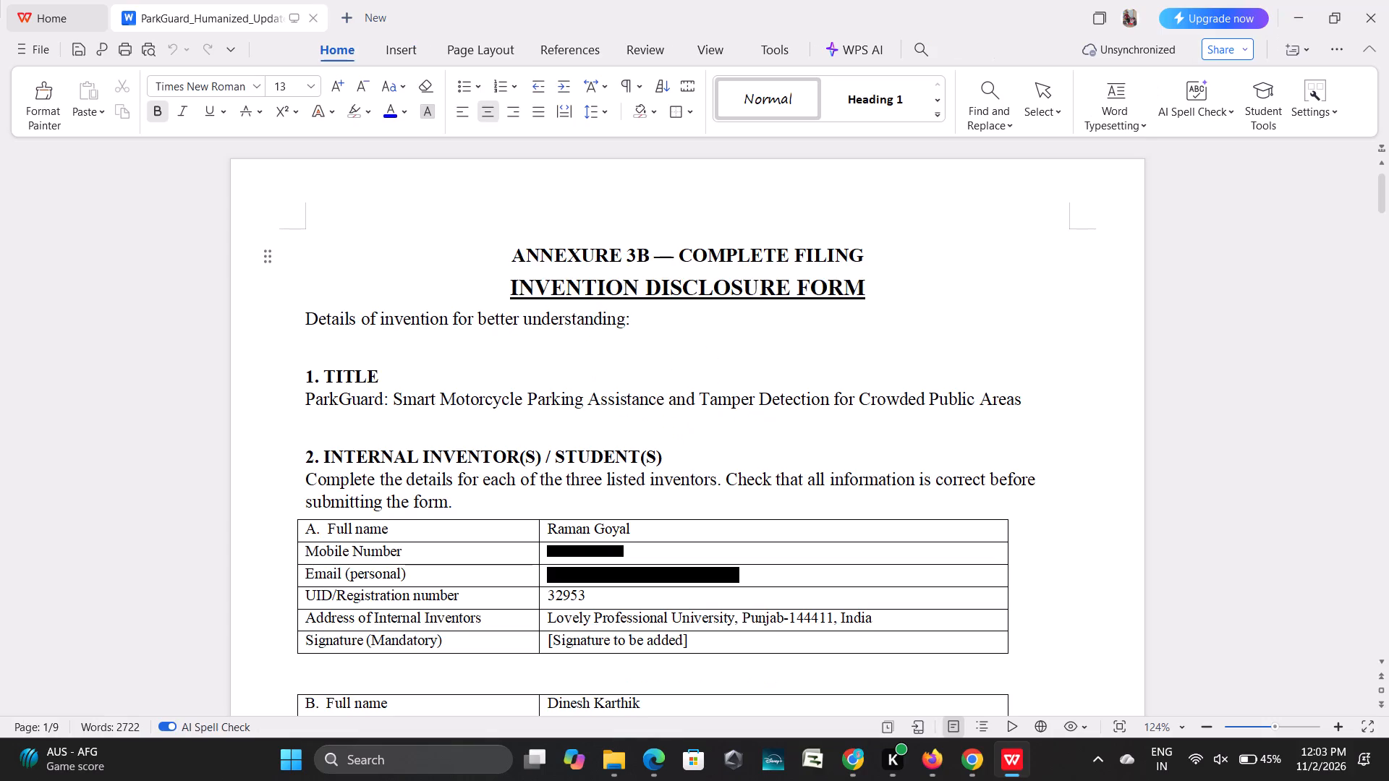
# Delete the entire table C for the third inventor from the internal inventors section.
pyautogui.scroll(-6, 585, 414)
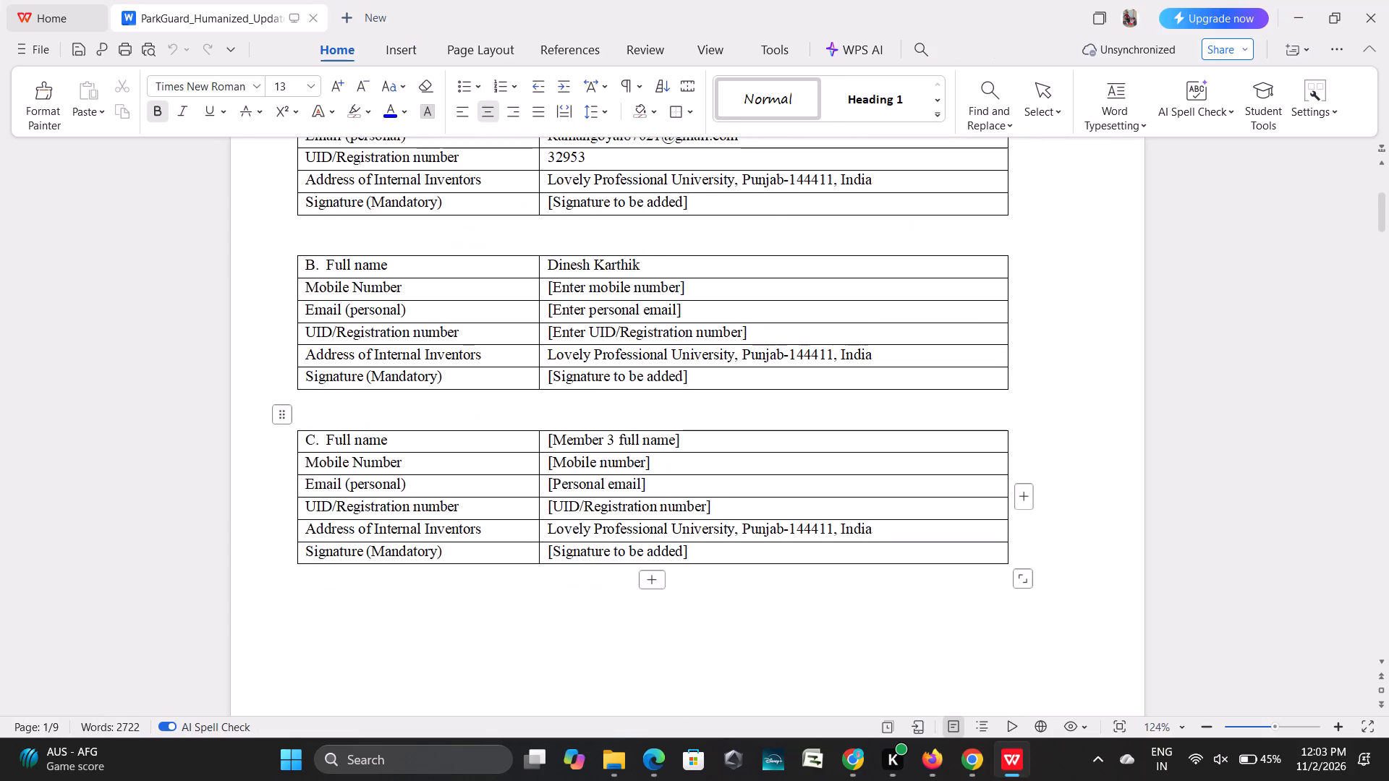
pyautogui.moveTo(1014, 562); pyautogui.dragTo(438, 455)
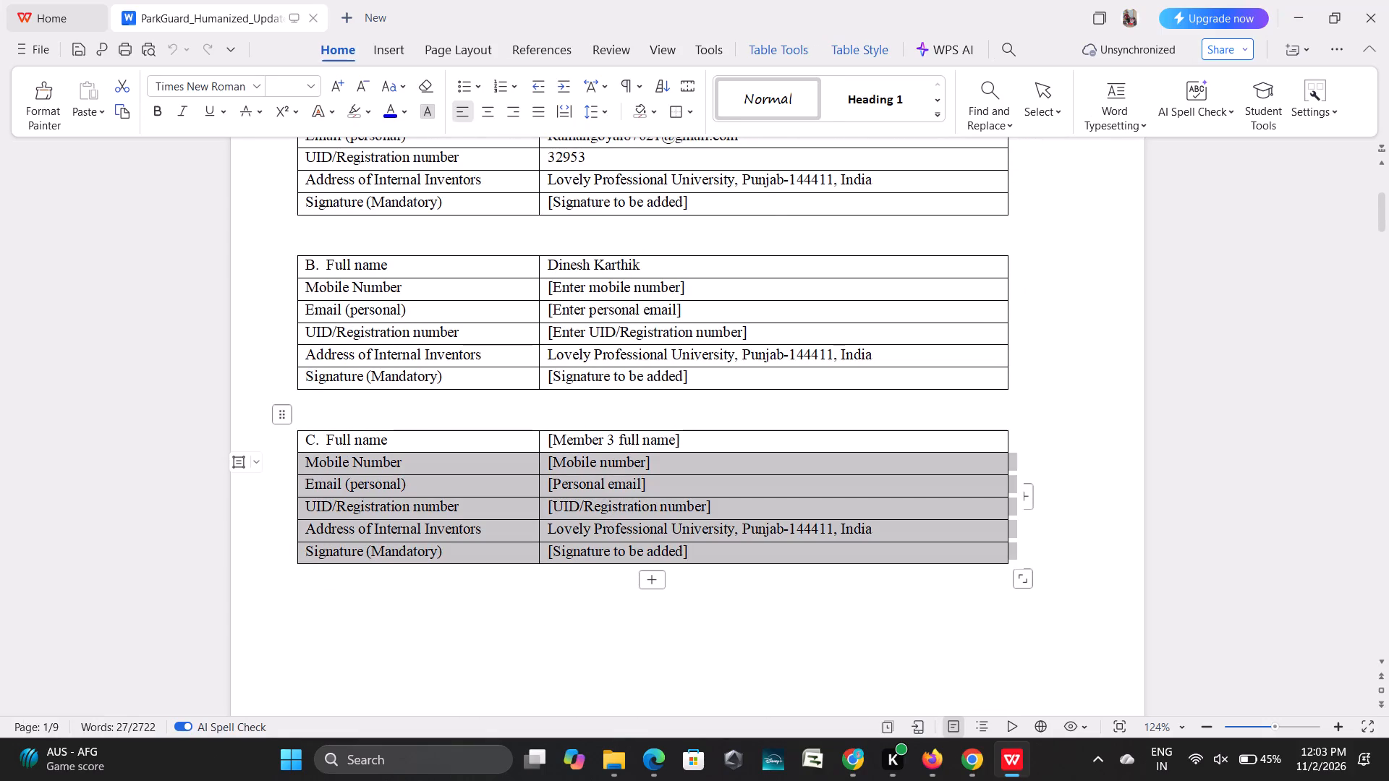
pyautogui.moveTo(438, 455); pyautogui.dragTo(417, 440)
pyautogui.press('BackSpace')
pyautogui.press('BackSpace')
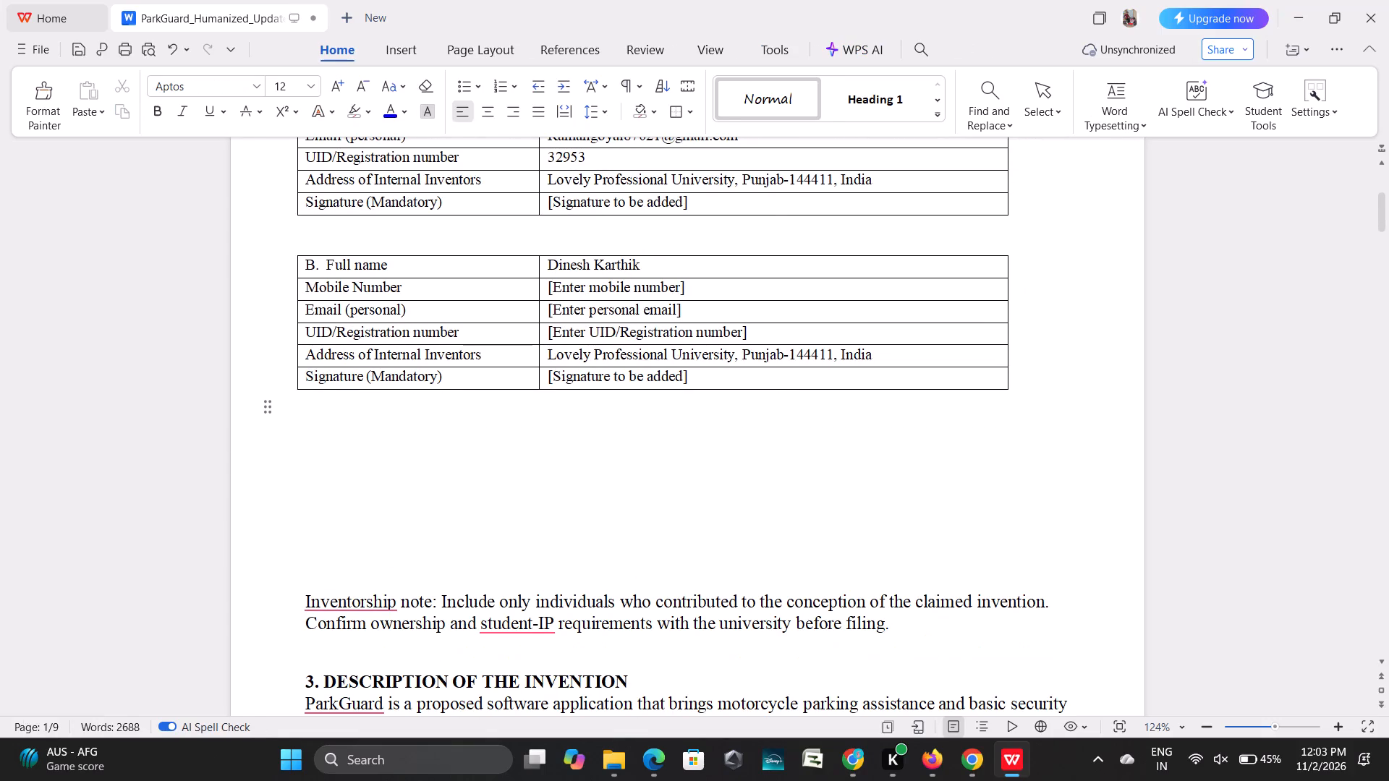
# Remove the extra blank lines between inventor table B and the Inventorship note.
pyautogui.press('Down')
pyautogui.press('Down')
pyautogui.press('Down')
pyautogui.press('Down')
pyautogui.press('BackSpace')
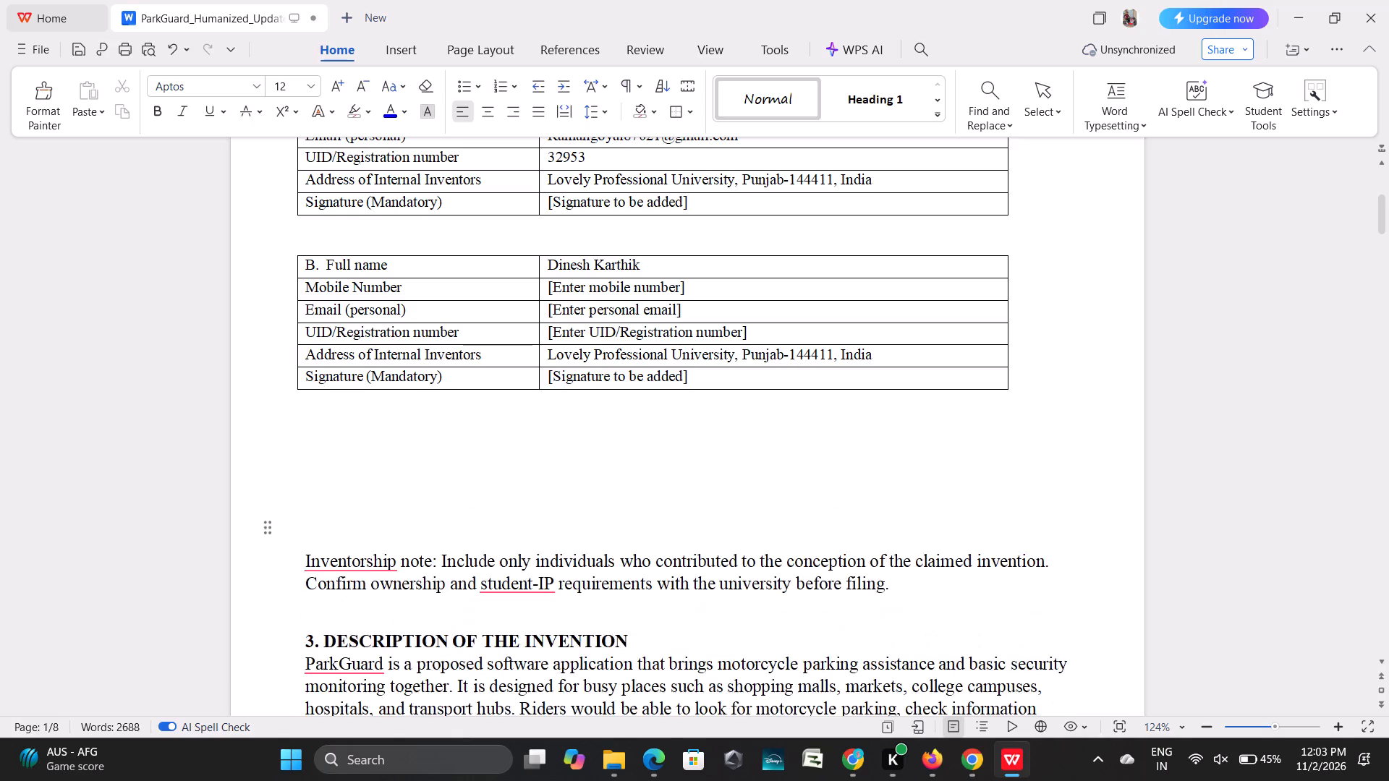
pyautogui.press('BackSpace')
pyautogui.press('BackSpace')
pyautogui.press('BackSpace')
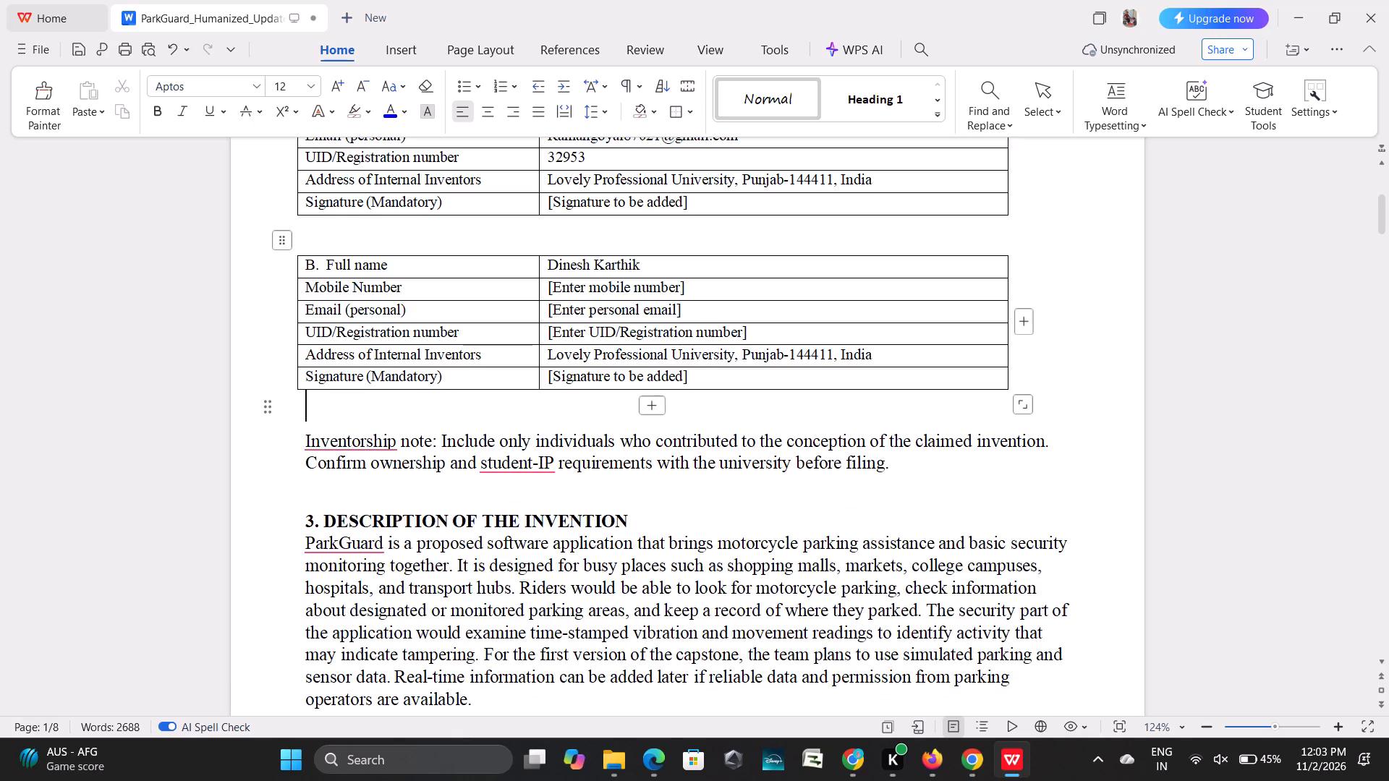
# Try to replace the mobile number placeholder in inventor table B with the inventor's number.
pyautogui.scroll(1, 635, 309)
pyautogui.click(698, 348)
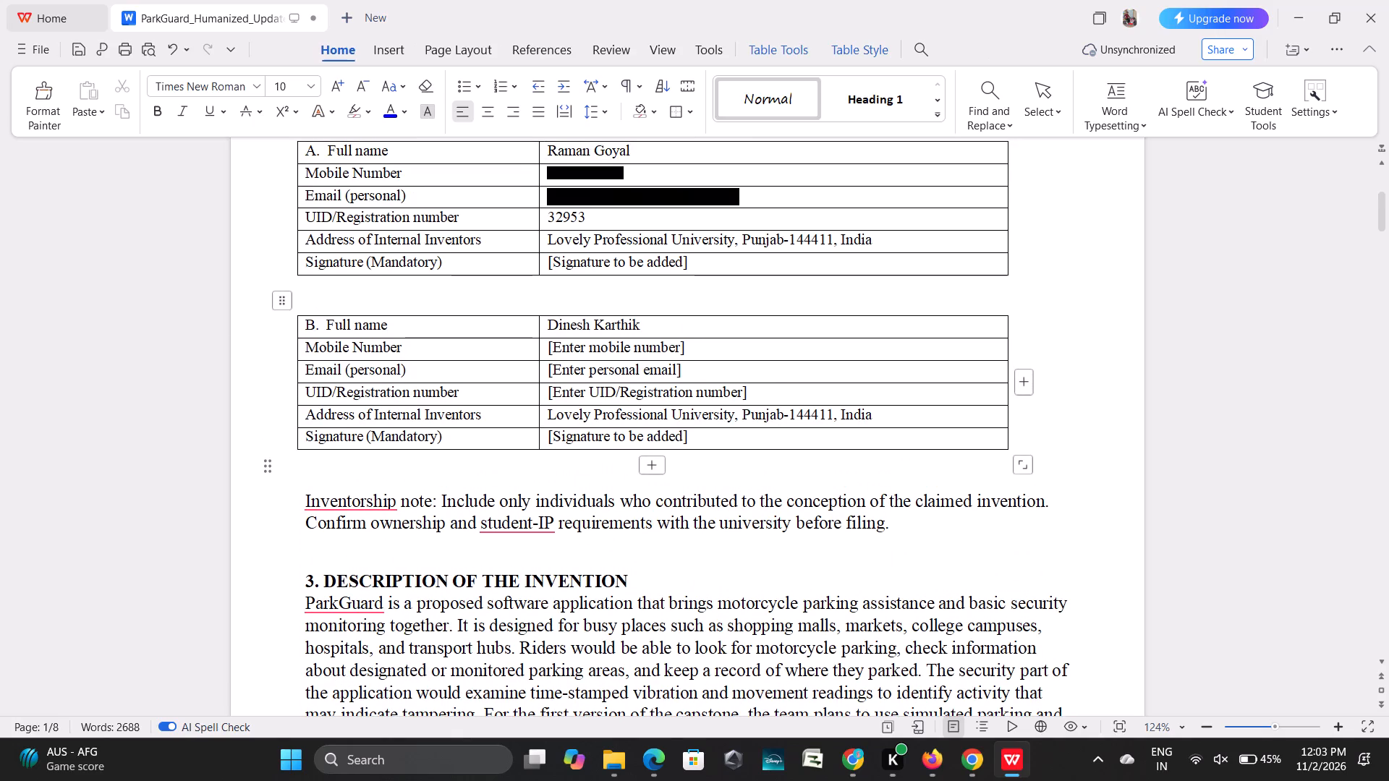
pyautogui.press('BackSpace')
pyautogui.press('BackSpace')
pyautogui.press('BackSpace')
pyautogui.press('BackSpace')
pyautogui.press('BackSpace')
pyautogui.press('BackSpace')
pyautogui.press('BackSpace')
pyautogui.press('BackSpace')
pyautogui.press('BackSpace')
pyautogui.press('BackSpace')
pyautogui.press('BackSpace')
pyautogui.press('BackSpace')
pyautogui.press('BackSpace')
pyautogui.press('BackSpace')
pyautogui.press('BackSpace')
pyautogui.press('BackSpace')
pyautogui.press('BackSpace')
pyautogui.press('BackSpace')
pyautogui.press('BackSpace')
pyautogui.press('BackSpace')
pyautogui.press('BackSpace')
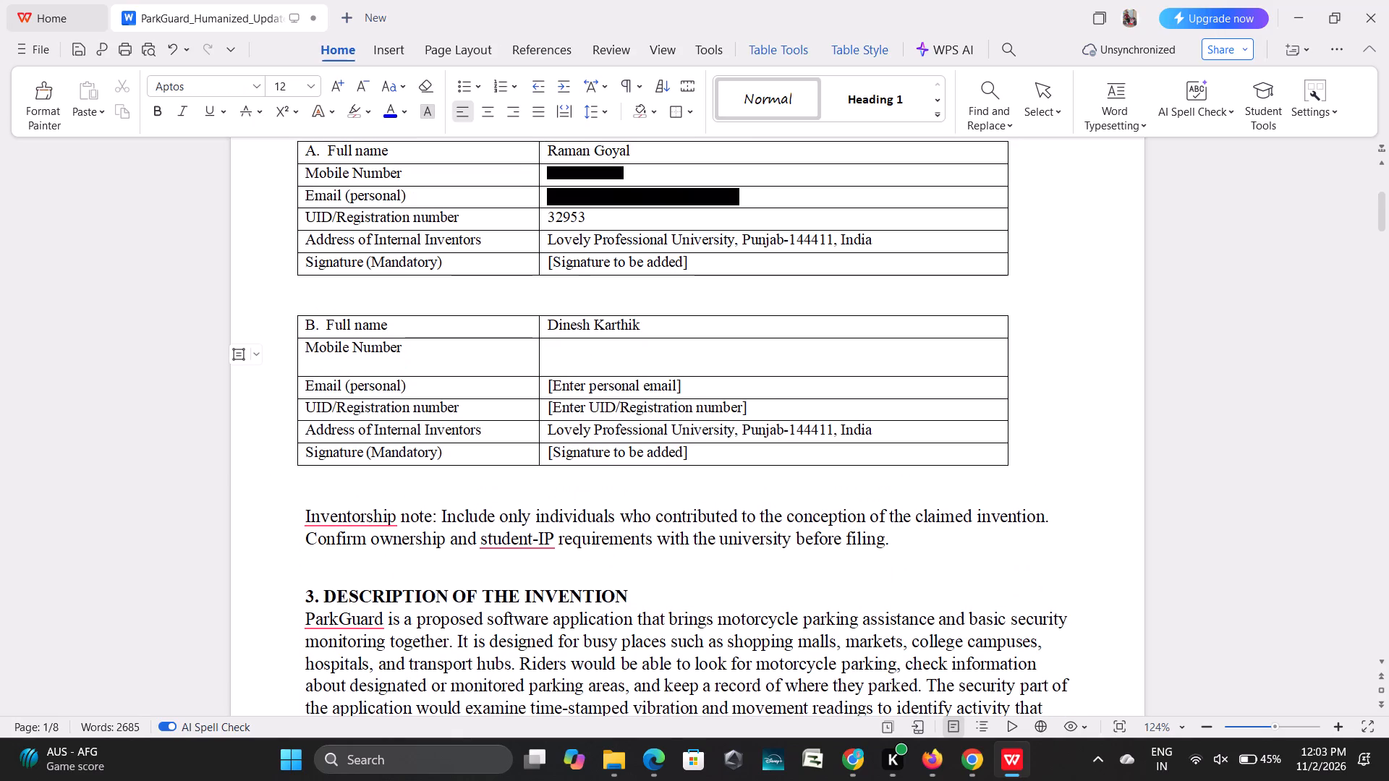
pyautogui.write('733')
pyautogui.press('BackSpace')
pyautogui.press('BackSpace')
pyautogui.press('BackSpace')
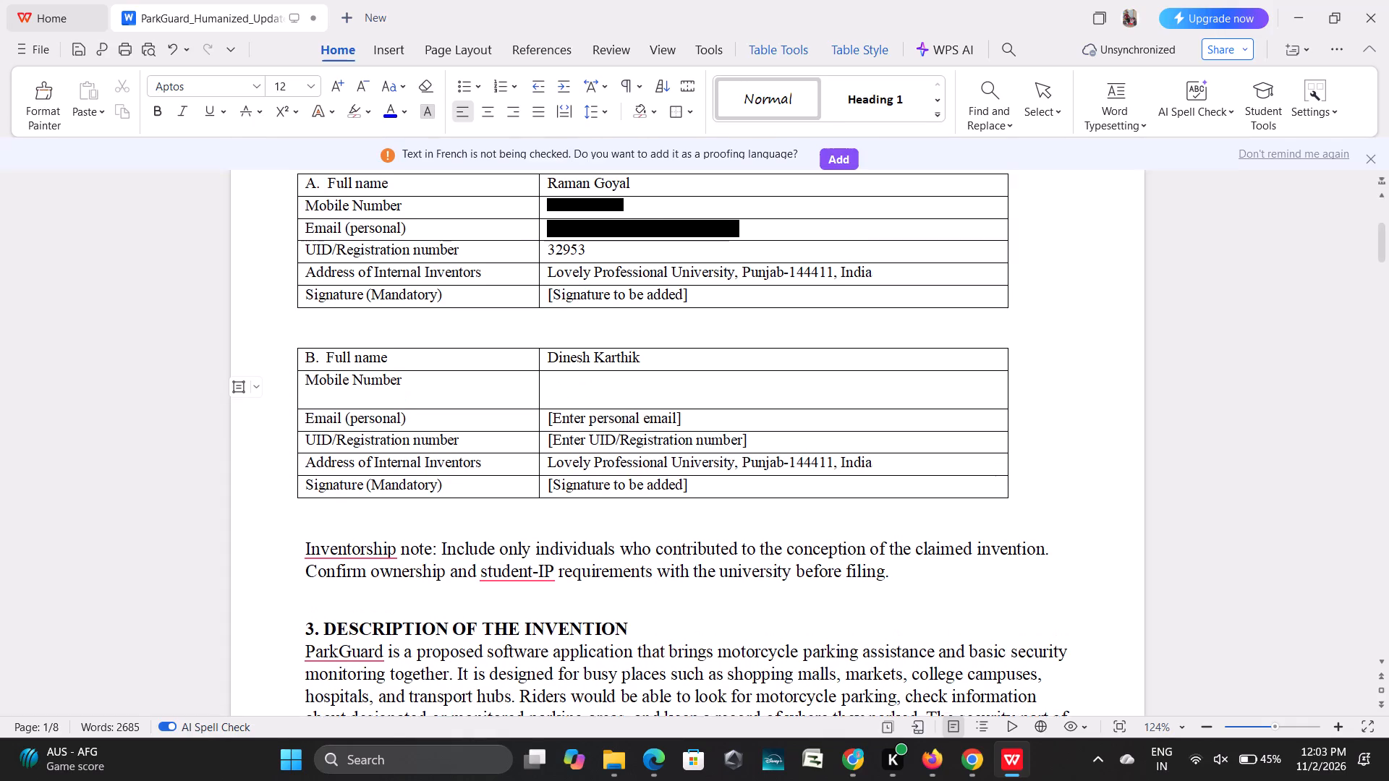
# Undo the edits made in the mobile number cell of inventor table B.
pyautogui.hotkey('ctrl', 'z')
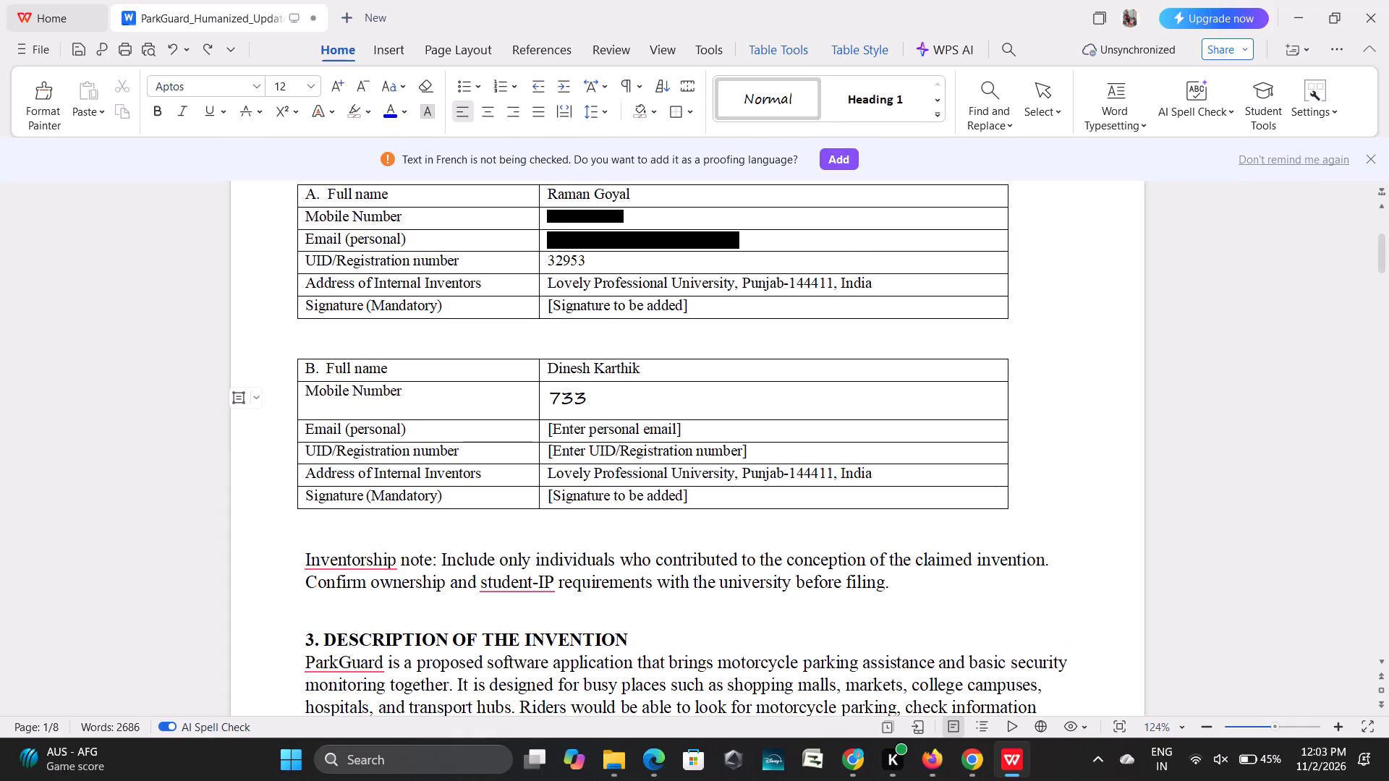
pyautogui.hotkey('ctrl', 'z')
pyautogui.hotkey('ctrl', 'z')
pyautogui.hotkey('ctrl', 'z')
# Clear the placeholder text from the mobile number cell of inventor table B.
pyautogui.press('BackSpace')
pyautogui.press('BackSpace')
pyautogui.press('BackSpace')
pyautogui.press('BackSpace')
pyautogui.press('BackSpace')
pyautogui.press('BackSpace')
pyautogui.press('BackSpace')
pyautogui.press('BackSpace')
pyautogui.press('BackSpace')
pyautogui.press('BackSpace')
pyautogui.press('BackSpace')
pyautogui.press('BackSpace')
pyautogui.press('BackSpace')
pyautogui.press('BackSpace')
pyautogui.press('BackSpace')
pyautogui.press('BackSpace')
pyautogui.press('BackSpace')
pyautogui.press('BackSpace')
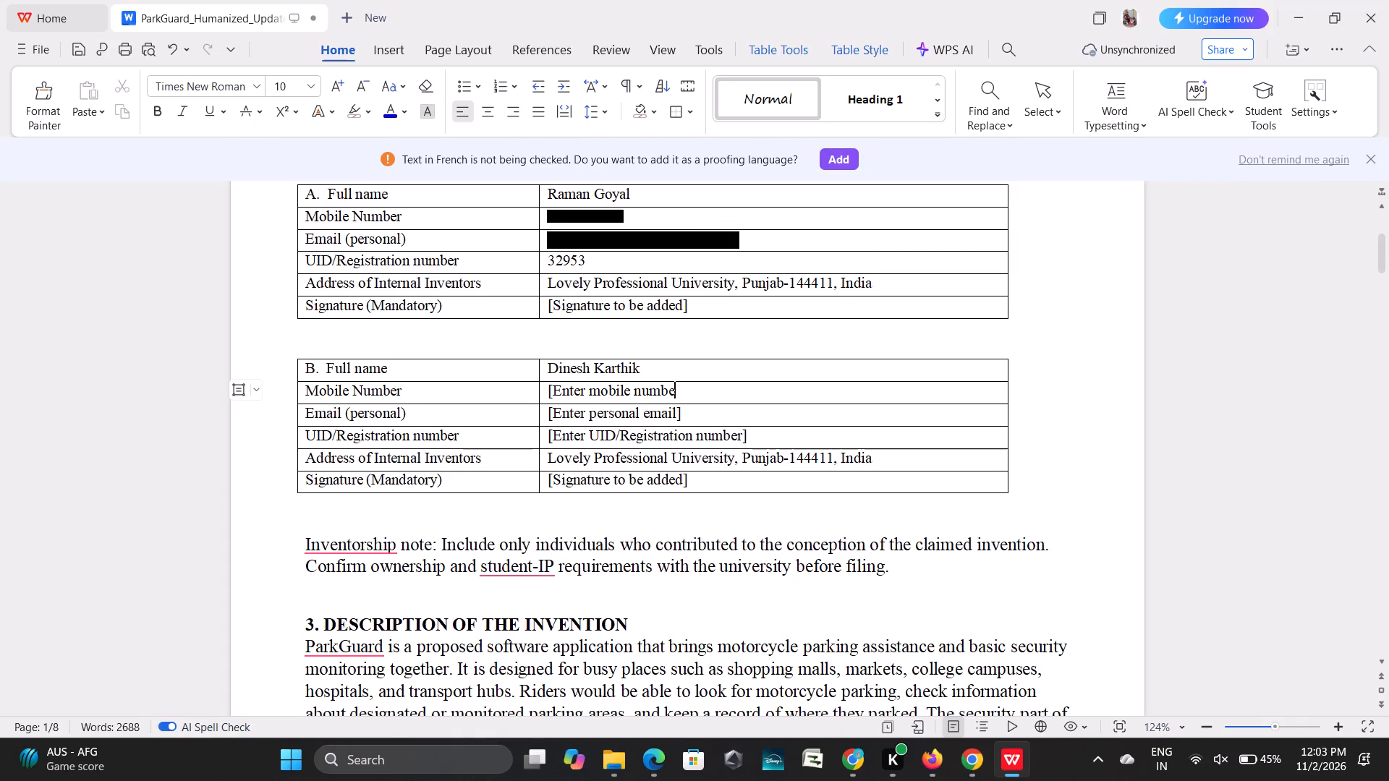
pyautogui.press('BackSpace')
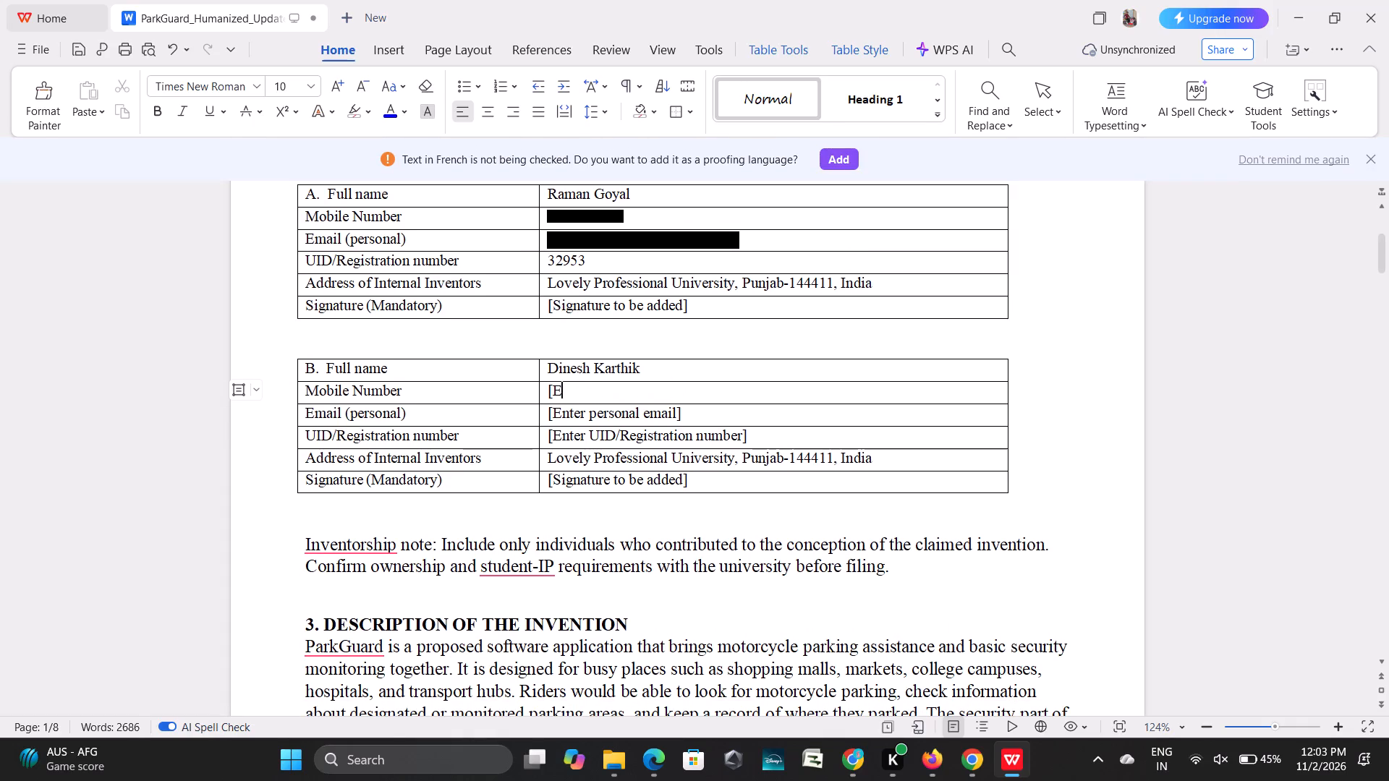
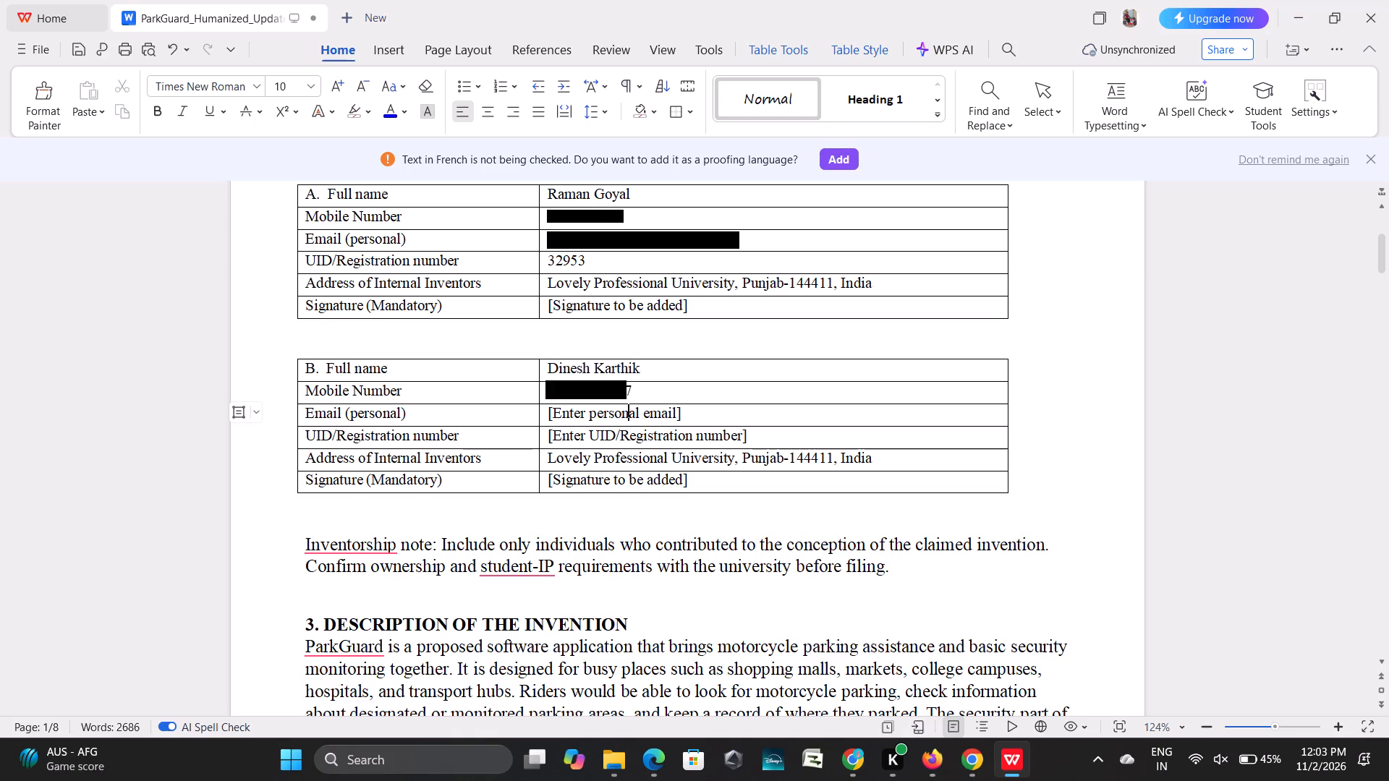
# Delete one extra character from the mobile number in inventor table B.
pyautogui.press('Left')
pyautogui.press('Left')
pyautogui.press('Left')
pyautogui.press('Left')
pyautogui.press('Left')
pyautogui.press('Left')
pyautogui.press('Left')
pyautogui.press('Left')
pyautogui.press('Left')
pyautogui.press('Left')
pyautogui.press('Left')
pyautogui.press('Up')
pyautogui.press('Left')
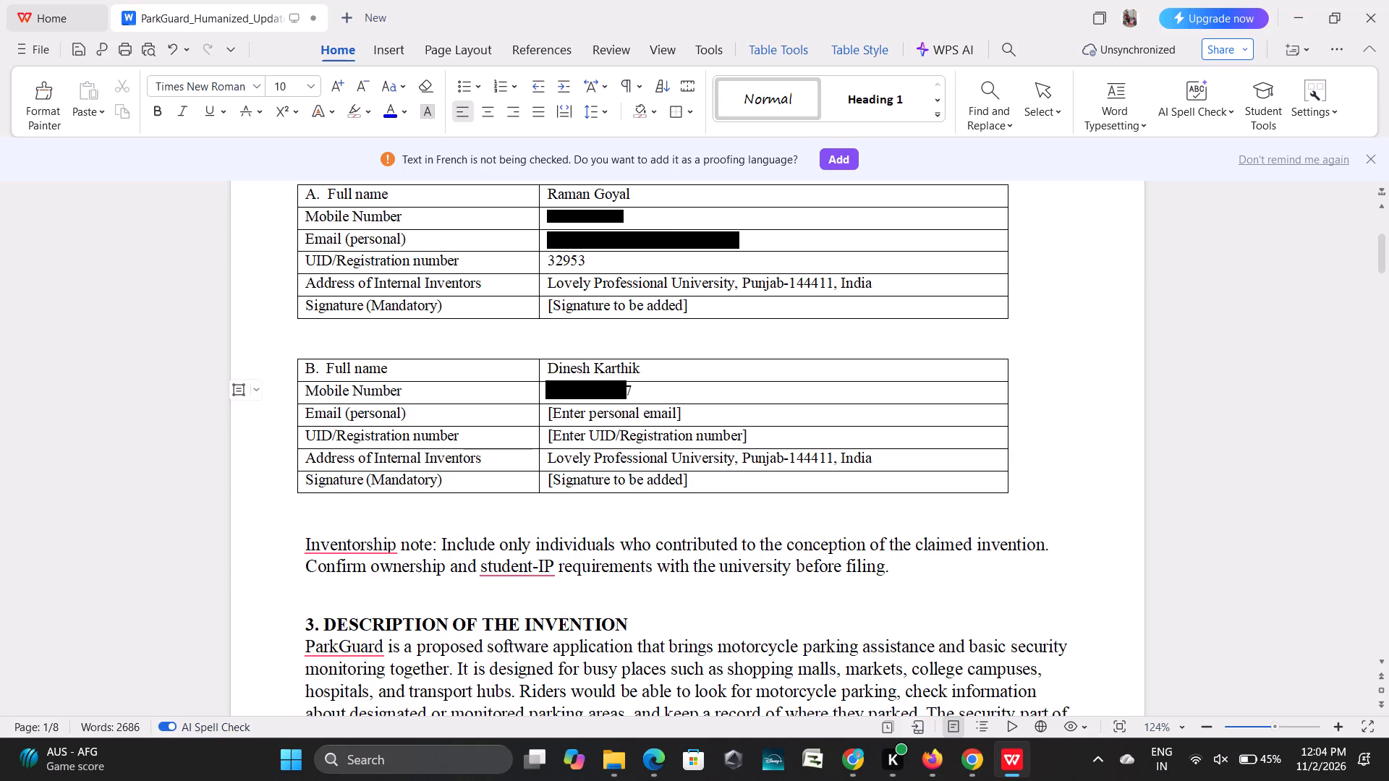
pyautogui.press('BackSpace')
# Clear the personal email placeholder in inventor table B, starting with its opening bracket.
pyautogui.press('Down')
pyautogui.press('Right')
pyautogui.press('BackSpace')
pyautogui.press('Right')
pyautogui.press('Right')
pyautogui.press('Right')
pyautogui.press('Right')
pyautogui.press('Right')
pyautogui.press('Right')
pyautogui.press('Right')
pyautogui.press('Right')
pyautogui.press('Right')
pyautogui.press('Right')
pyautogui.press('Right')
pyautogui.press('Right')
pyautogui.press('Right')
pyautogui.press('Right')
pyautogui.press('Right')
pyautogui.press('Right')
pyautogui.press('Right')
pyautogui.press('Right')
pyautogui.press('Right')
pyautogui.press('Right')
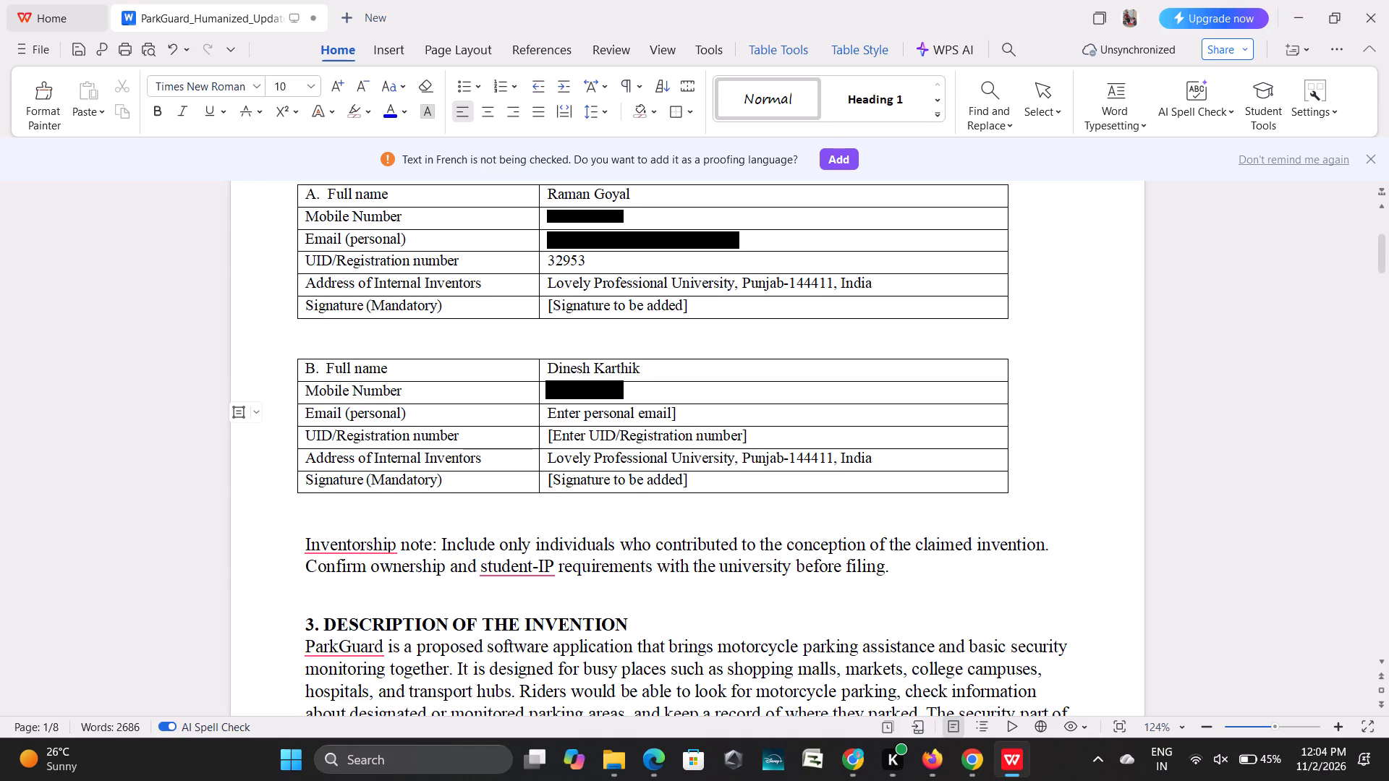
pyautogui.press('Right')
pyautogui.press('Right')
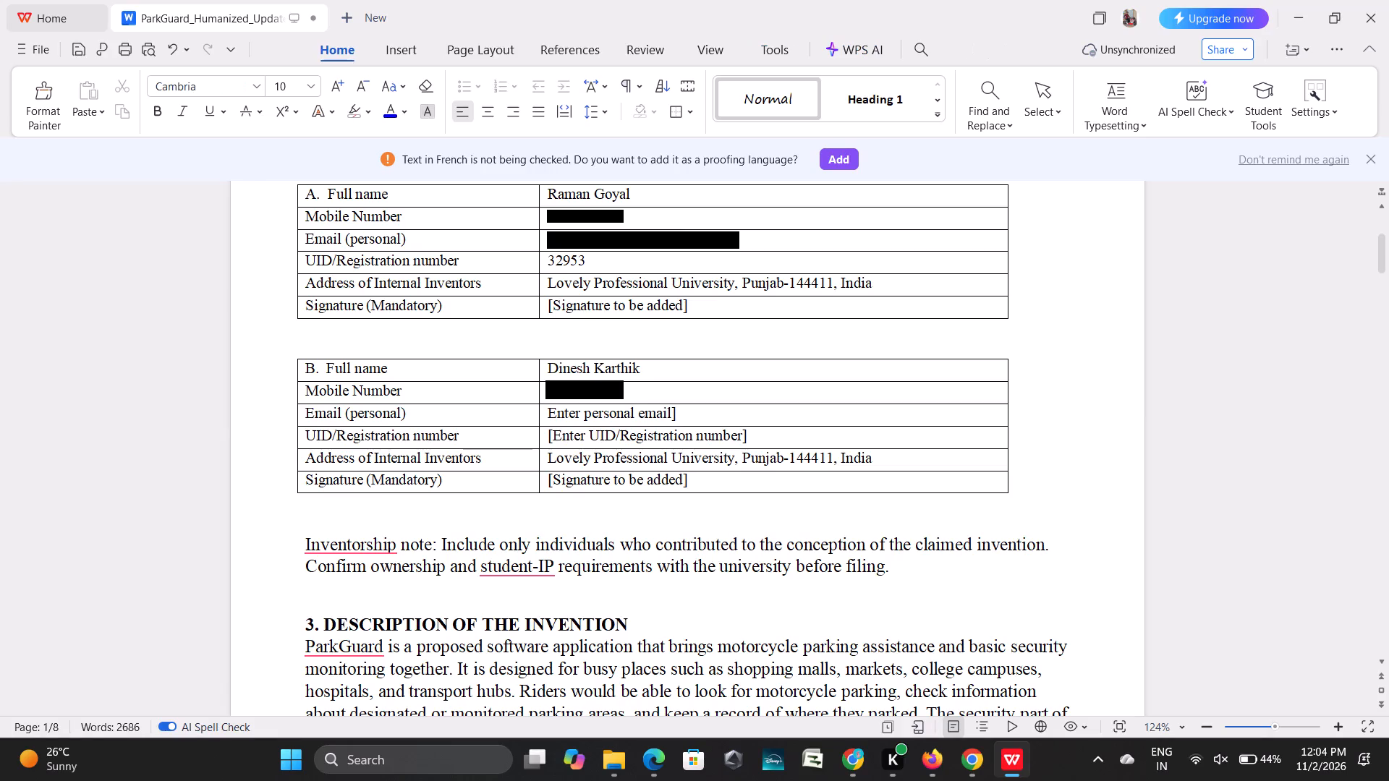
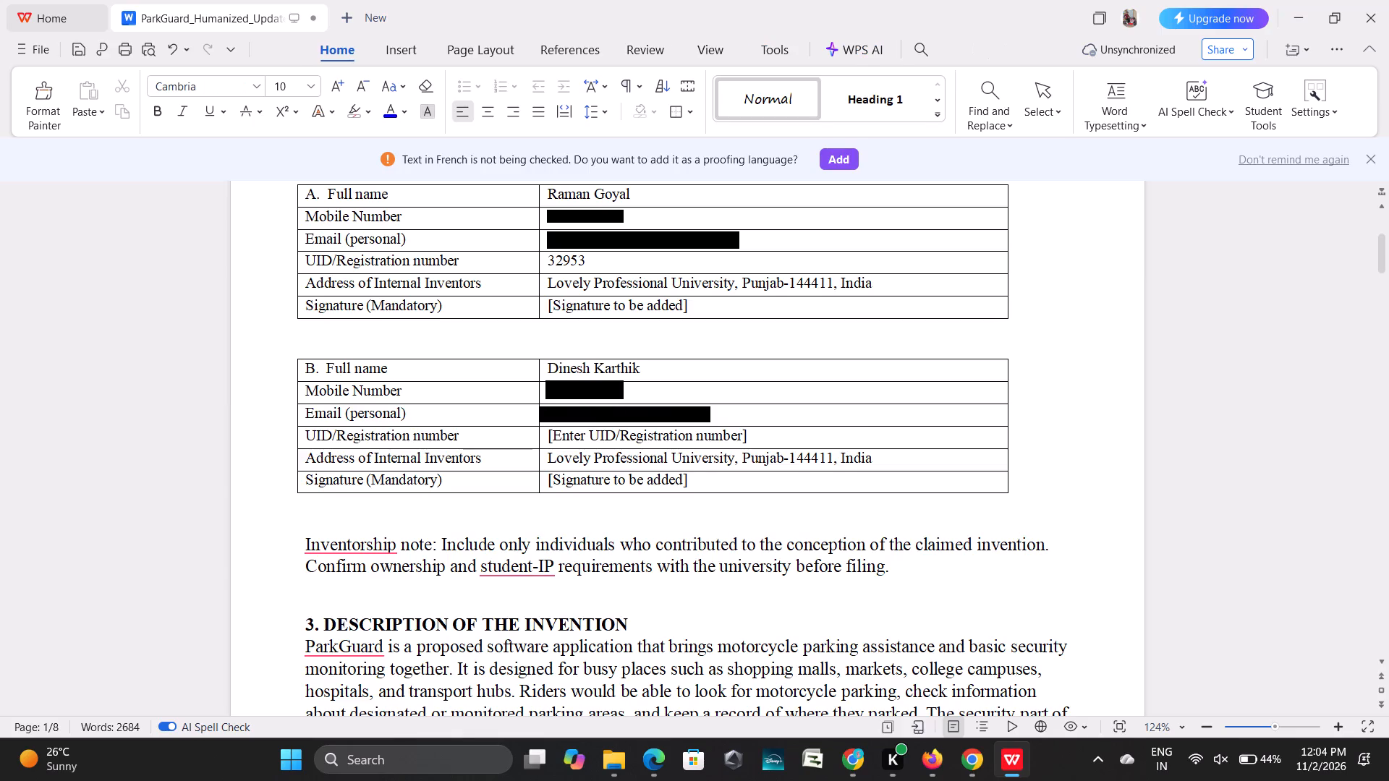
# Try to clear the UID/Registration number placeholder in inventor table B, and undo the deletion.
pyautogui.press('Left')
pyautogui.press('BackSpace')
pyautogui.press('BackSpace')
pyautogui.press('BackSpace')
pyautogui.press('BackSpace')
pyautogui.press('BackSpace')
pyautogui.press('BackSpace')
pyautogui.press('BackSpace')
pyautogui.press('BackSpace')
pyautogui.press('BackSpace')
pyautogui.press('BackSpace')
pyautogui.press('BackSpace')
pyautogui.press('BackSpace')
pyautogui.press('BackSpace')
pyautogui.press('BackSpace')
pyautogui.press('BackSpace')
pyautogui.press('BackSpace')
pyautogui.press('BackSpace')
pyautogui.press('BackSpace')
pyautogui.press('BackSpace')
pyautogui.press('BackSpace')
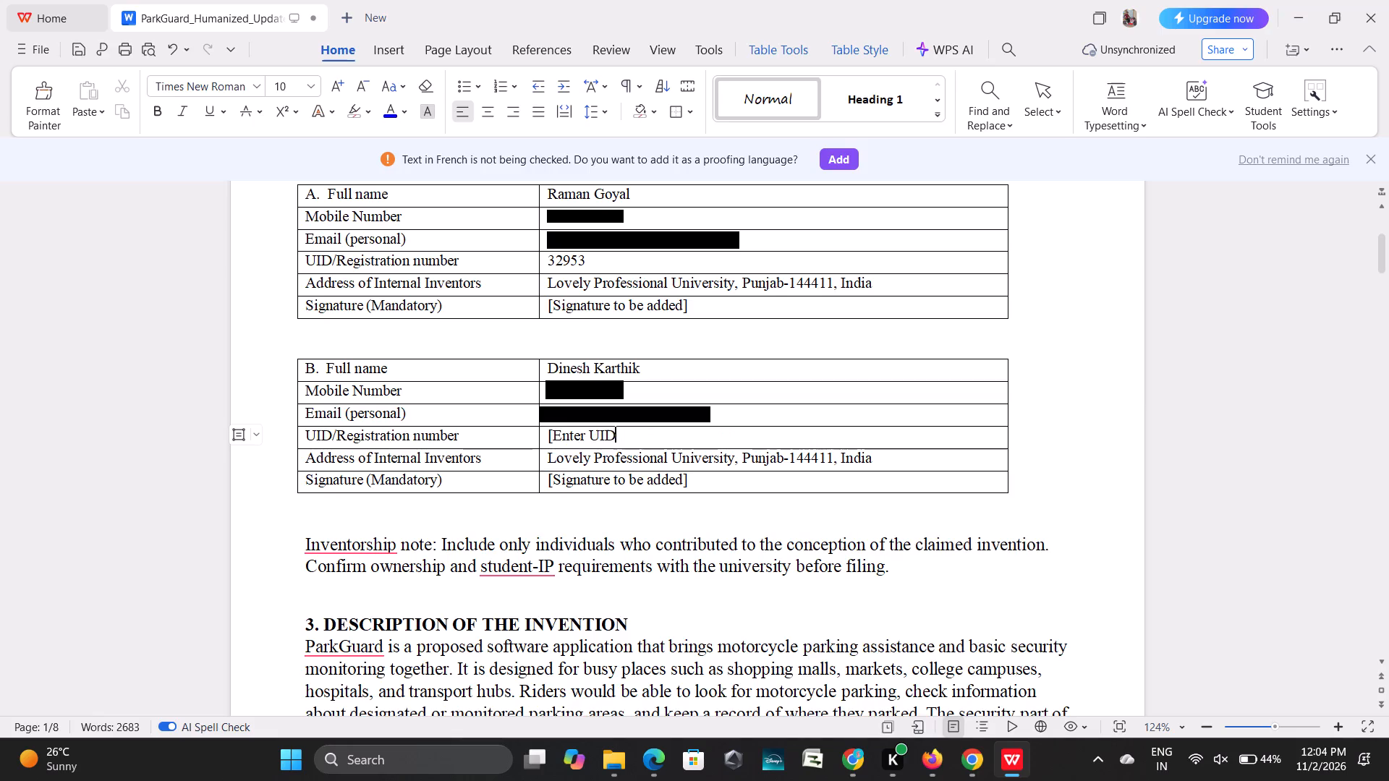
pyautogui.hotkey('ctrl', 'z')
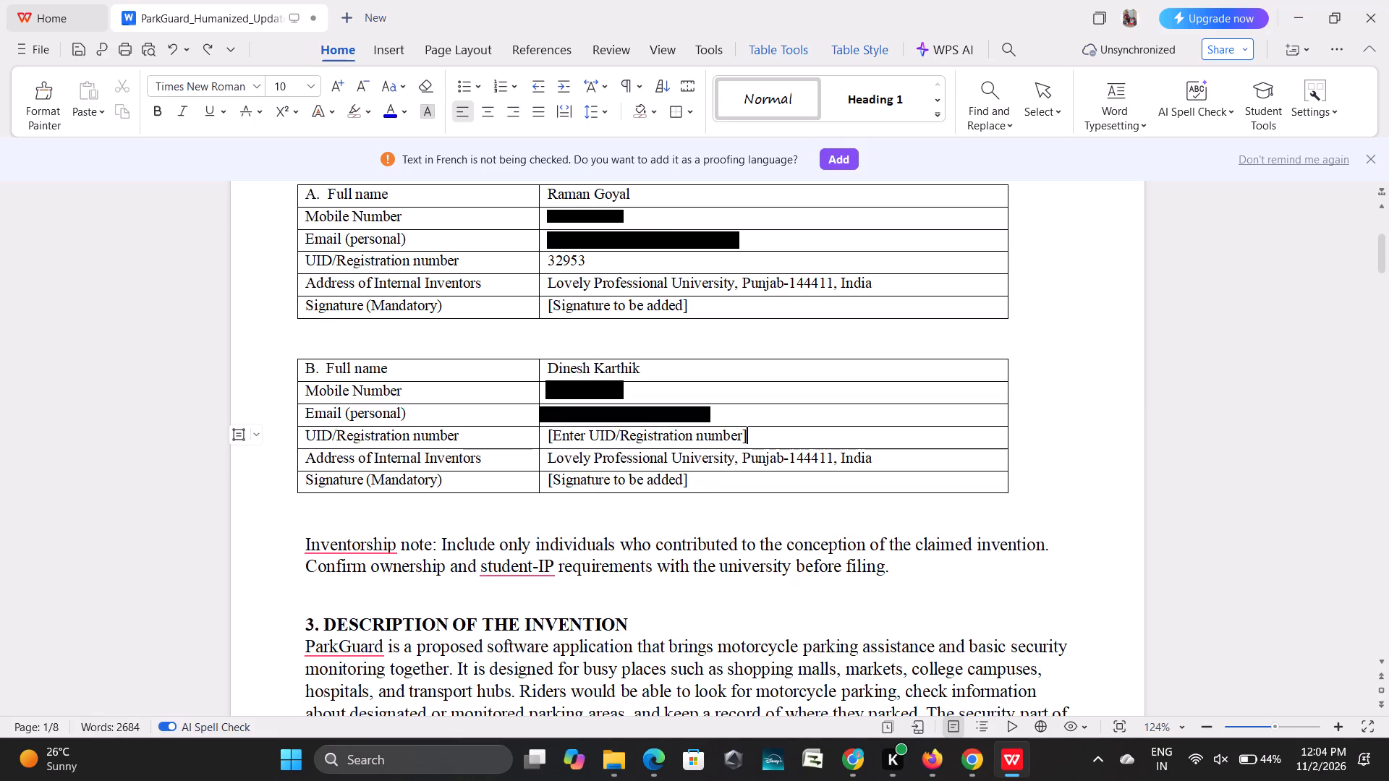
# Delete the UID/Registration number placeholder in inventor table B, including its opening bracket, leaving only the letter E.
pyautogui.press('BackSpace')
pyautogui.press('BackSpace')
pyautogui.press('BackSpace')
pyautogui.press('BackSpace')
pyautogui.press('BackSpace')
pyautogui.press('BackSpace')
pyautogui.press('BackSpace')
pyautogui.press('BackSpace')
pyautogui.press('BackSpace')
pyautogui.press('BackSpace')
pyautogui.press('BackSpace')
pyautogui.press('BackSpace')
pyautogui.press('BackSpace')
pyautogui.press('BackSpace')
pyautogui.press('BackSpace')
pyautogui.press('BackSpace')
pyautogui.press('BackSpace')
pyautogui.press('BackSpace')
pyautogui.press('BackSpace')
pyautogui.press('BackSpace')
pyautogui.press('BackSpace')
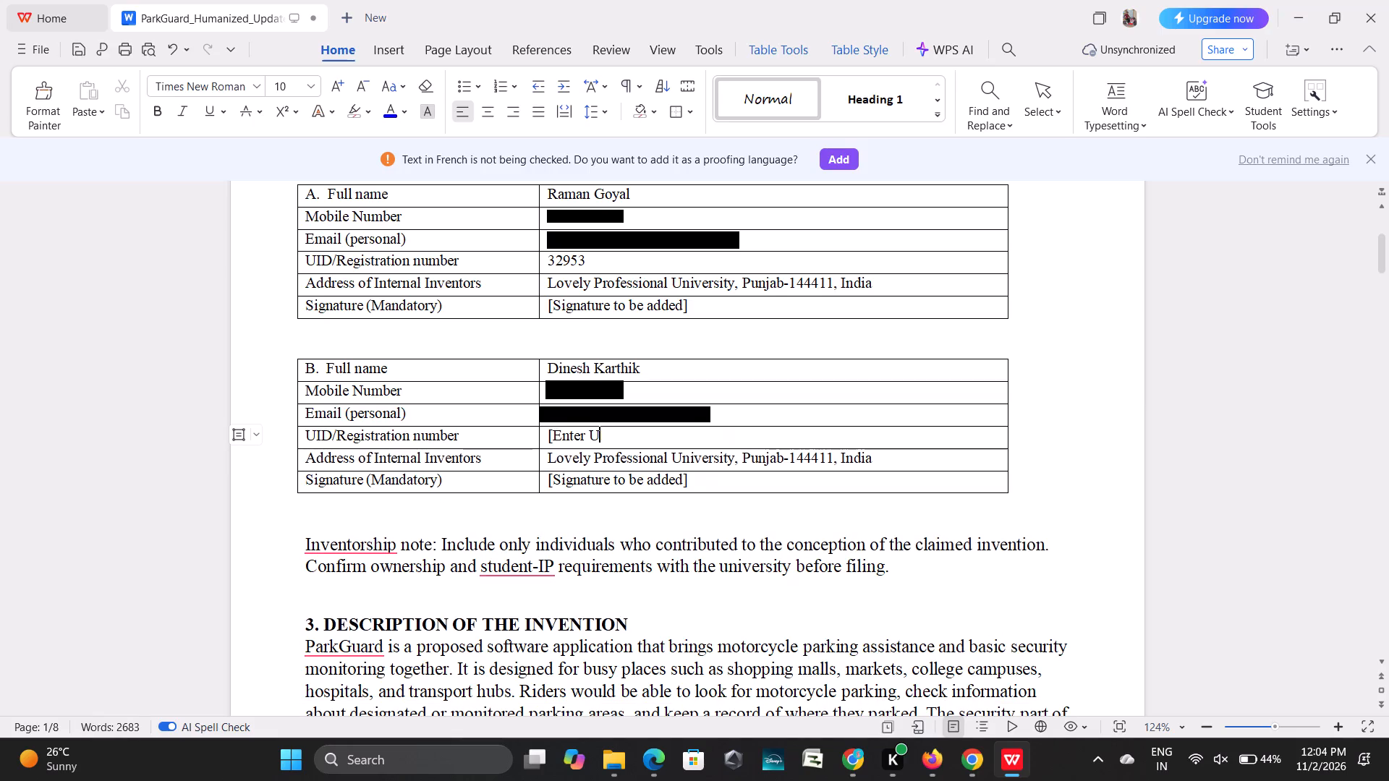
pyautogui.press('BackSpace')
pyautogui.press('BackSpace')
pyautogui.press('BackSpace')
pyautogui.press('BackSpace')
pyautogui.press('BackSpace')
pyautogui.press('Left')
pyautogui.press('BackSpace')
# Enter the second inventor's registration number after the leftover E in table B and delete that E.
pyautogui.press('Right')
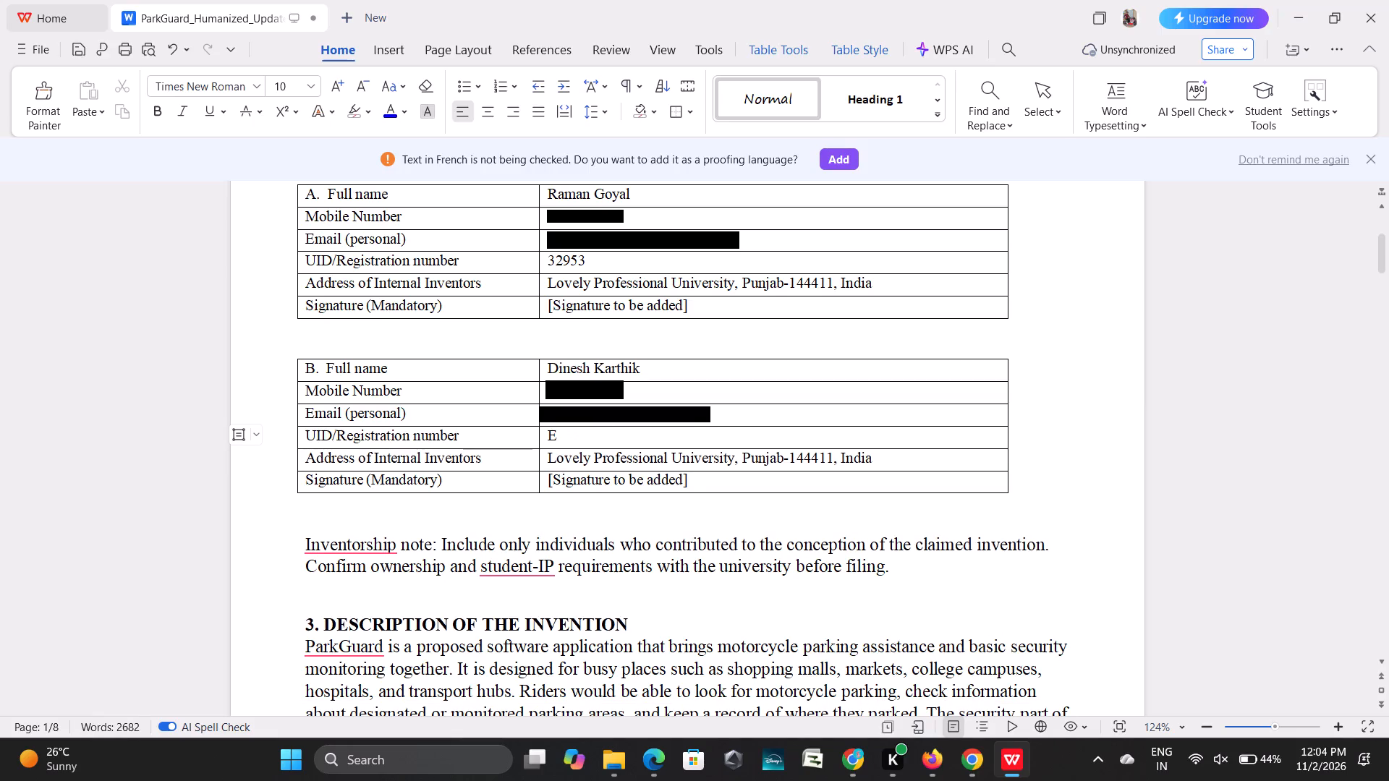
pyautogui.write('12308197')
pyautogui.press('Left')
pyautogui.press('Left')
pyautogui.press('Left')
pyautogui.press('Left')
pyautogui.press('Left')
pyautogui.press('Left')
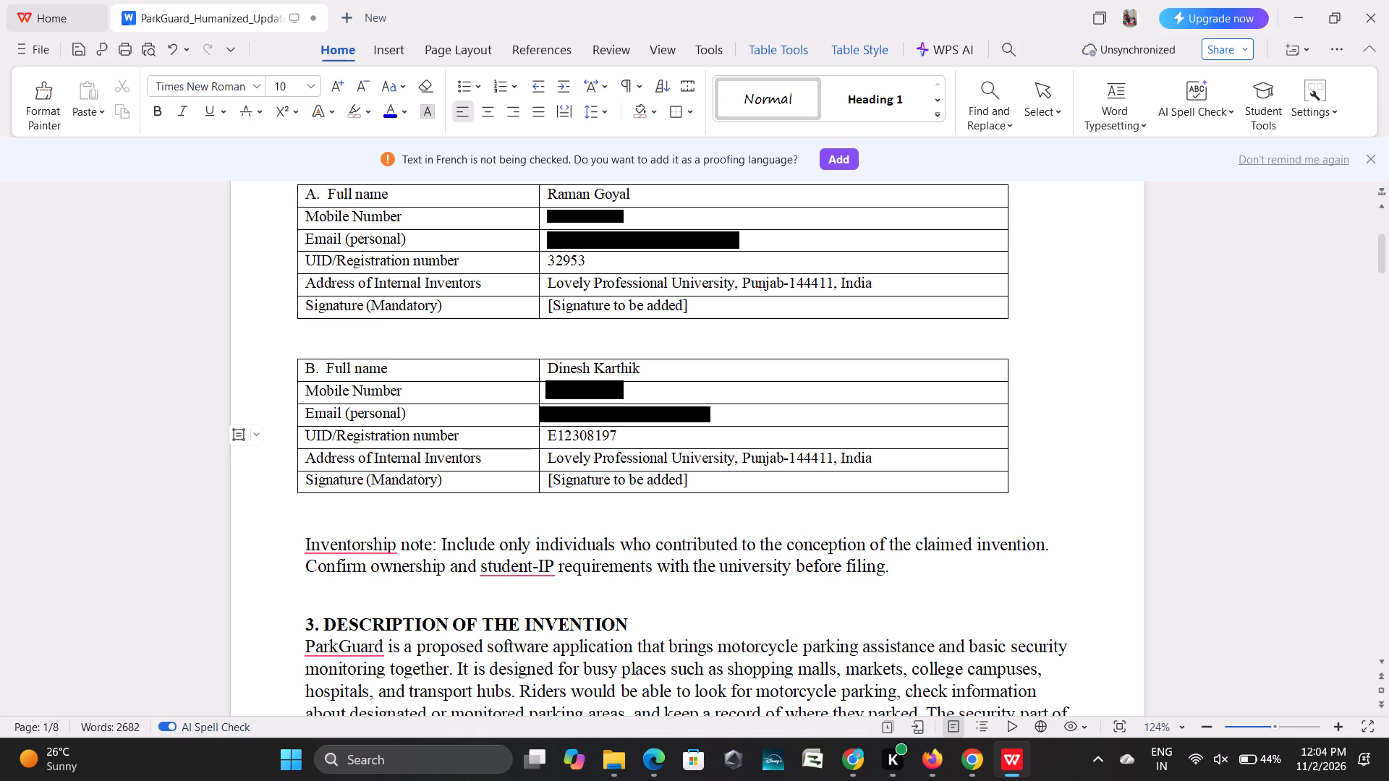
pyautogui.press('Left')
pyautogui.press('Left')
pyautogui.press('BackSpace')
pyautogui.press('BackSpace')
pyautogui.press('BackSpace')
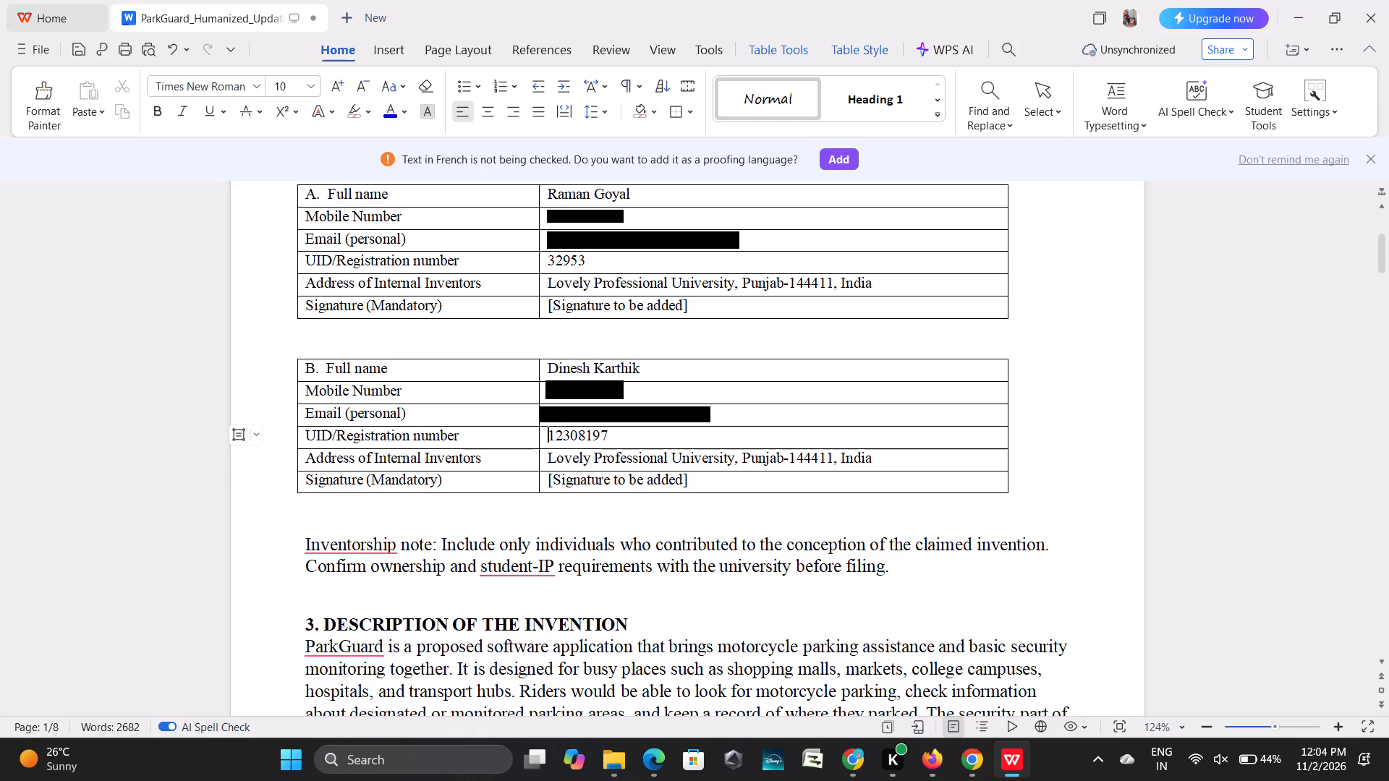
# Delete the signature placeholder in inventor table A, including its opening bracket, leaving only the letter S.
pyautogui.scroll(1, 698, 348)
pyautogui.click(692, 361)
pyautogui.press('BackSpace')
pyautogui.press('BackSpace')
pyautogui.press('BackSpace')
pyautogui.press('BackSpace')
pyautogui.press('BackSpace')
pyautogui.press('BackSpace')
pyautogui.press('BackSpace')
pyautogui.press('BackSpace')
pyautogui.press('BackSpace')
pyautogui.press('BackSpace')
pyautogui.press('BackSpace')
pyautogui.press('BackSpace')
pyautogui.press('BackSpace')
pyautogui.press('BackSpace')
pyautogui.press('BackSpace')
pyautogui.press('BackSpace')
pyautogui.press('BackSpace')
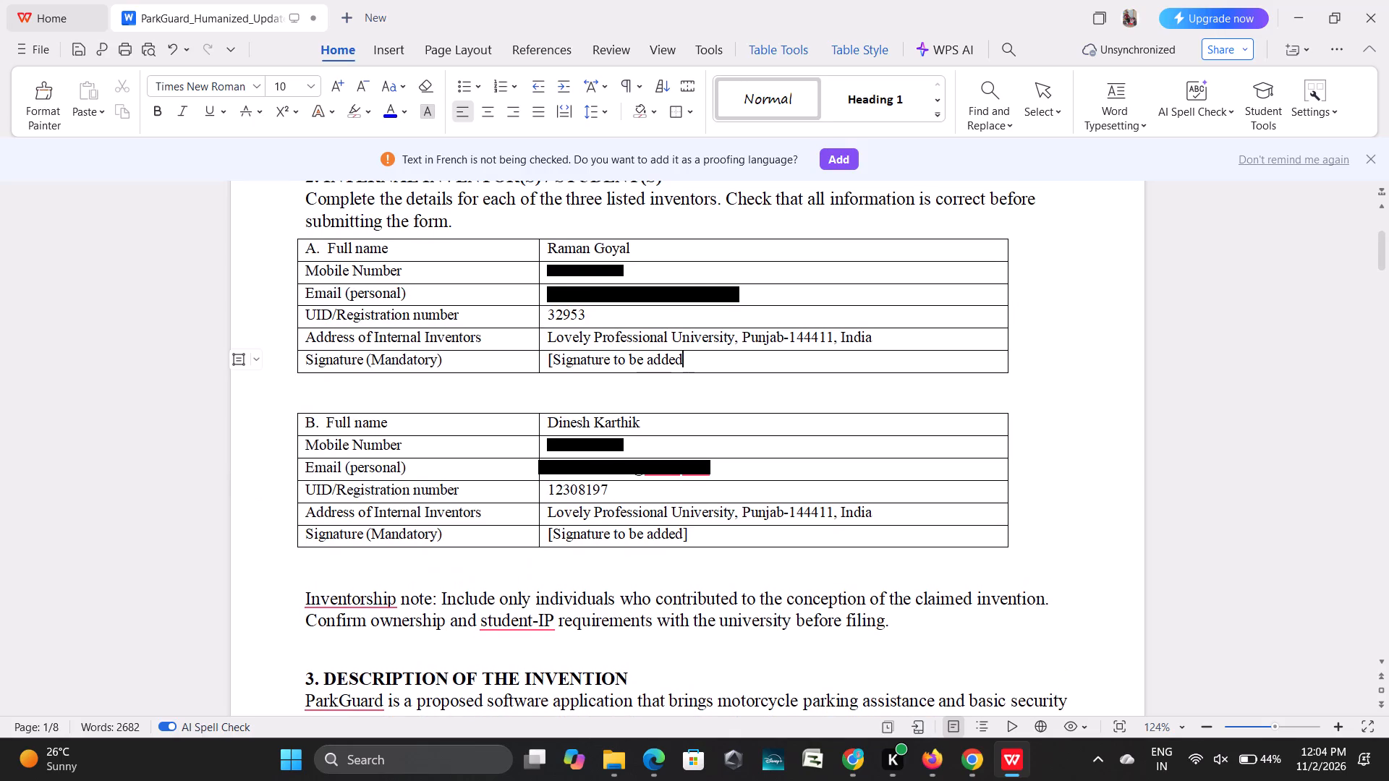
pyautogui.press('BackSpace')
pyautogui.press('BackSpace')
pyautogui.press('BackSpace')
pyautogui.press('BackSpace')
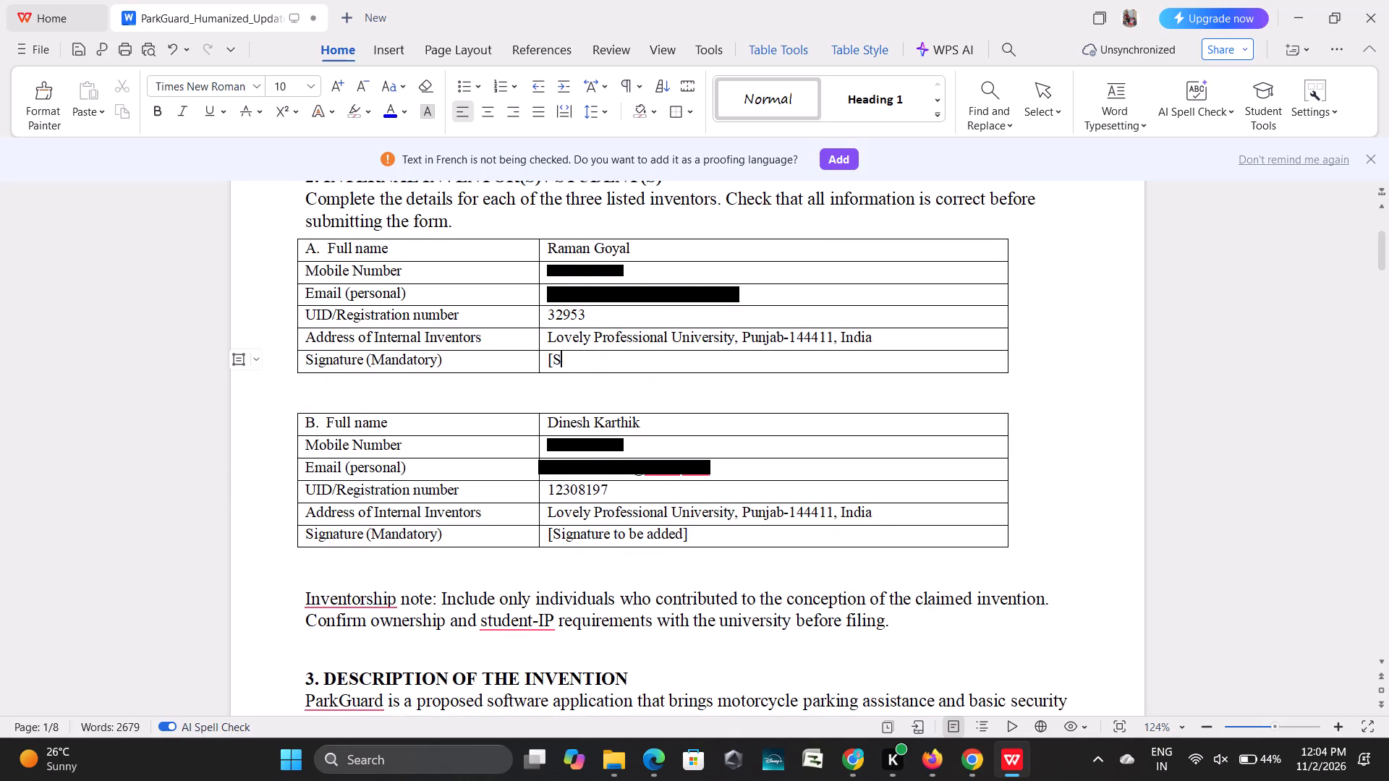
pyautogui.press('Left')
pyautogui.press('BackSpace')
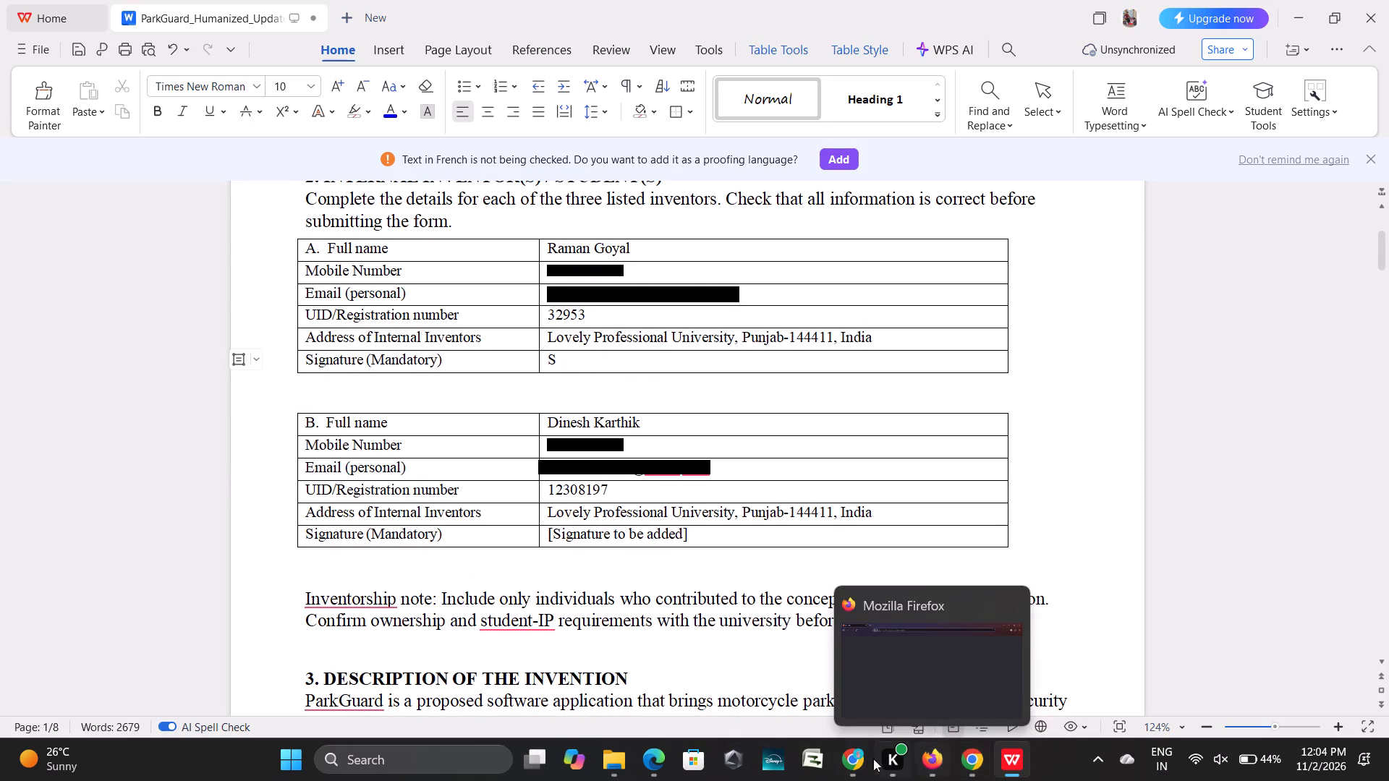
# Switch to Chrome and take a screenshot of the whole Duplichecker results window, excluding the taskbar.
pyautogui.click(967, 761)
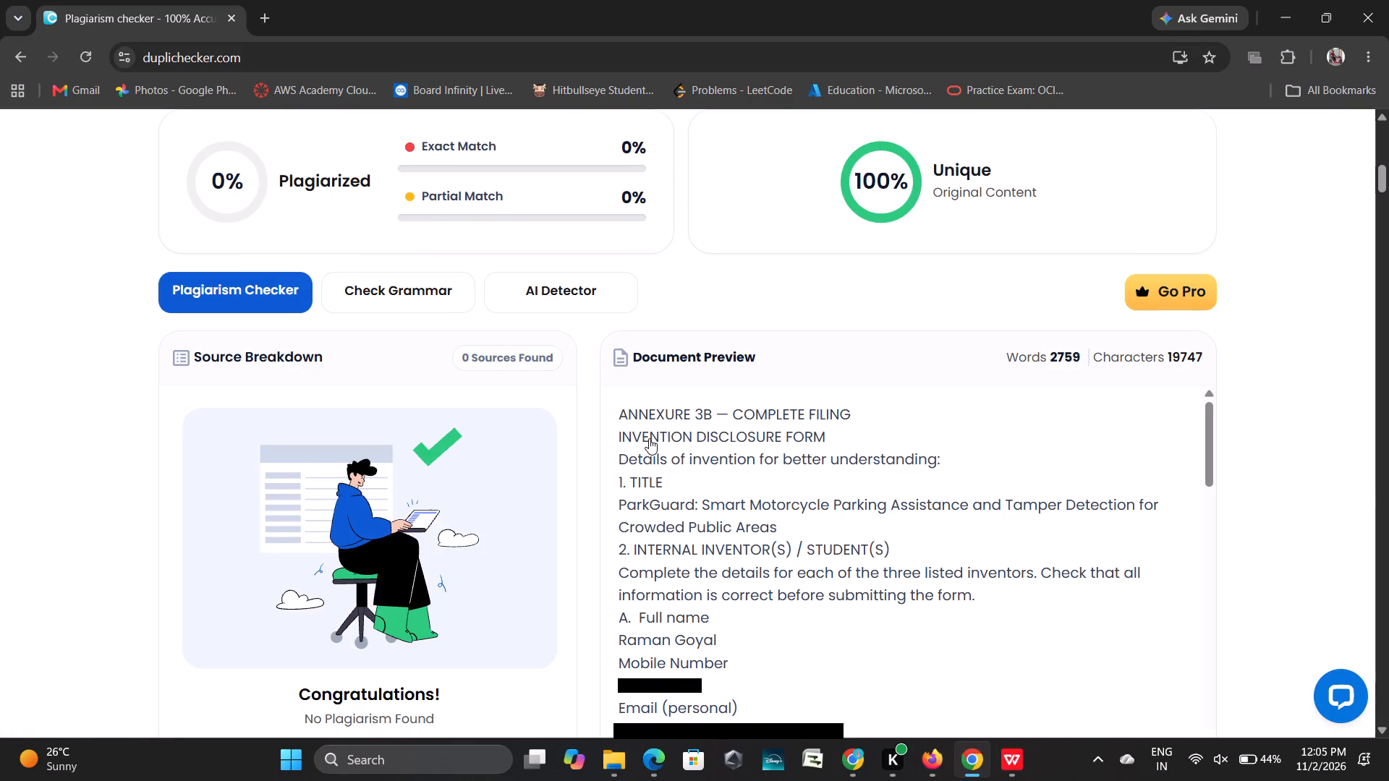
pyautogui.press('Print')
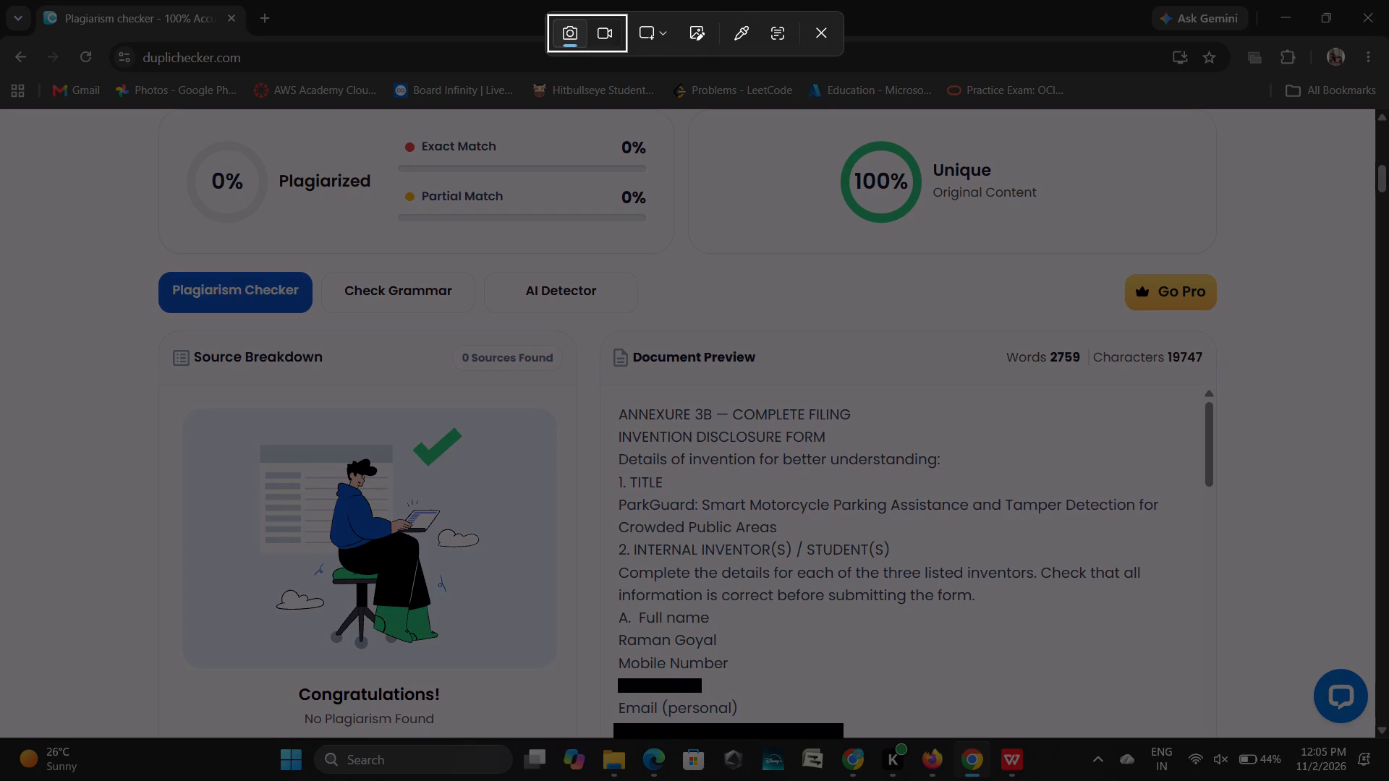
pyautogui.moveTo(0, 0); pyautogui.dragTo(841, 412)
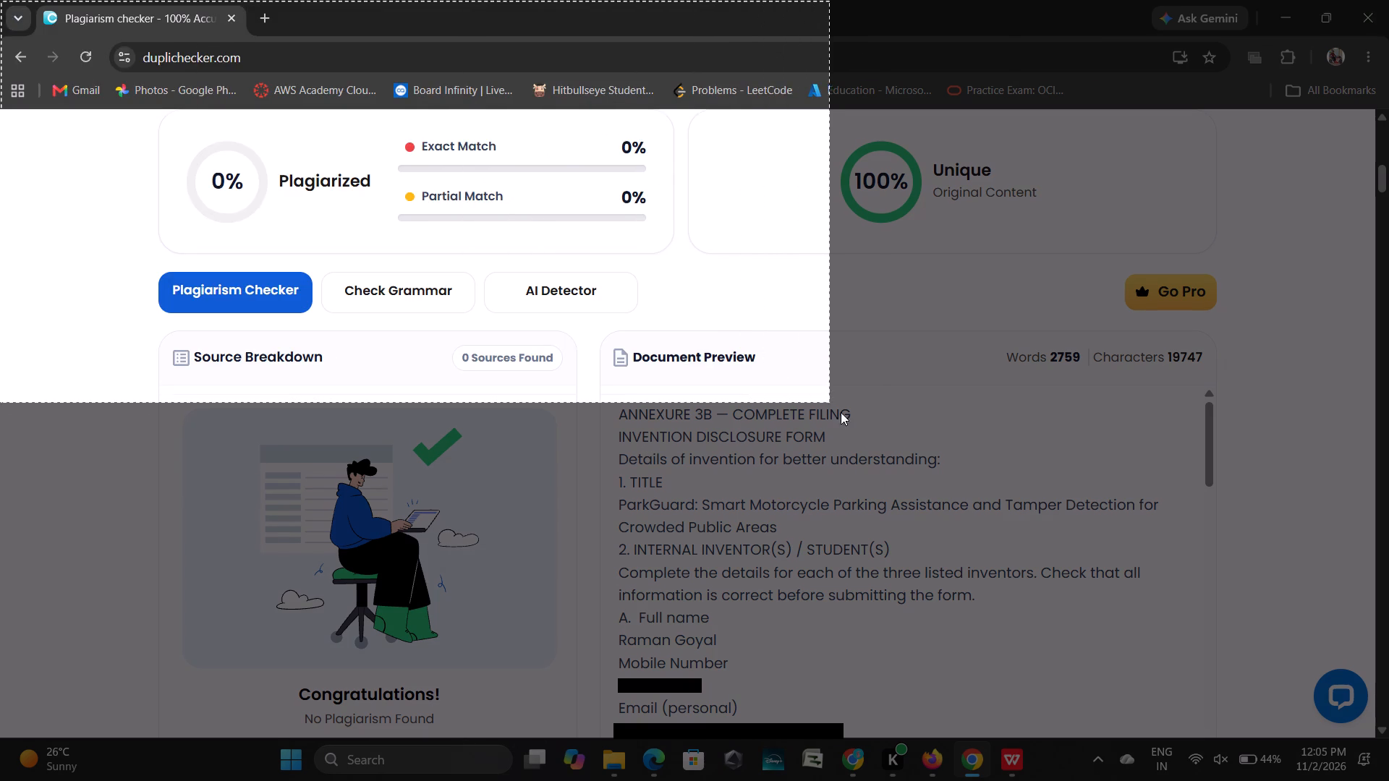
pyautogui.moveTo(841, 412); pyautogui.dragTo(1168, 778)
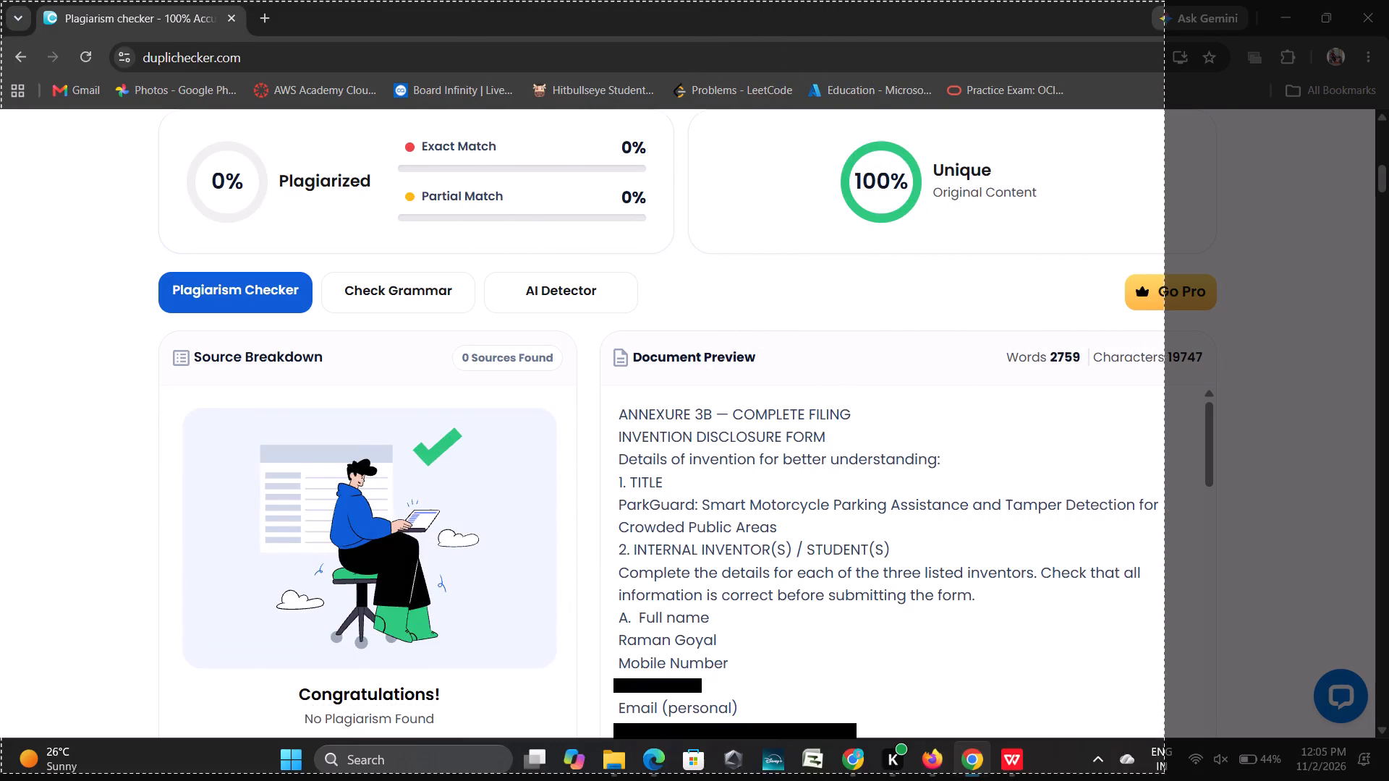
pyautogui.moveTo(1168, 778); pyautogui.dragTo(1388, 756)
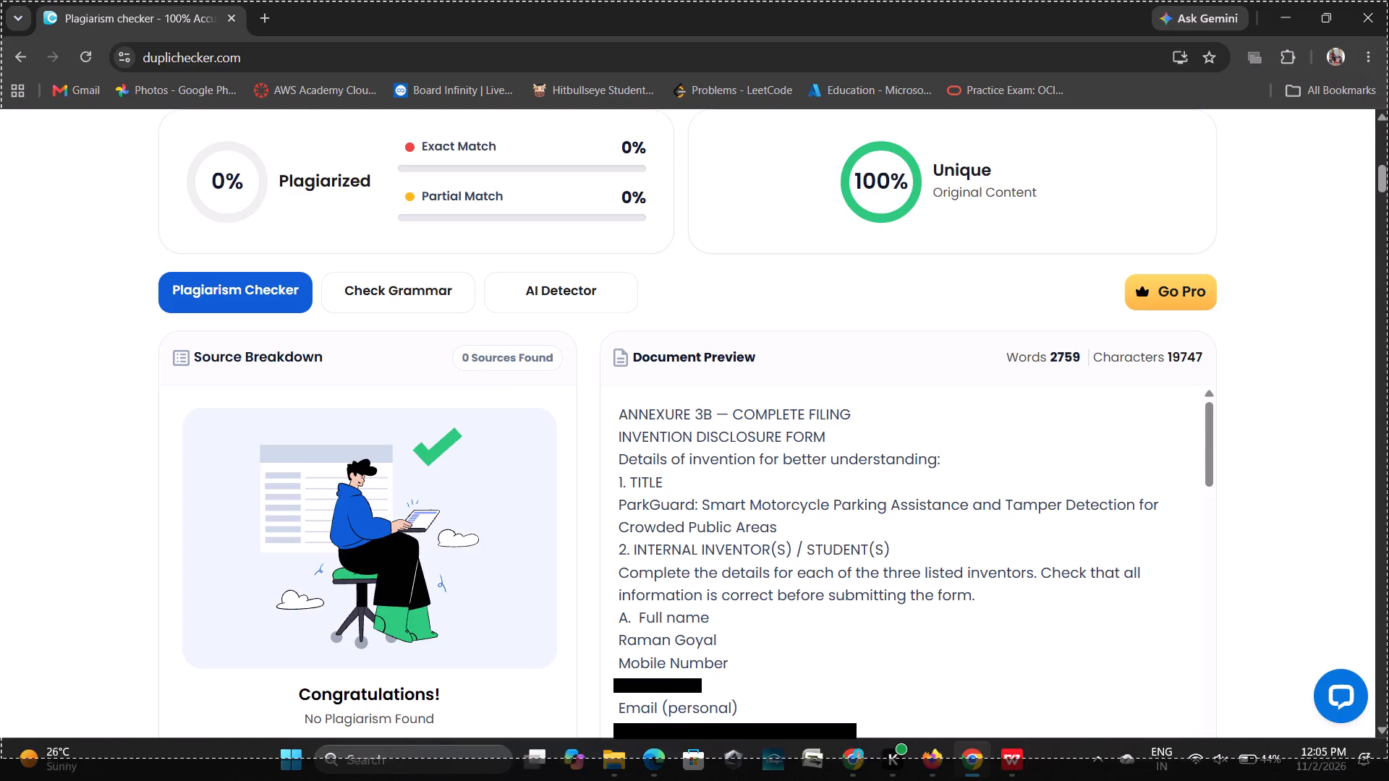
pyautogui.moveTo(1388, 756); pyautogui.dragTo(1388, 739)
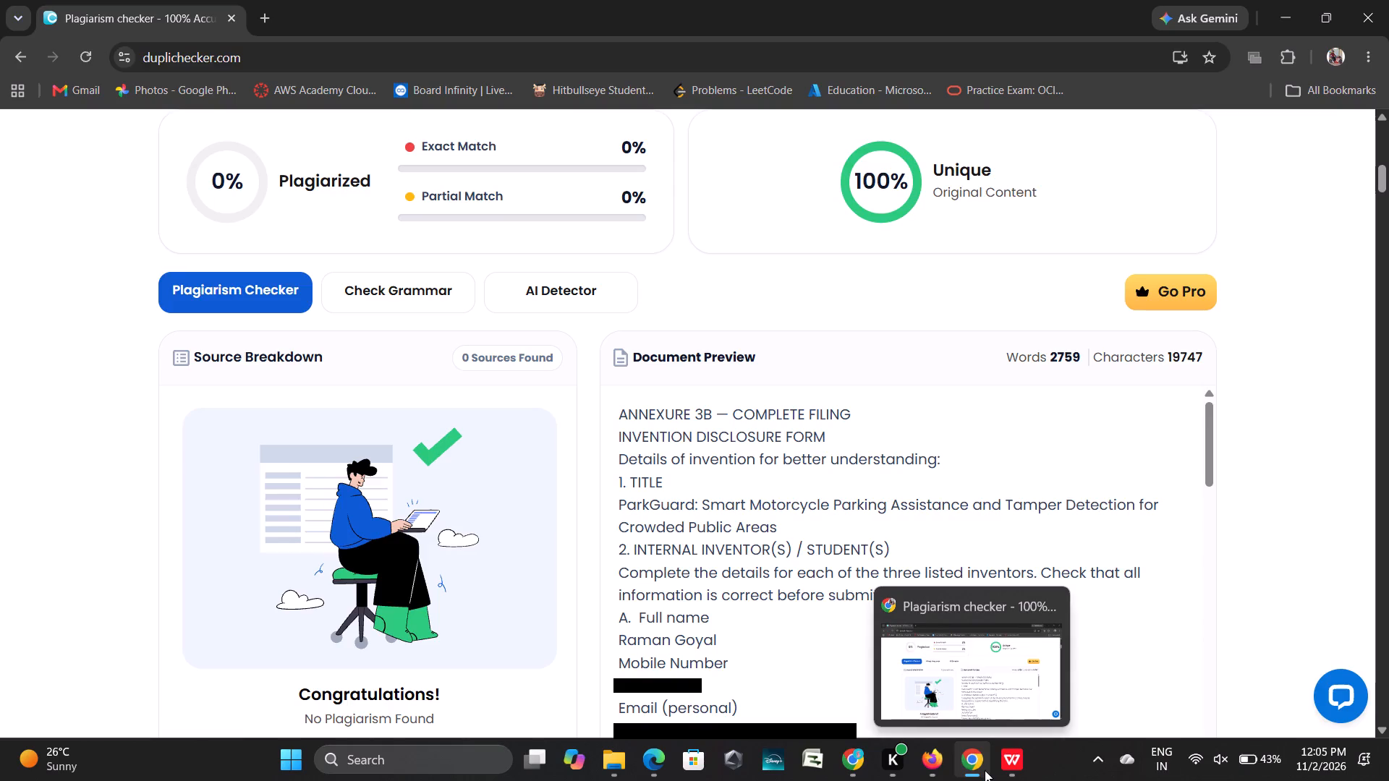
# Switch to Firefox and close its New Tab window.
pyautogui.click(937, 756)
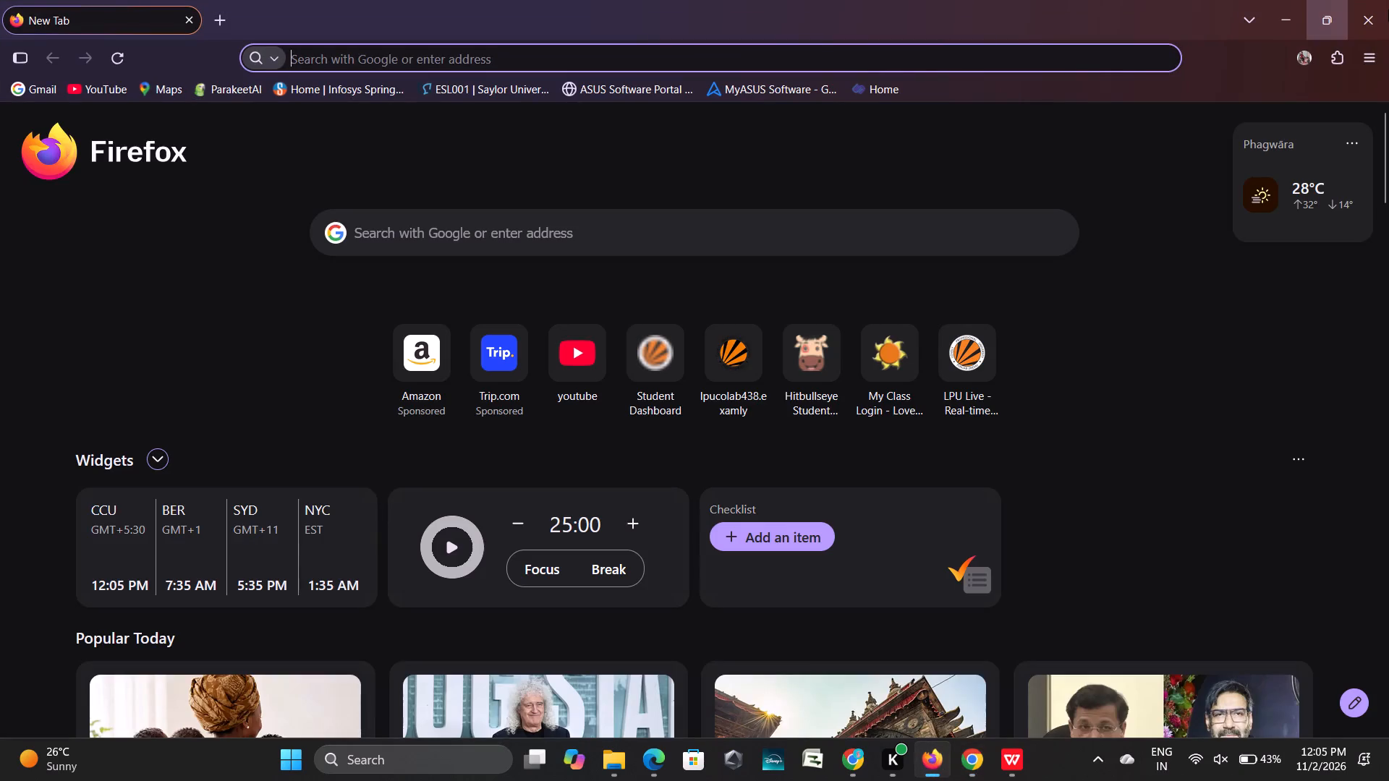
pyautogui.click(1388, 9)
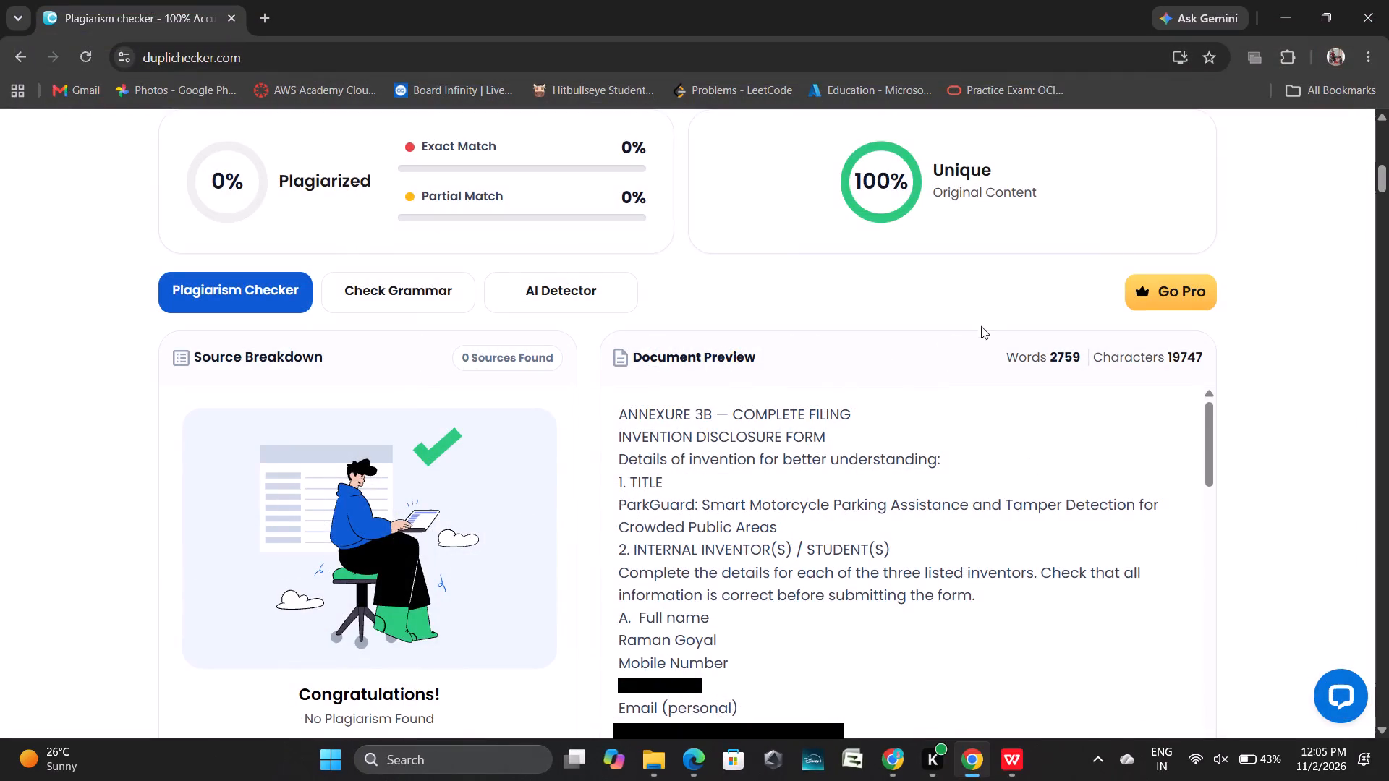
# Review the plagiarism scores, source breakdown and document preview on the Duplichecker page.
pyautogui.scroll(-2, 980, 288)
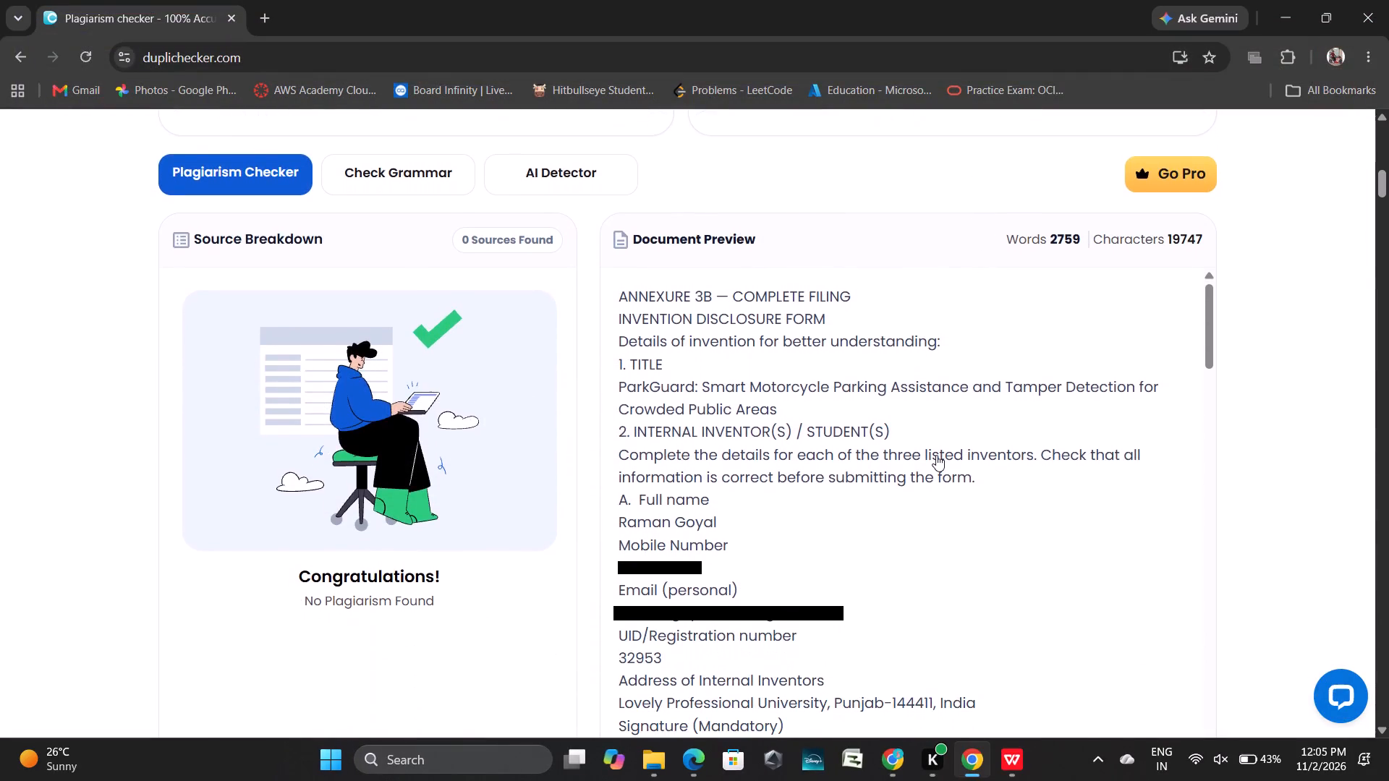
pyautogui.scroll(-19, 936, 455)
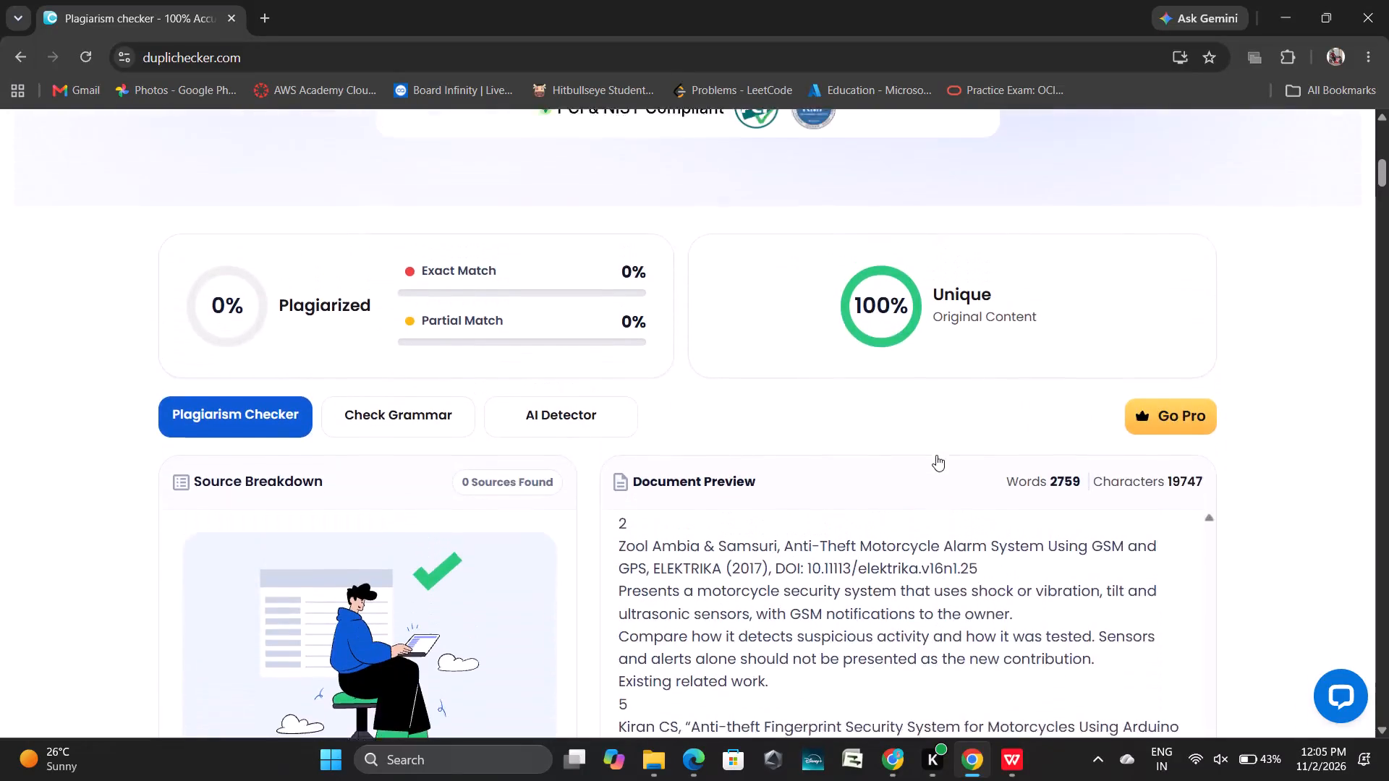
pyautogui.scroll(-4, 936, 455)
pyautogui.scroll(12, 936, 455)
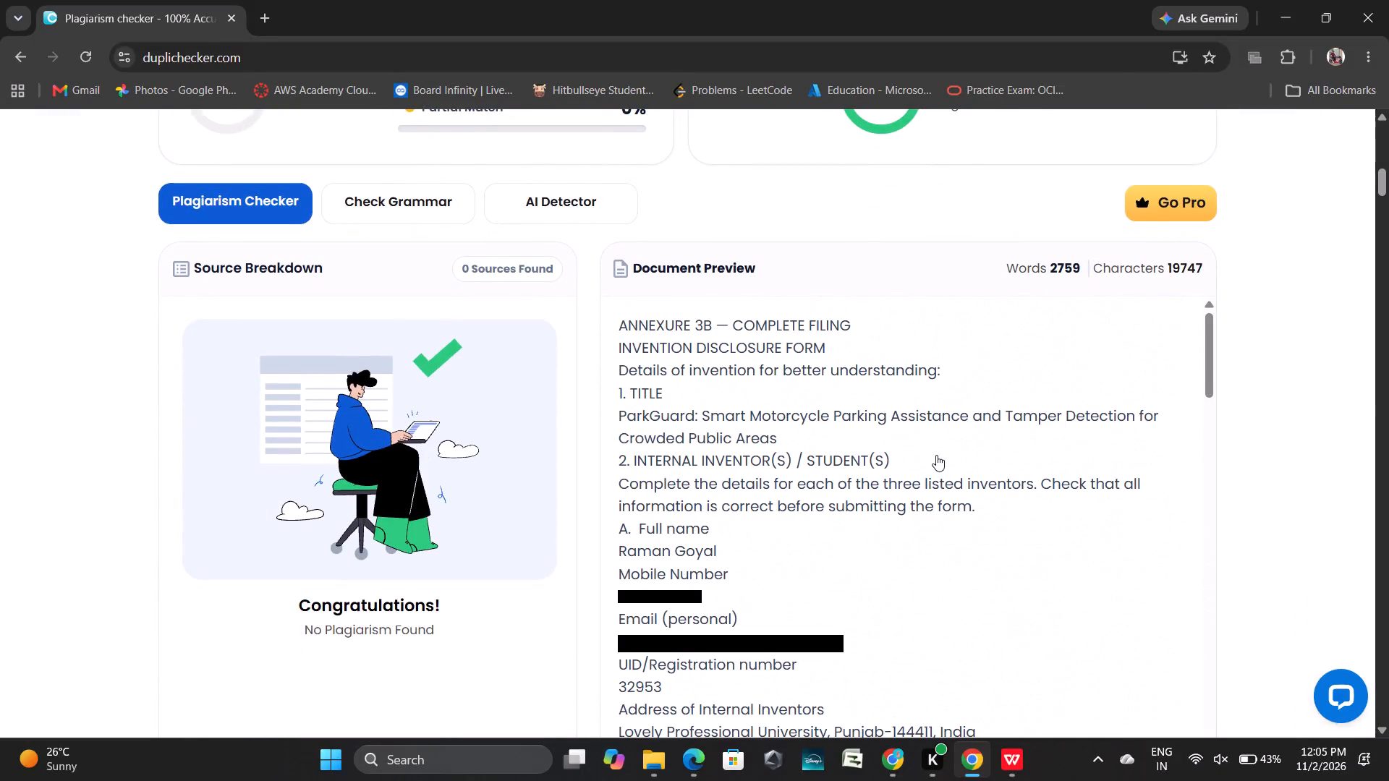
pyautogui.scroll(1, 1254, 359)
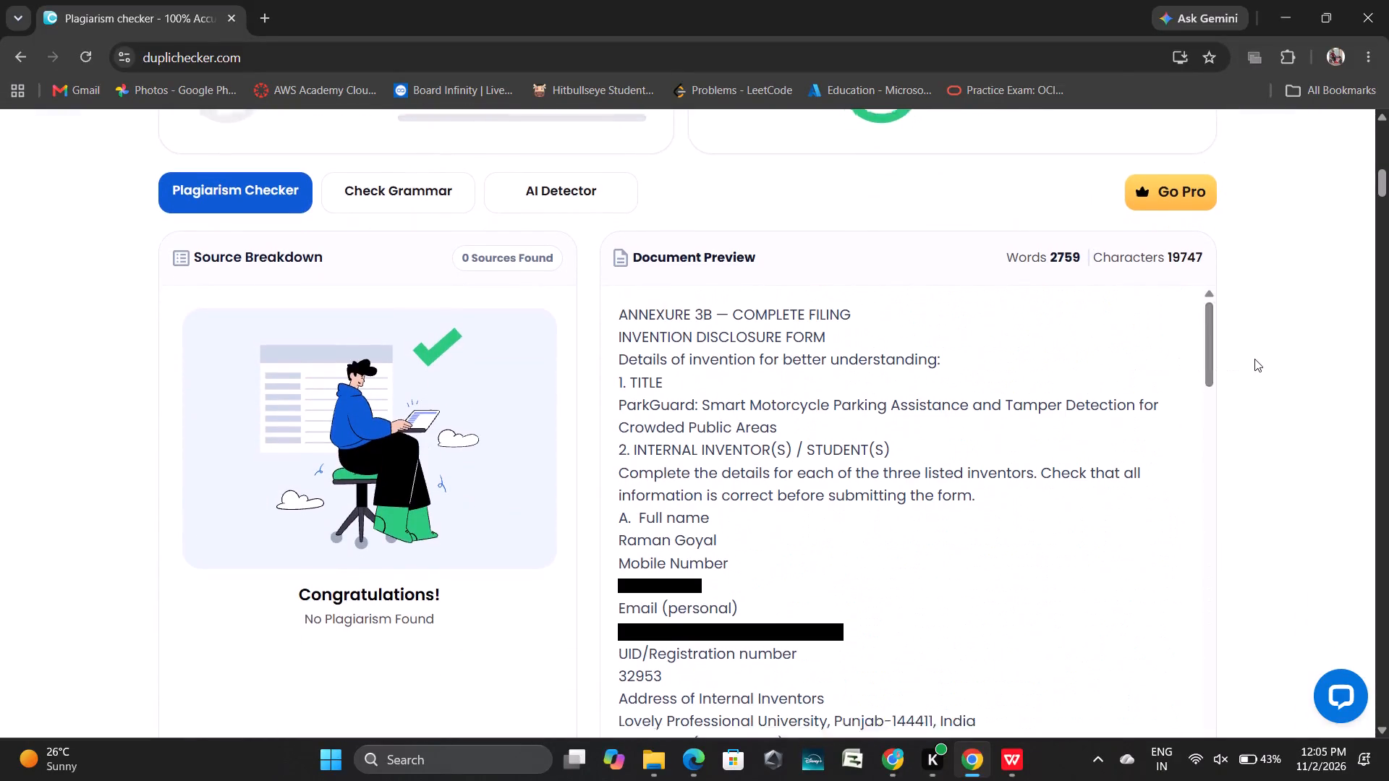
pyautogui.scroll(2, 1254, 359)
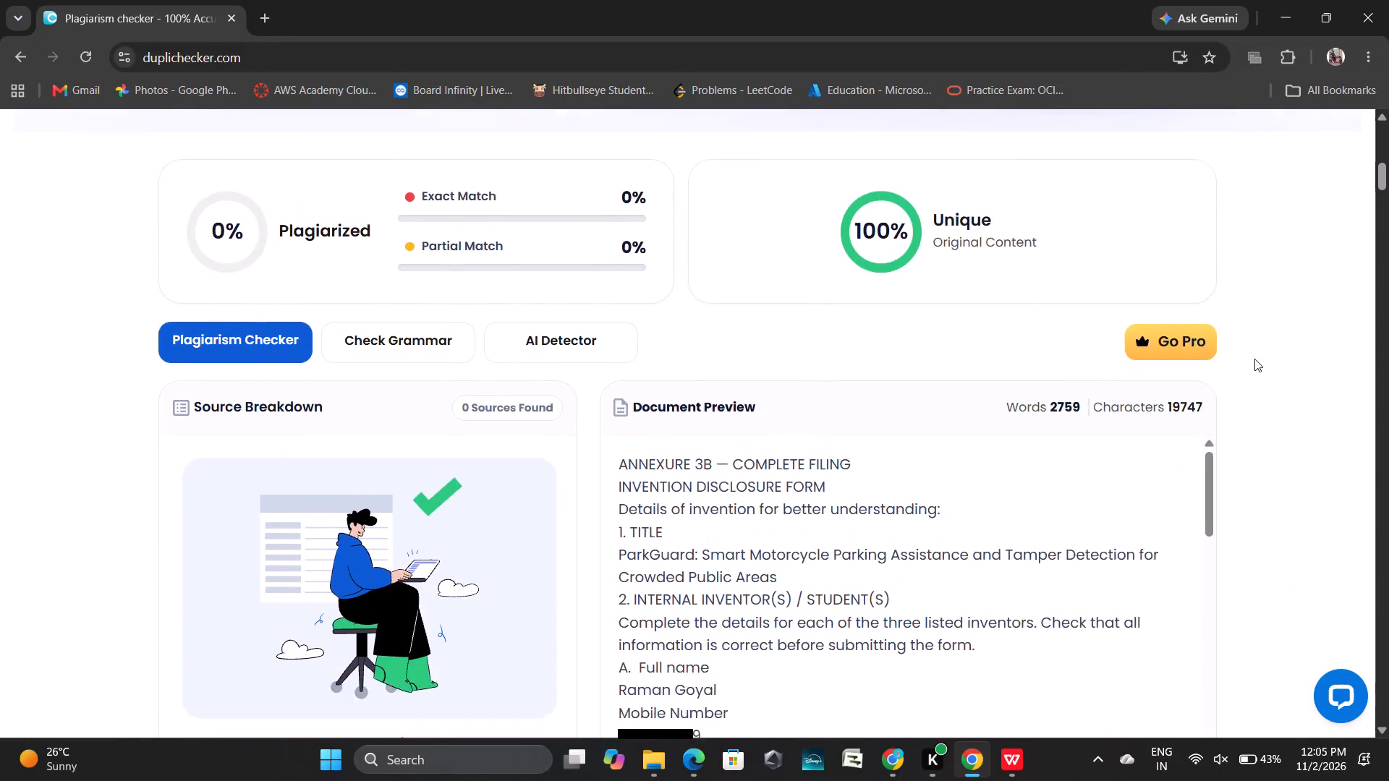
pyautogui.scroll(1, 1254, 359)
pyautogui.scroll(-3, 1254, 359)
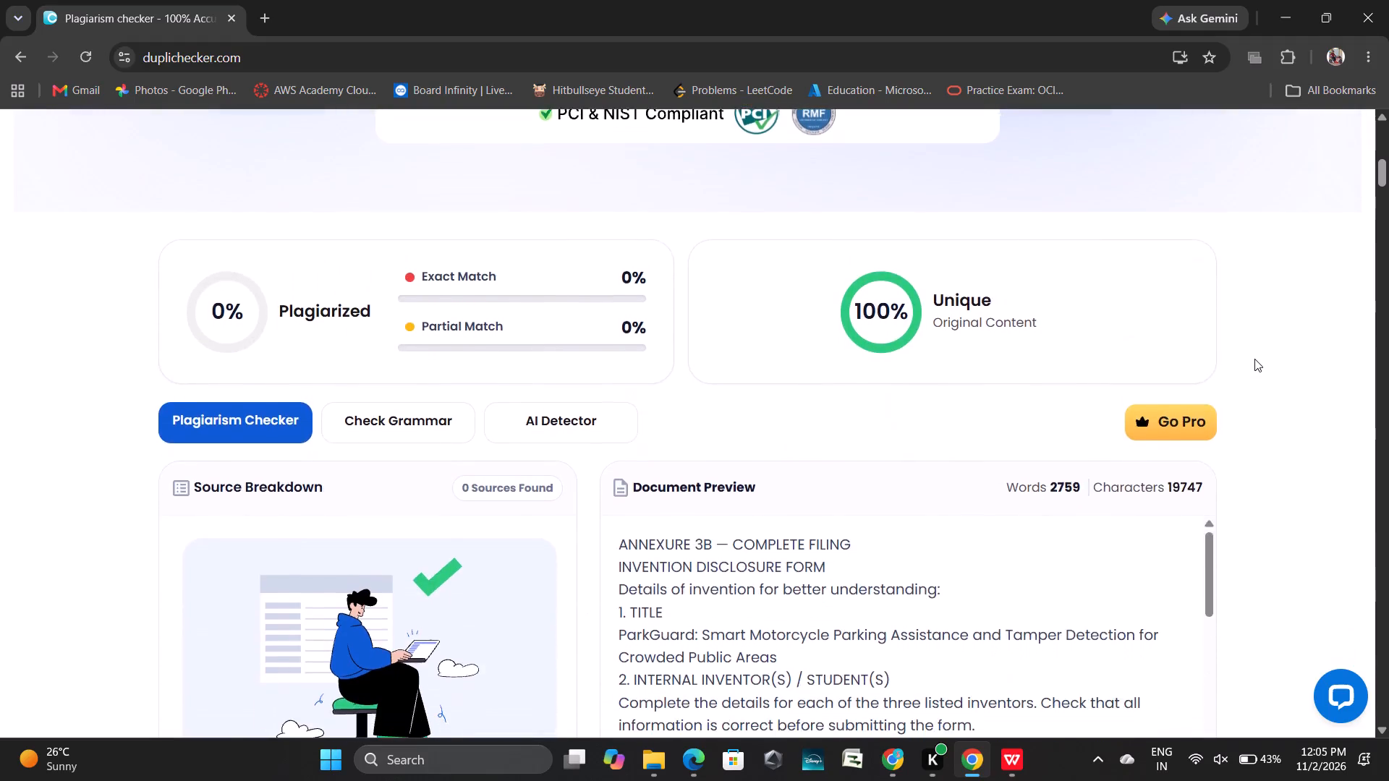
pyautogui.scroll(-1, 1254, 359)
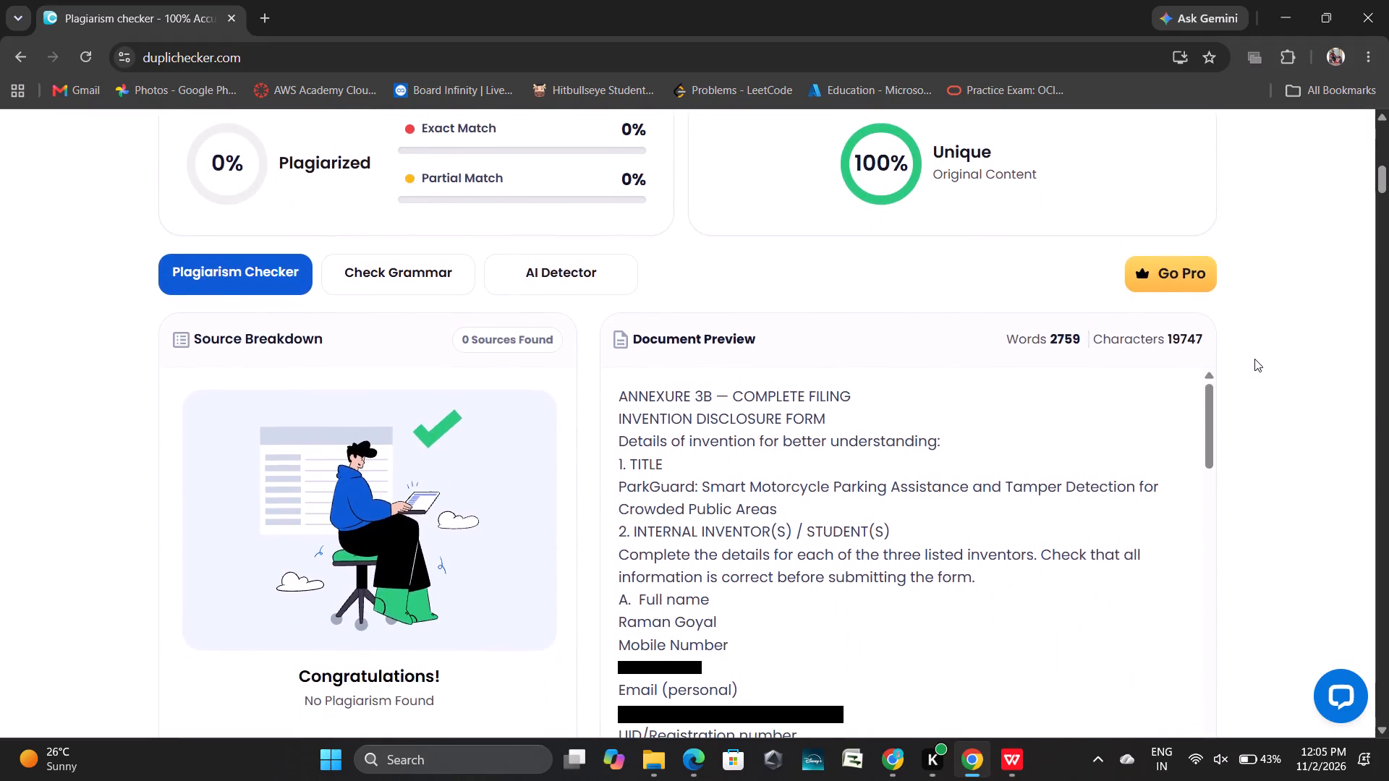
pyautogui.scroll(-2, 1254, 359)
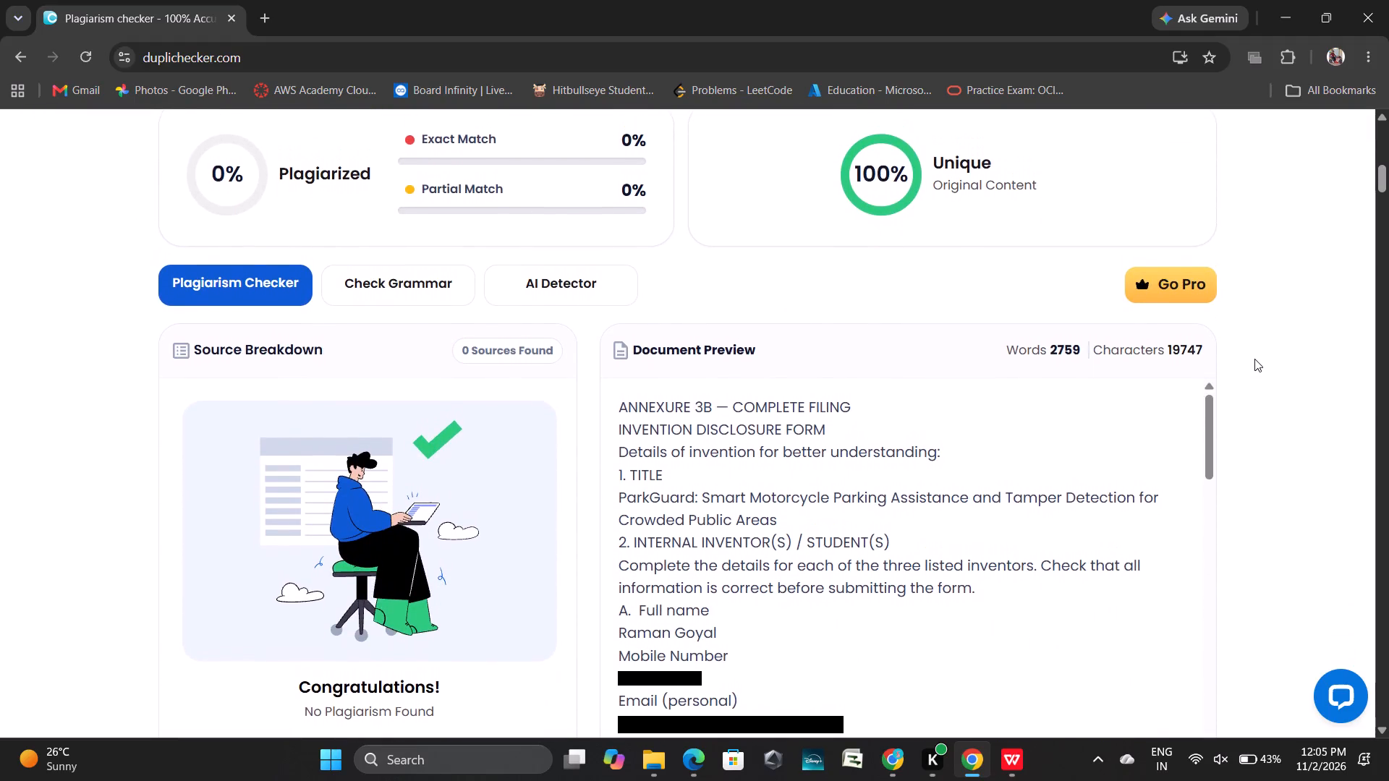
pyautogui.scroll(-1, 1254, 359)
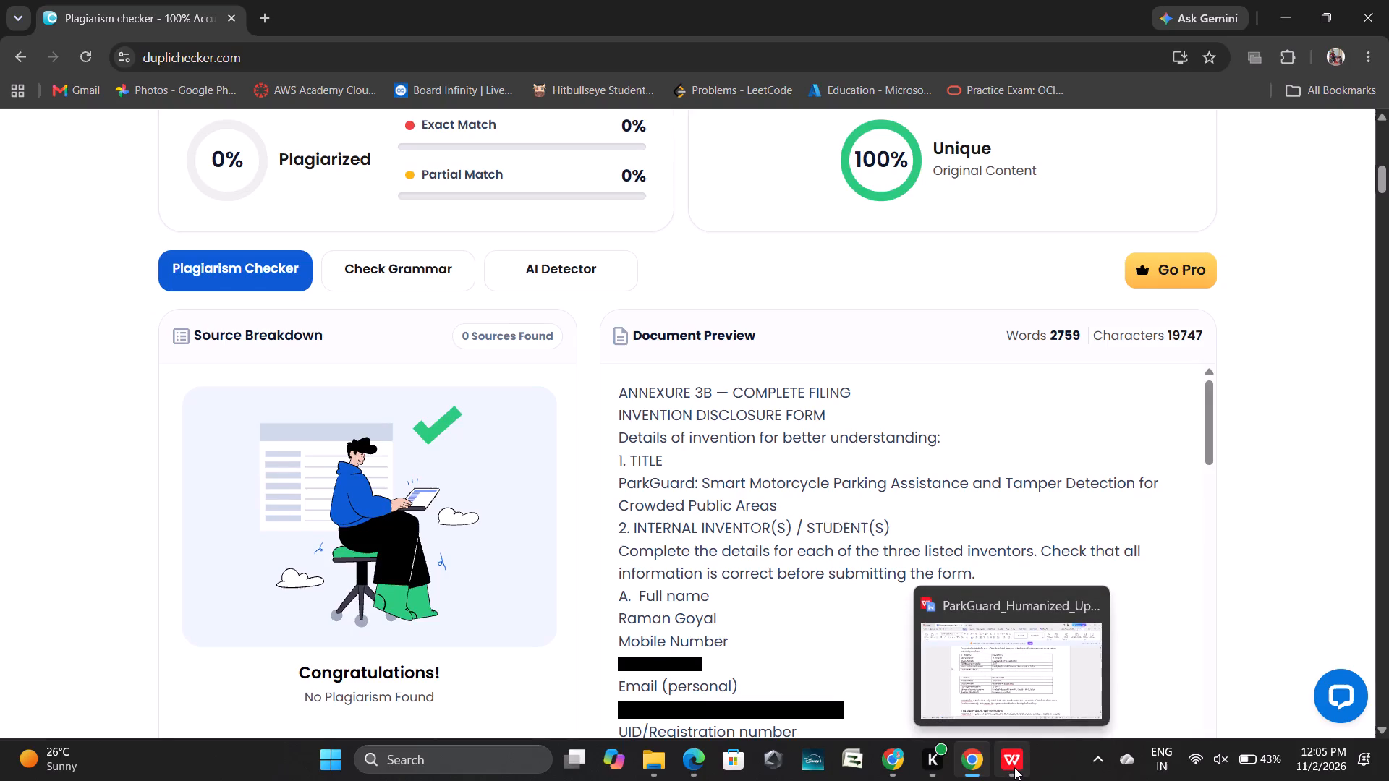
pyautogui.click(638, 762)
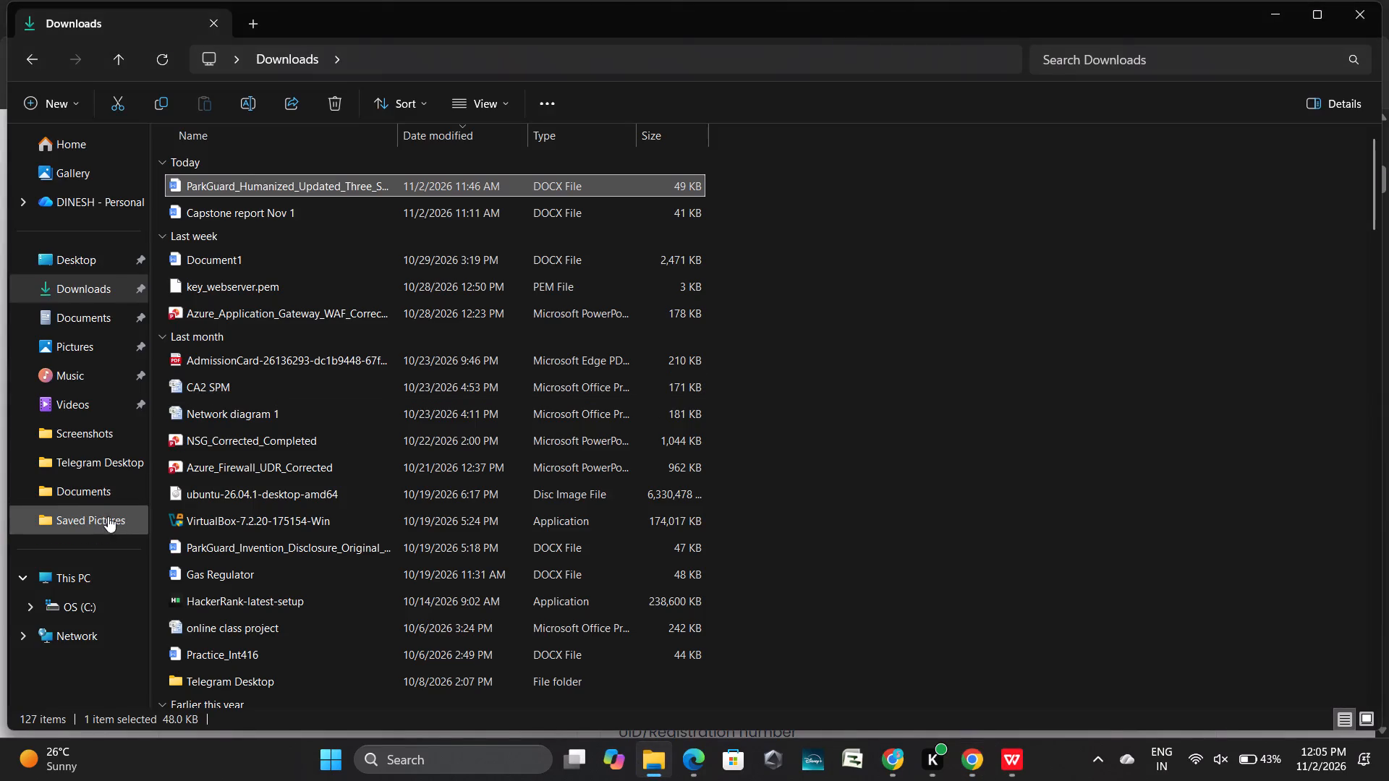
pyautogui.click(107, 518)
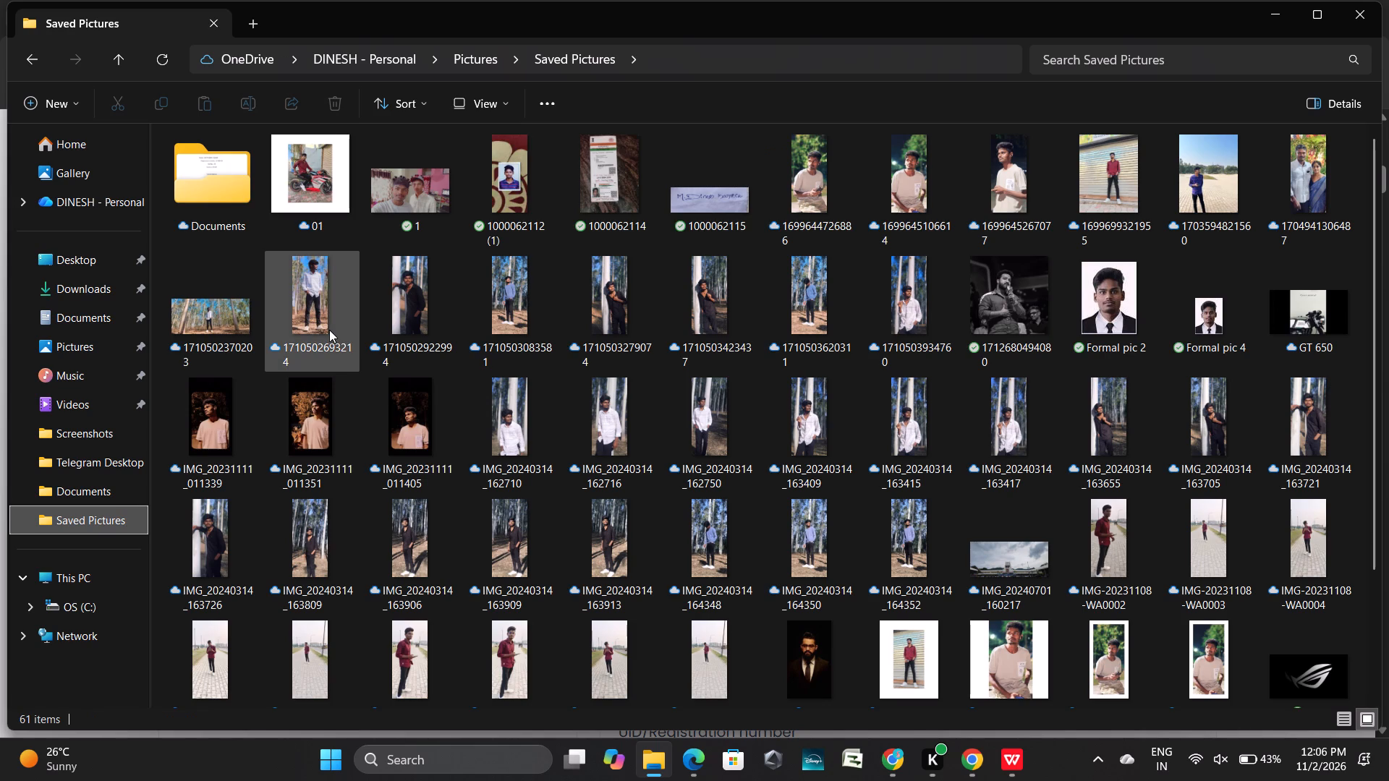
pyautogui.click(703, 184)
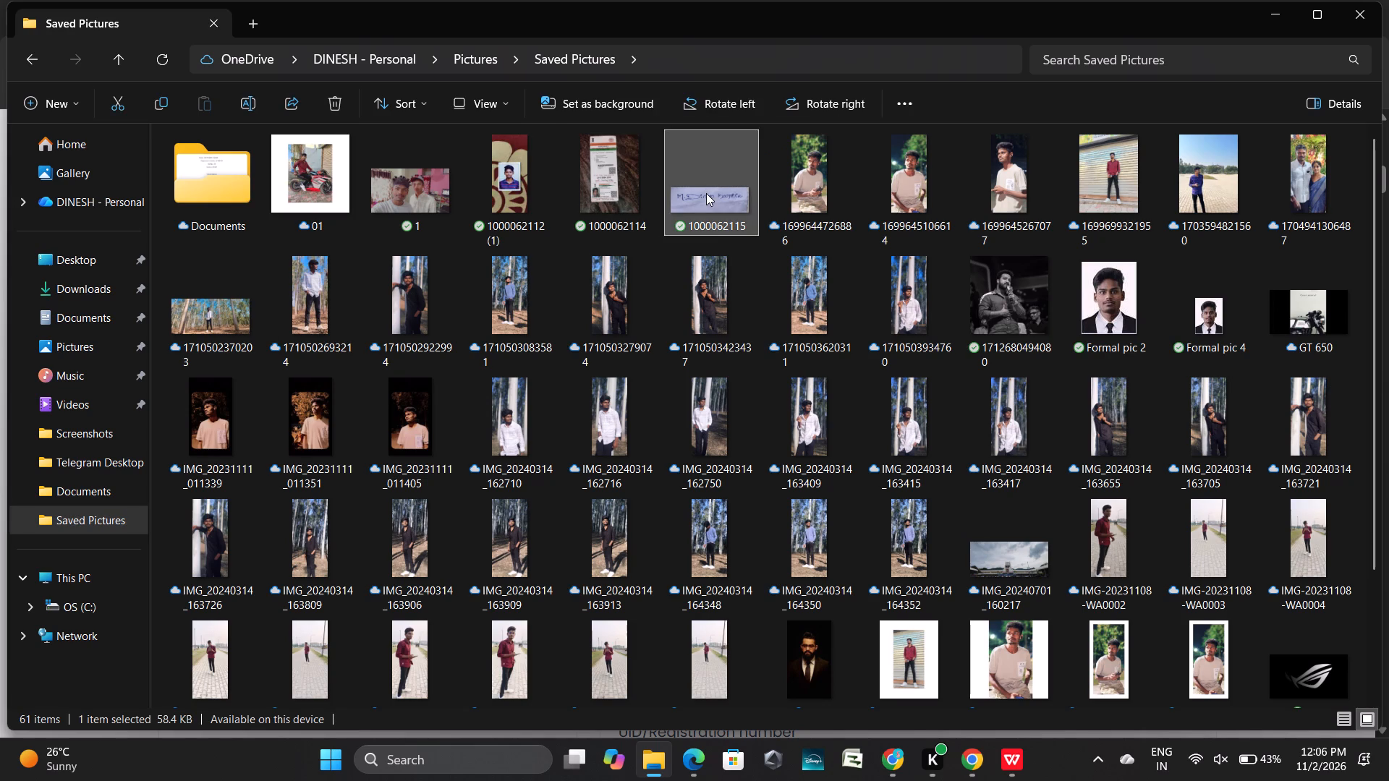
pyautogui.rightClick(706, 193)
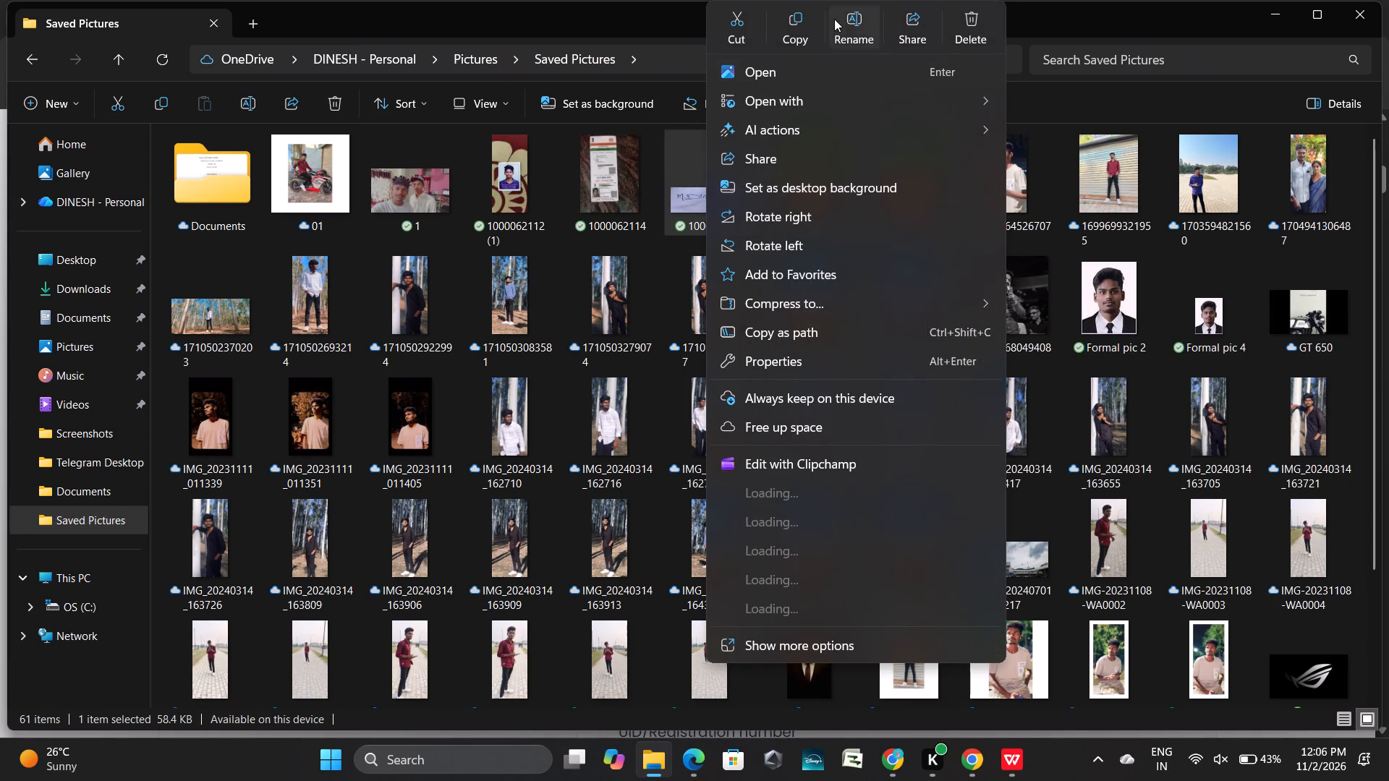
pyautogui.click(800, 28)
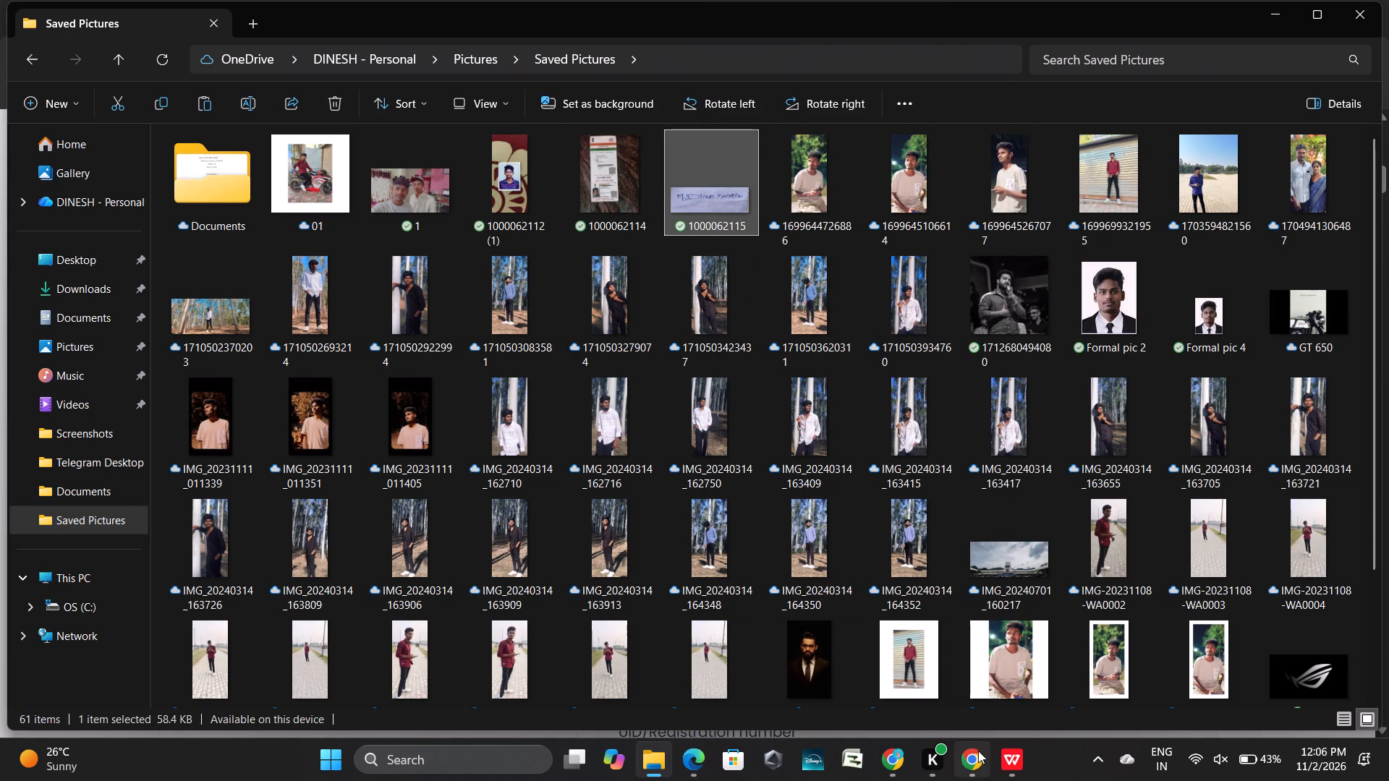
# Switch to WPS Office and delete the placeholder text in the second inventor's signature cell, leaving only the letter S.
pyautogui.click(1013, 759)
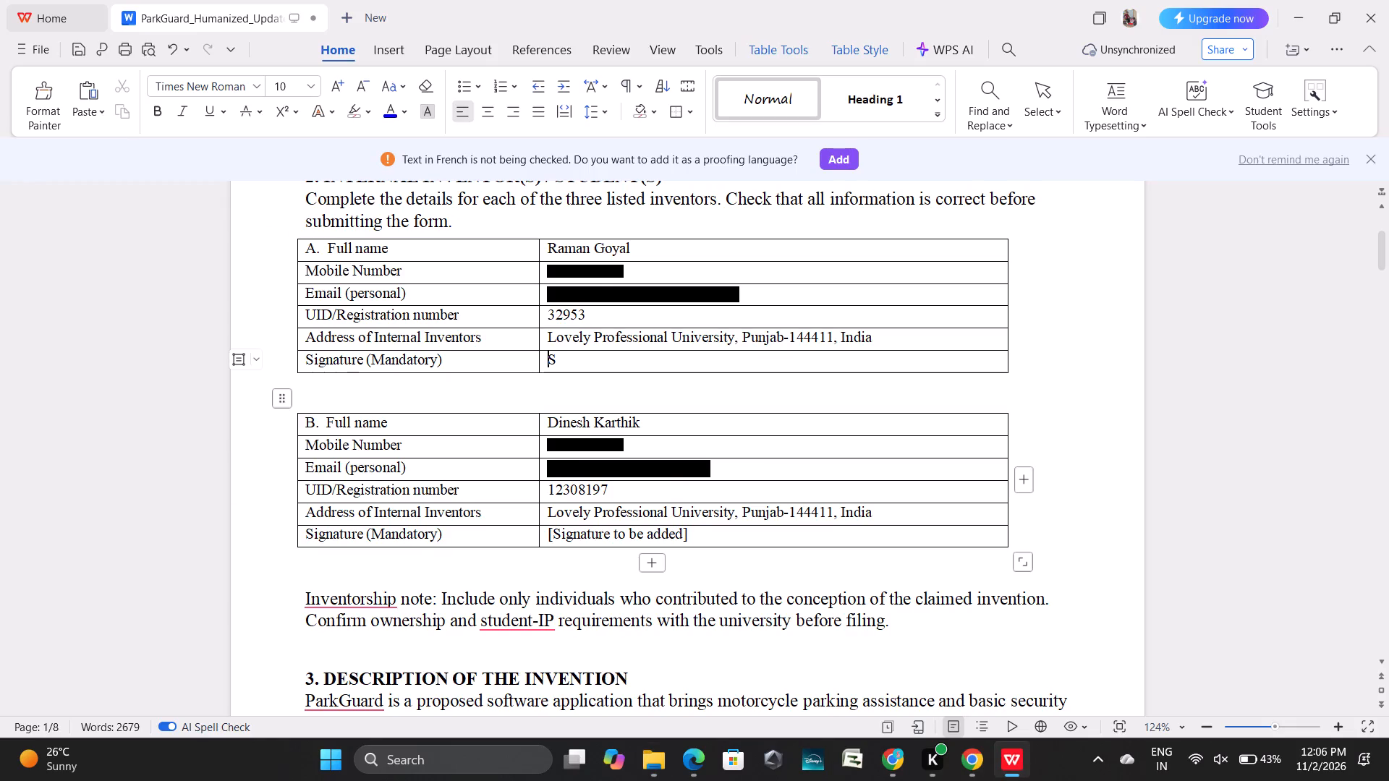
pyautogui.click(701, 534)
pyautogui.press('BackSpace')
pyautogui.press('BackSpace')
pyautogui.press('BackSpace')
pyautogui.press('BackSpace')
pyautogui.press('BackSpace')
pyautogui.press('BackSpace')
pyautogui.press('BackSpace')
pyautogui.press('BackSpace')
pyautogui.press('BackSpace')
pyautogui.press('BackSpace')
pyautogui.press('BackSpace')
pyautogui.press('BackSpace')
pyautogui.press('BackSpace')
pyautogui.press('BackSpace')
pyautogui.press('BackSpace')
pyautogui.press('BackSpace')
pyautogui.press('BackSpace')
pyautogui.press('BackSpace')
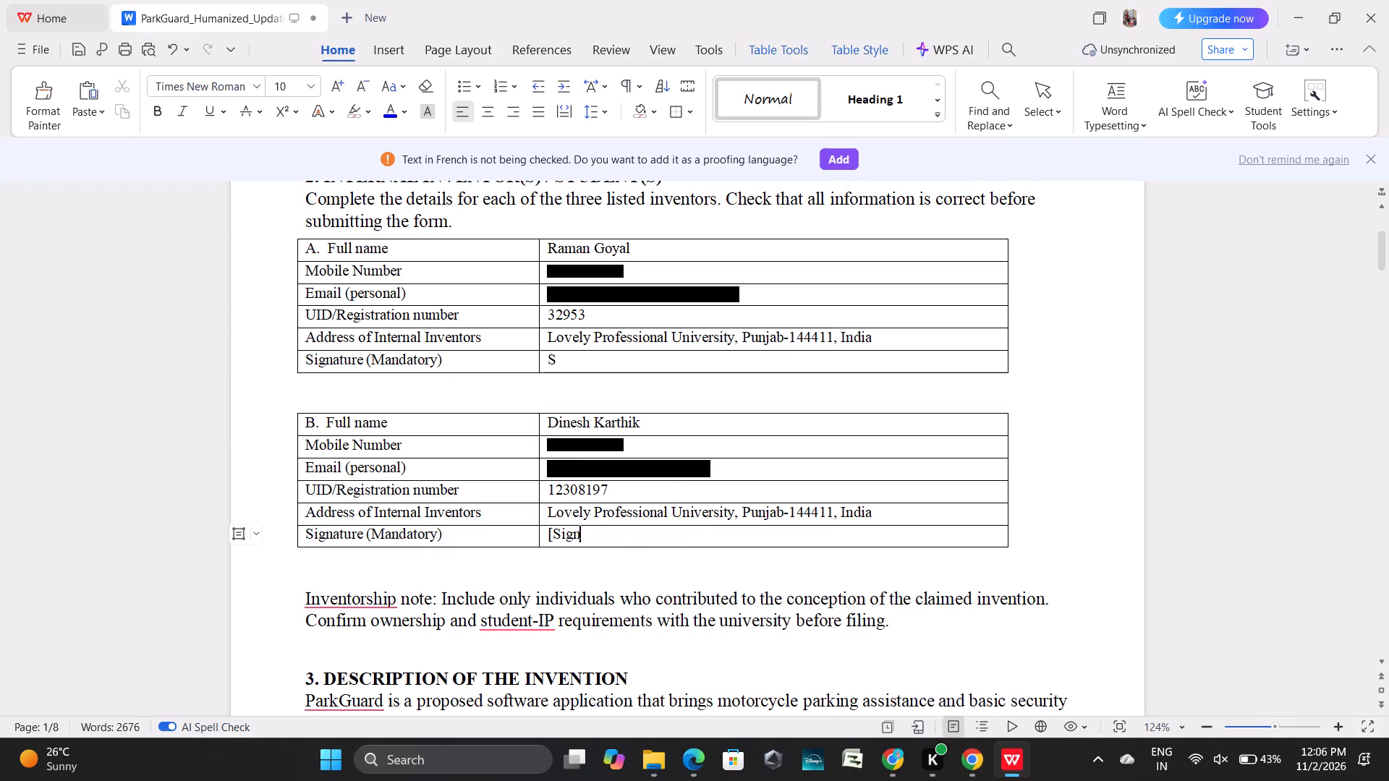
pyautogui.press('BackSpace')
pyautogui.press('BackSpace')
pyautogui.press('BackSpace')
pyautogui.press('Left')
pyautogui.press('BackSpace')
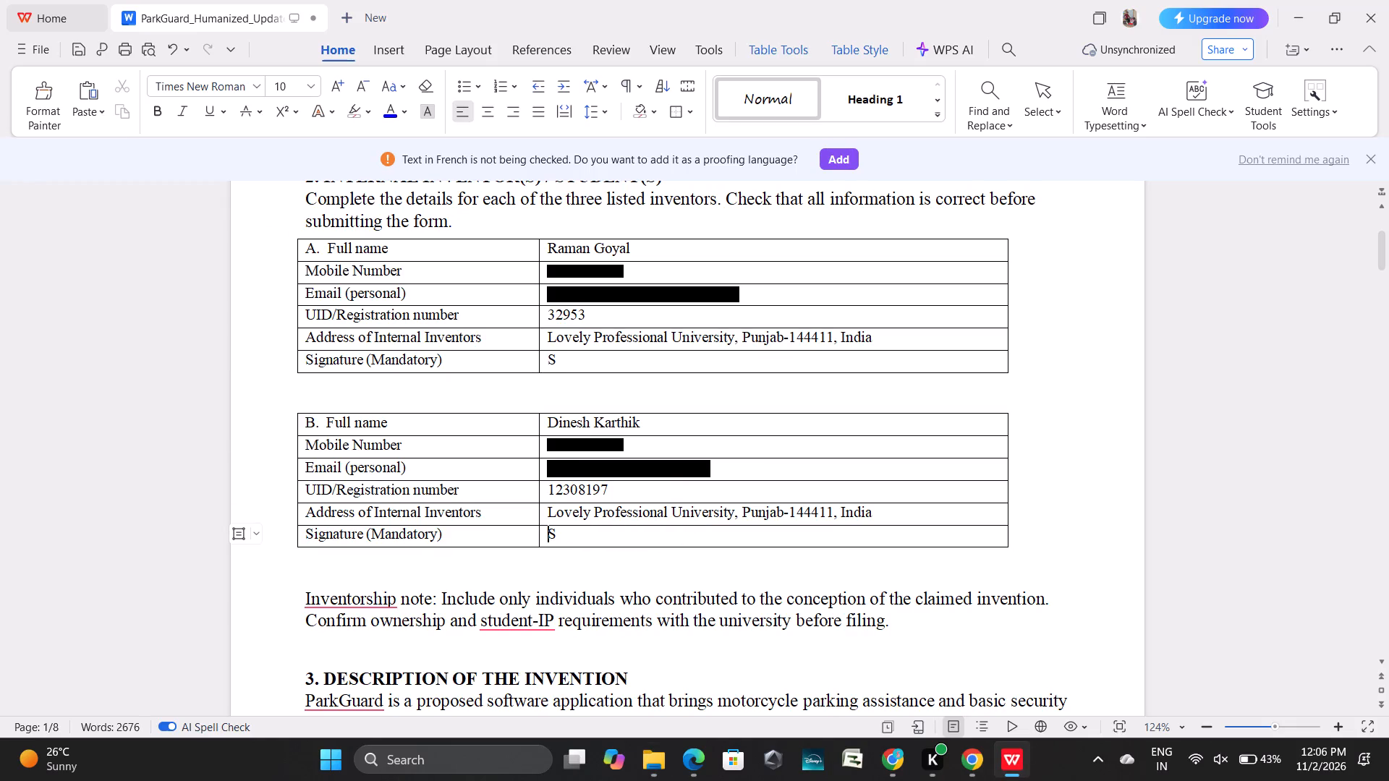
# Paste the copied signature image into the second inventor's signature cell and delete the remaining S above it.
pyautogui.press('Right')
pyautogui.hotkey('ctrl', 'v')
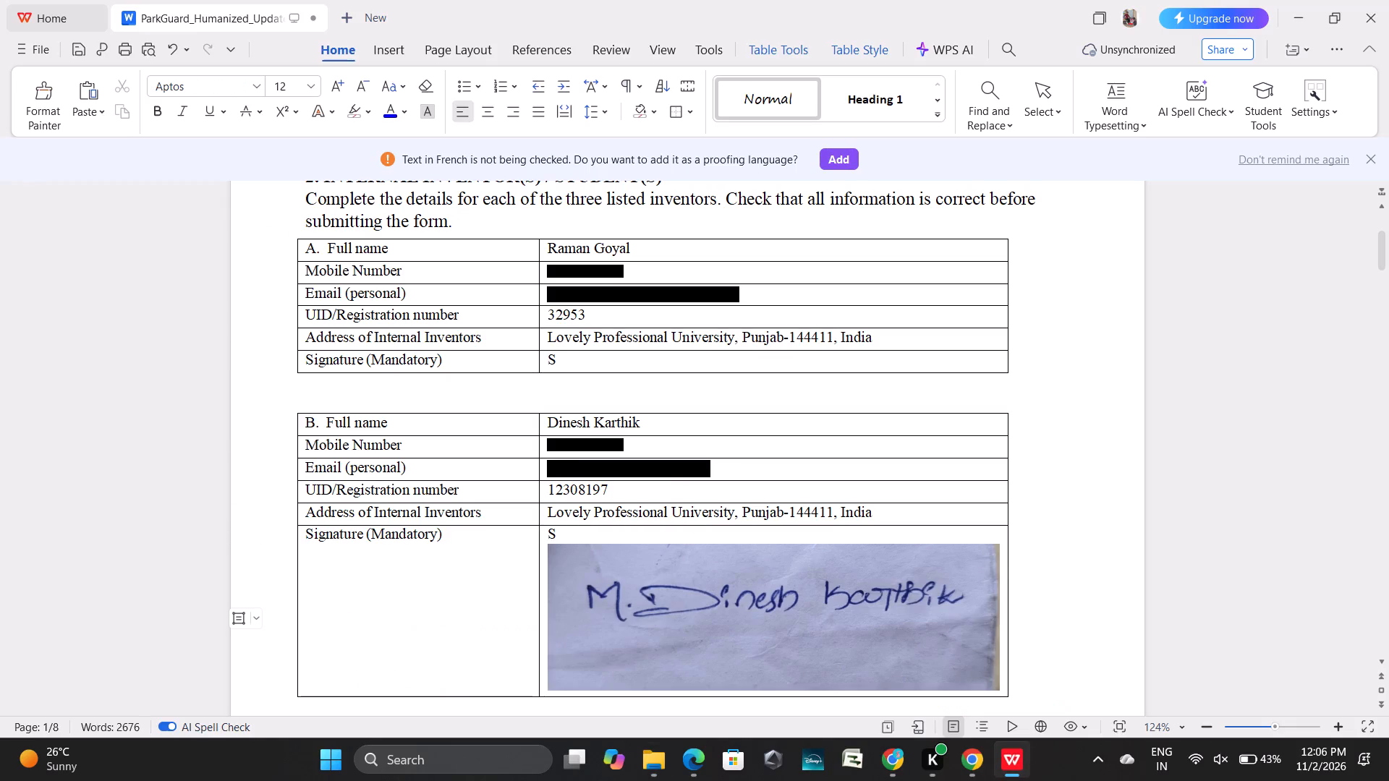
pyautogui.click(661, 537)
pyautogui.press('BackSpace')
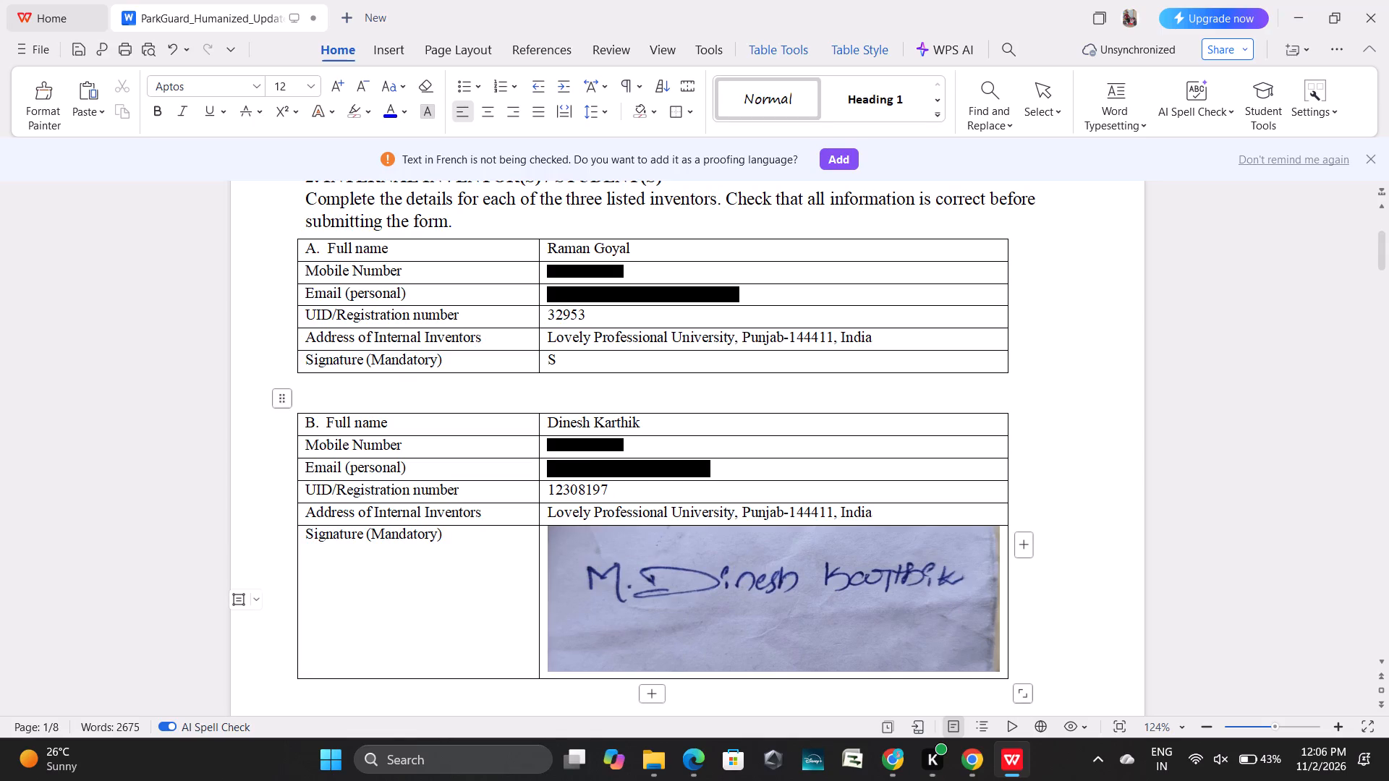
# Shrink the signature picture proportionally to about 0.92 in high by 2.84 in wide.
pyautogui.moveTo(995, 667); pyautogui.dragTo(943, 646)
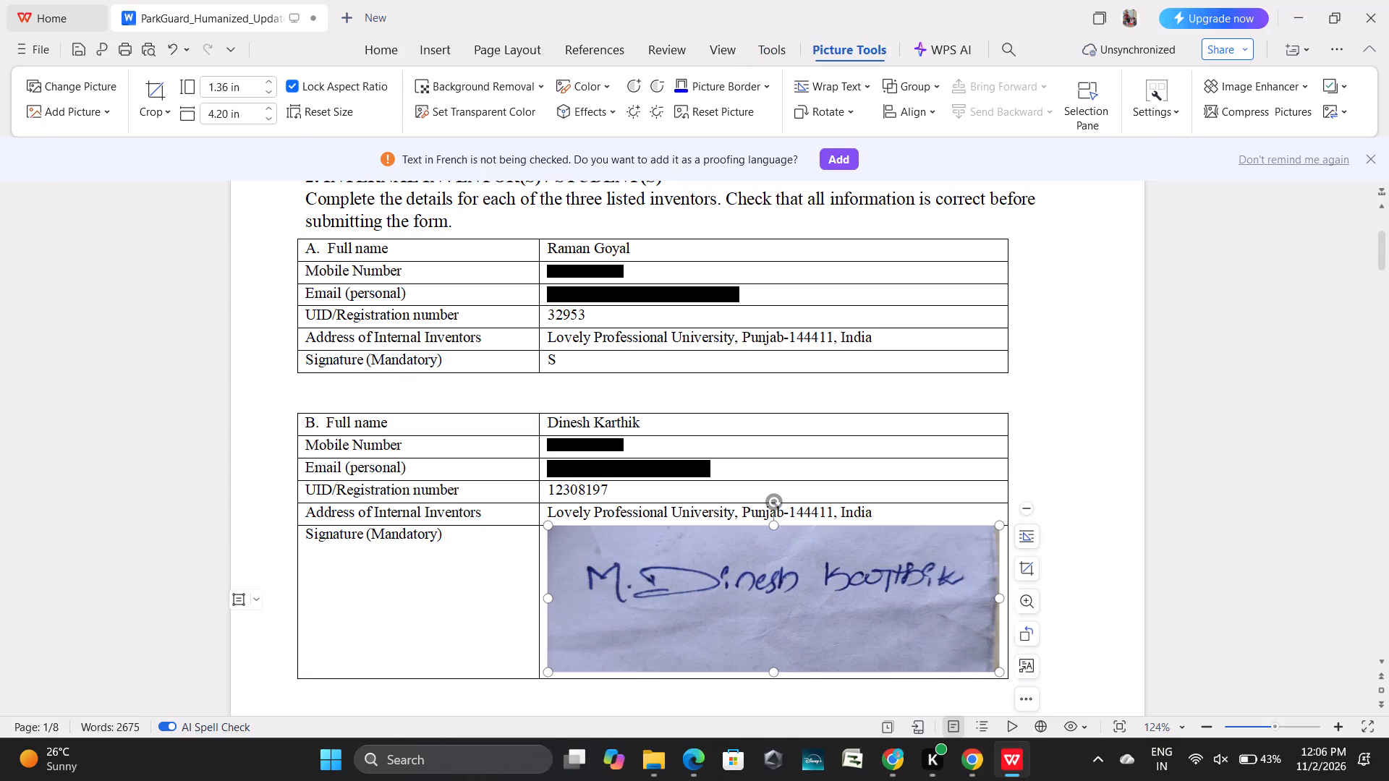
pyautogui.moveTo(998, 670); pyautogui.dragTo(953, 642)
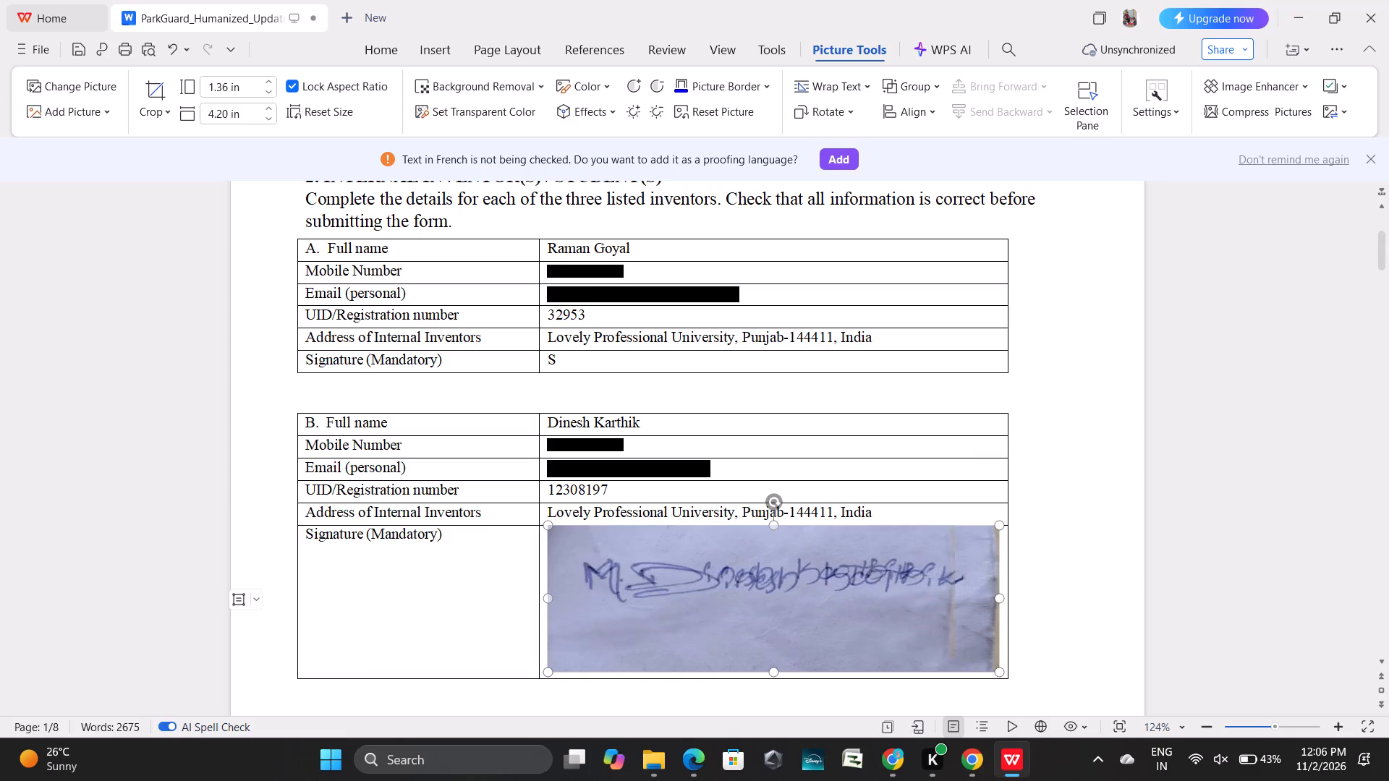
pyautogui.moveTo(953, 642); pyautogui.dragTo(851, 611)
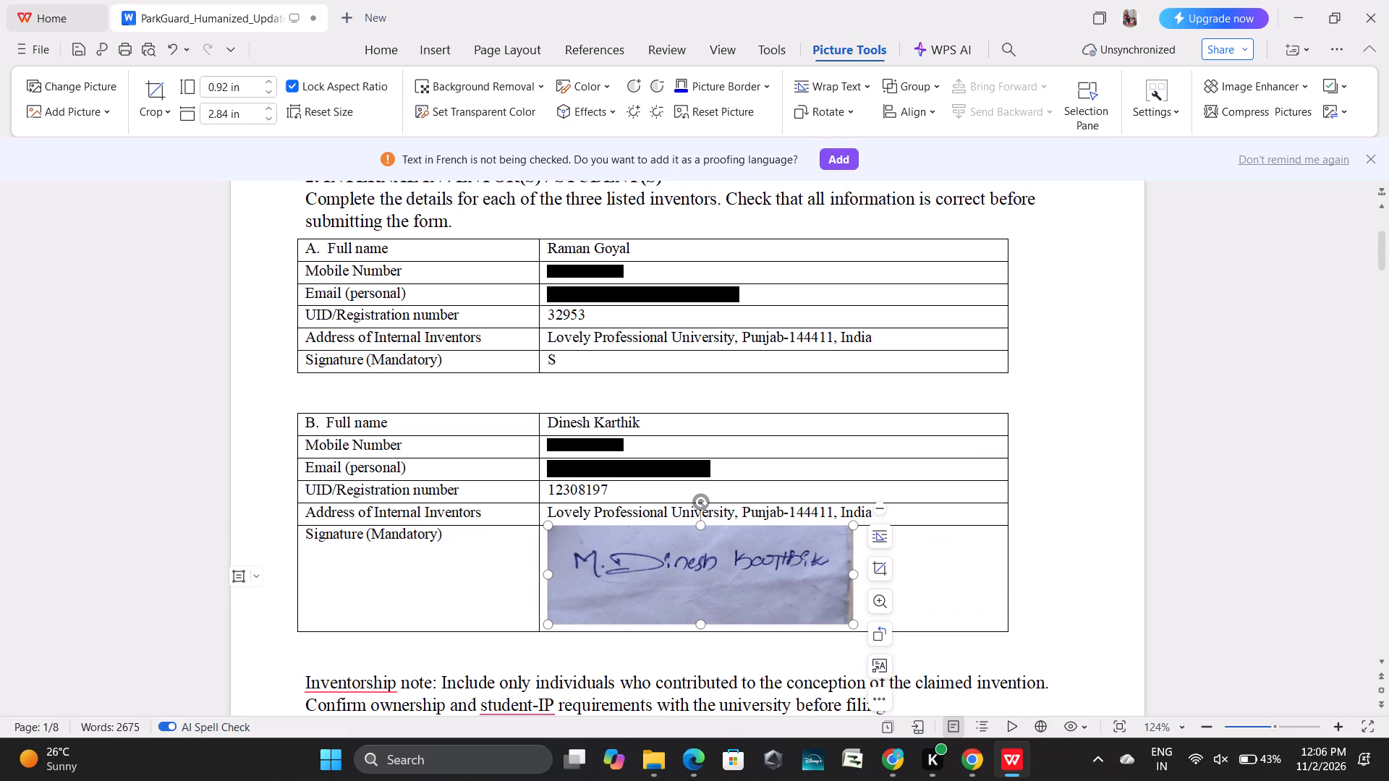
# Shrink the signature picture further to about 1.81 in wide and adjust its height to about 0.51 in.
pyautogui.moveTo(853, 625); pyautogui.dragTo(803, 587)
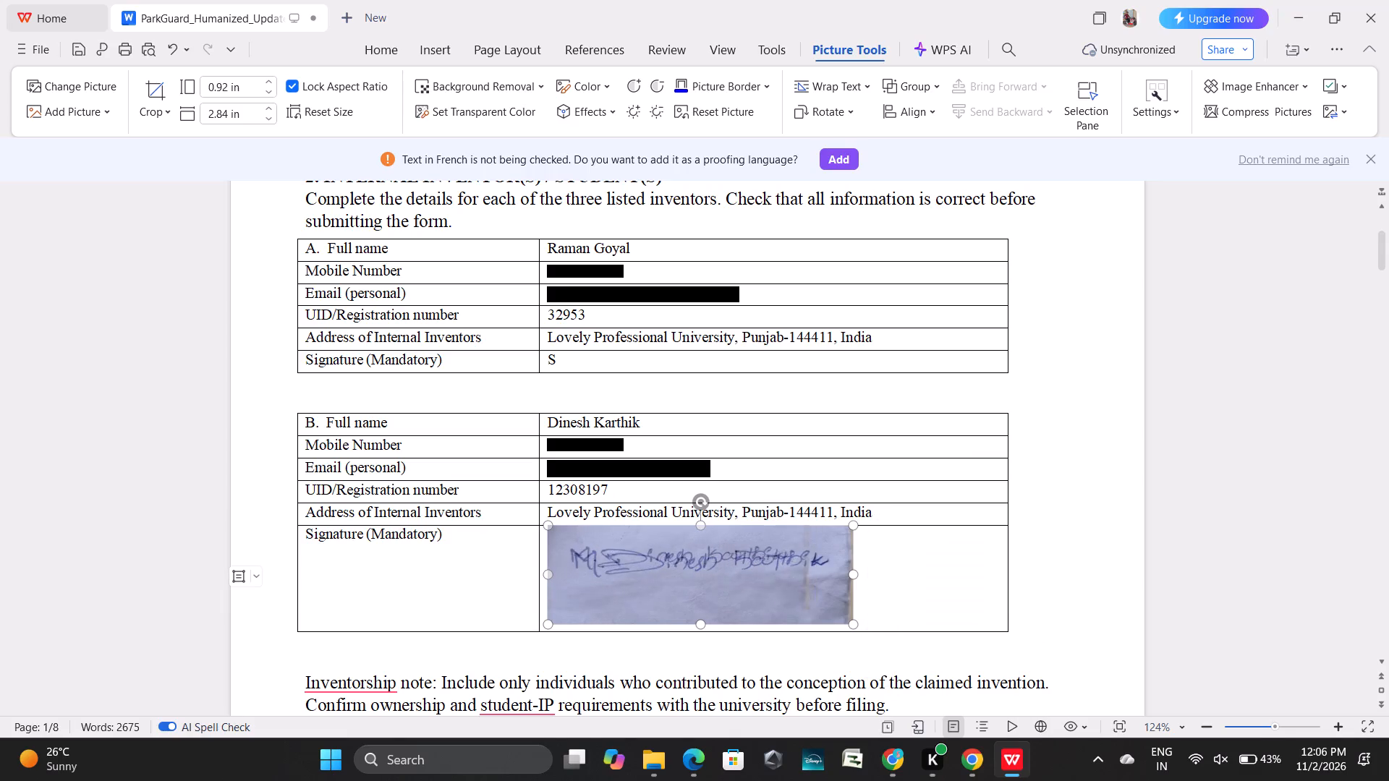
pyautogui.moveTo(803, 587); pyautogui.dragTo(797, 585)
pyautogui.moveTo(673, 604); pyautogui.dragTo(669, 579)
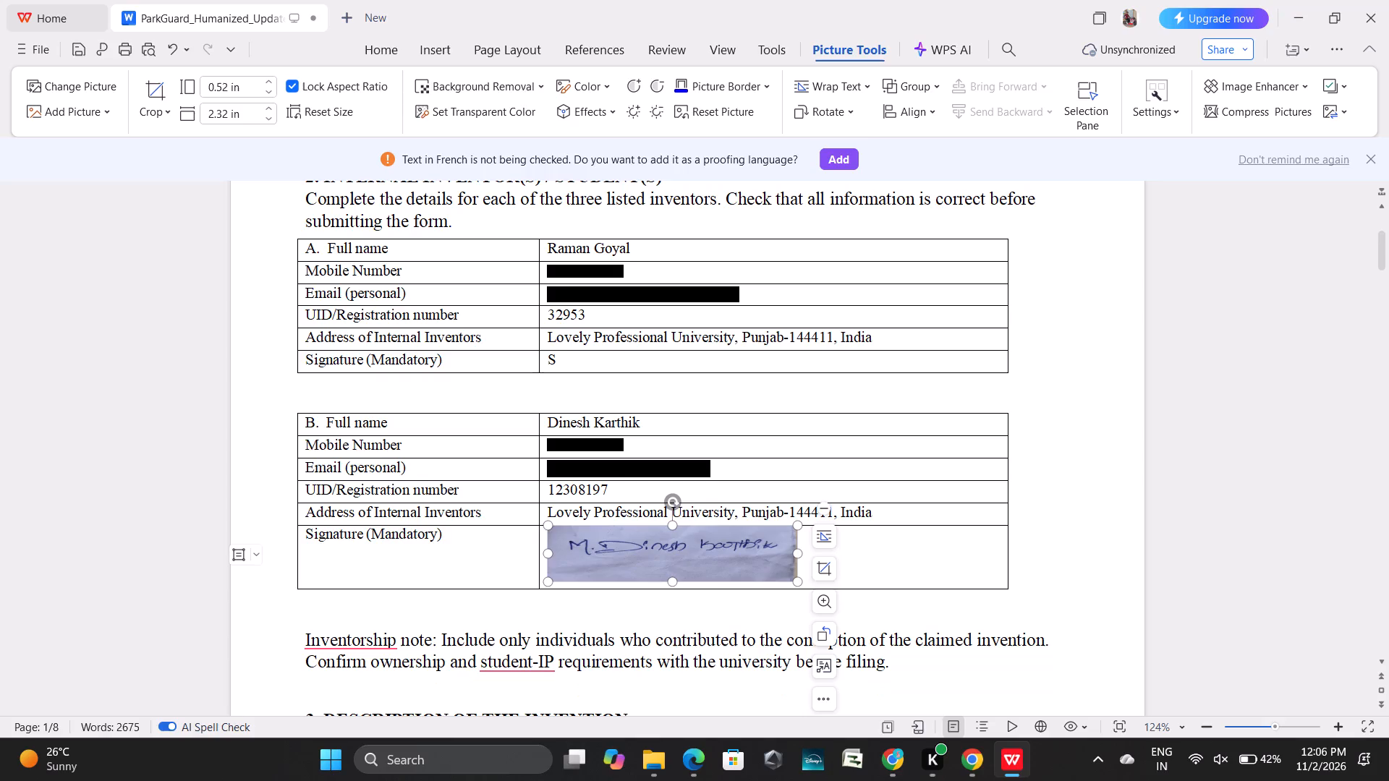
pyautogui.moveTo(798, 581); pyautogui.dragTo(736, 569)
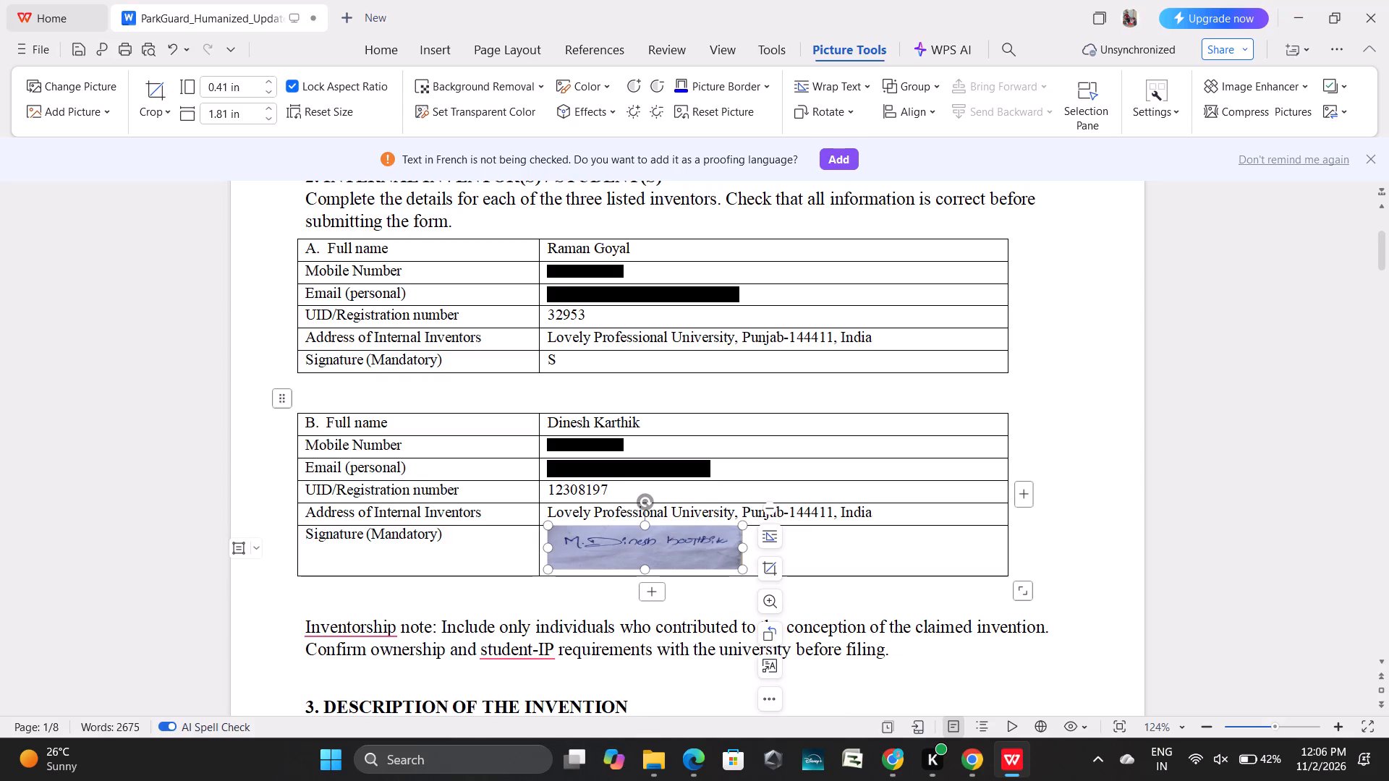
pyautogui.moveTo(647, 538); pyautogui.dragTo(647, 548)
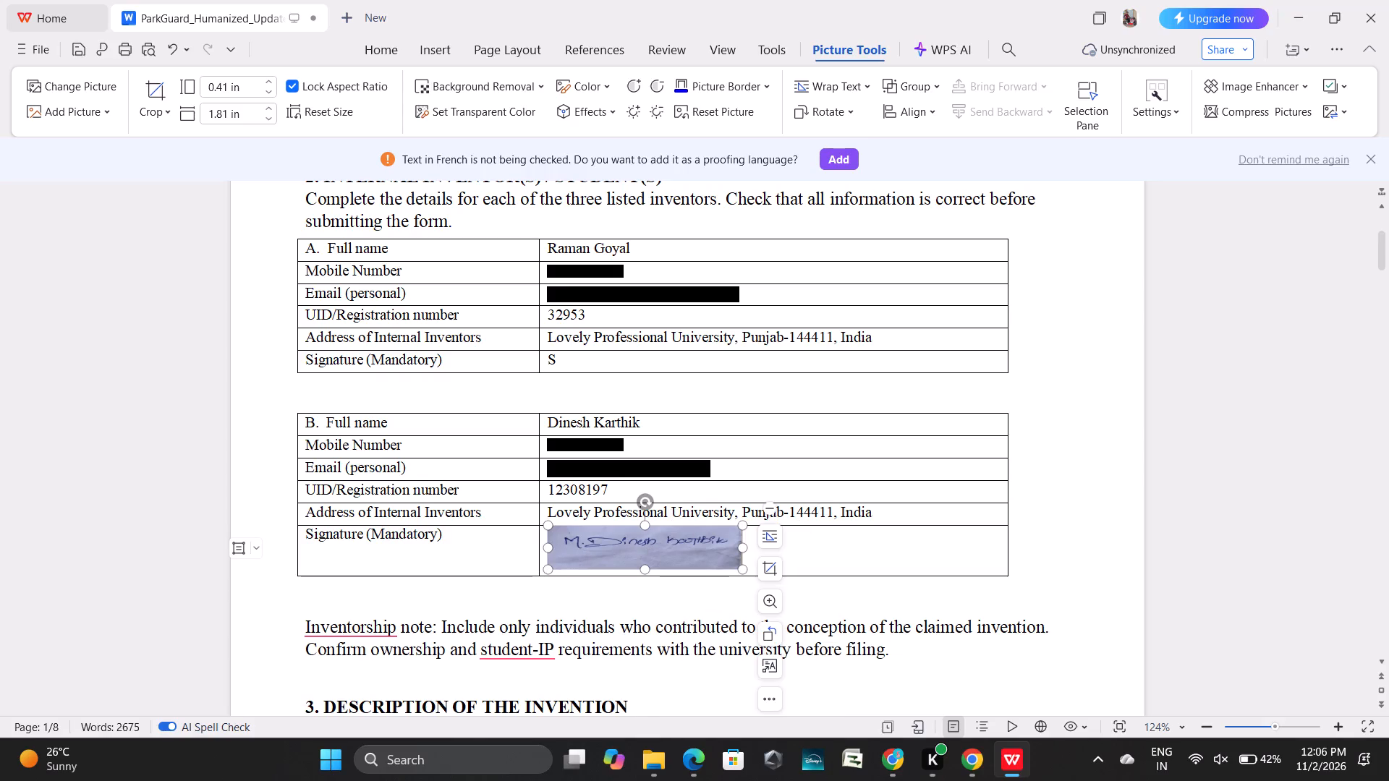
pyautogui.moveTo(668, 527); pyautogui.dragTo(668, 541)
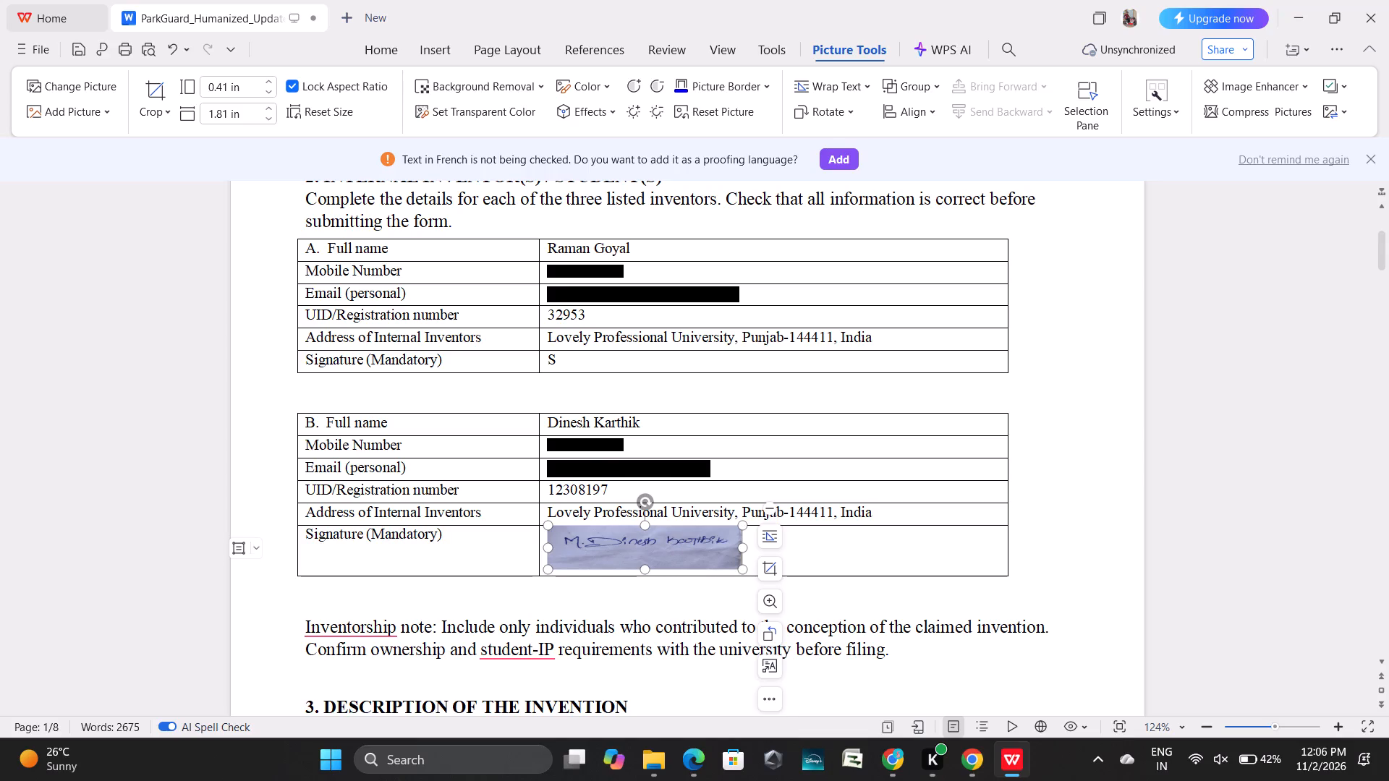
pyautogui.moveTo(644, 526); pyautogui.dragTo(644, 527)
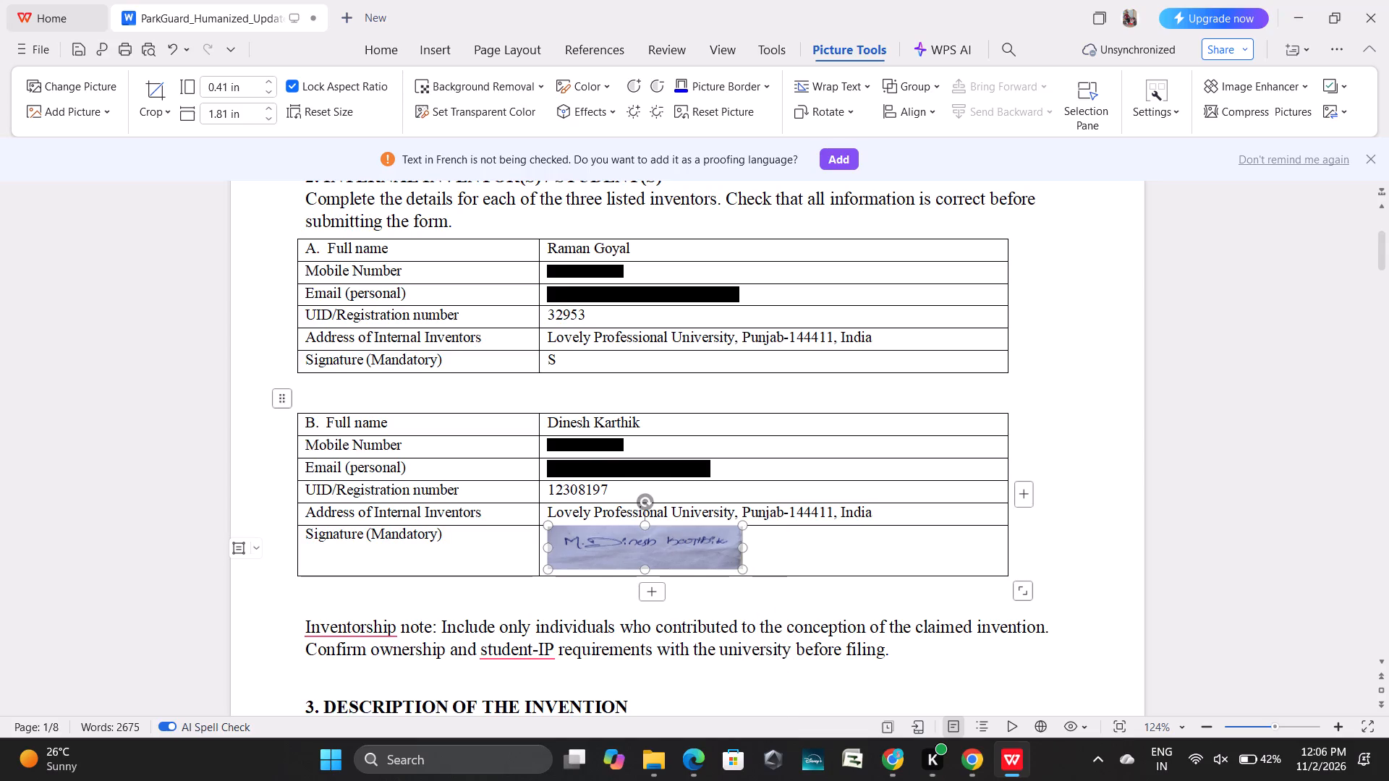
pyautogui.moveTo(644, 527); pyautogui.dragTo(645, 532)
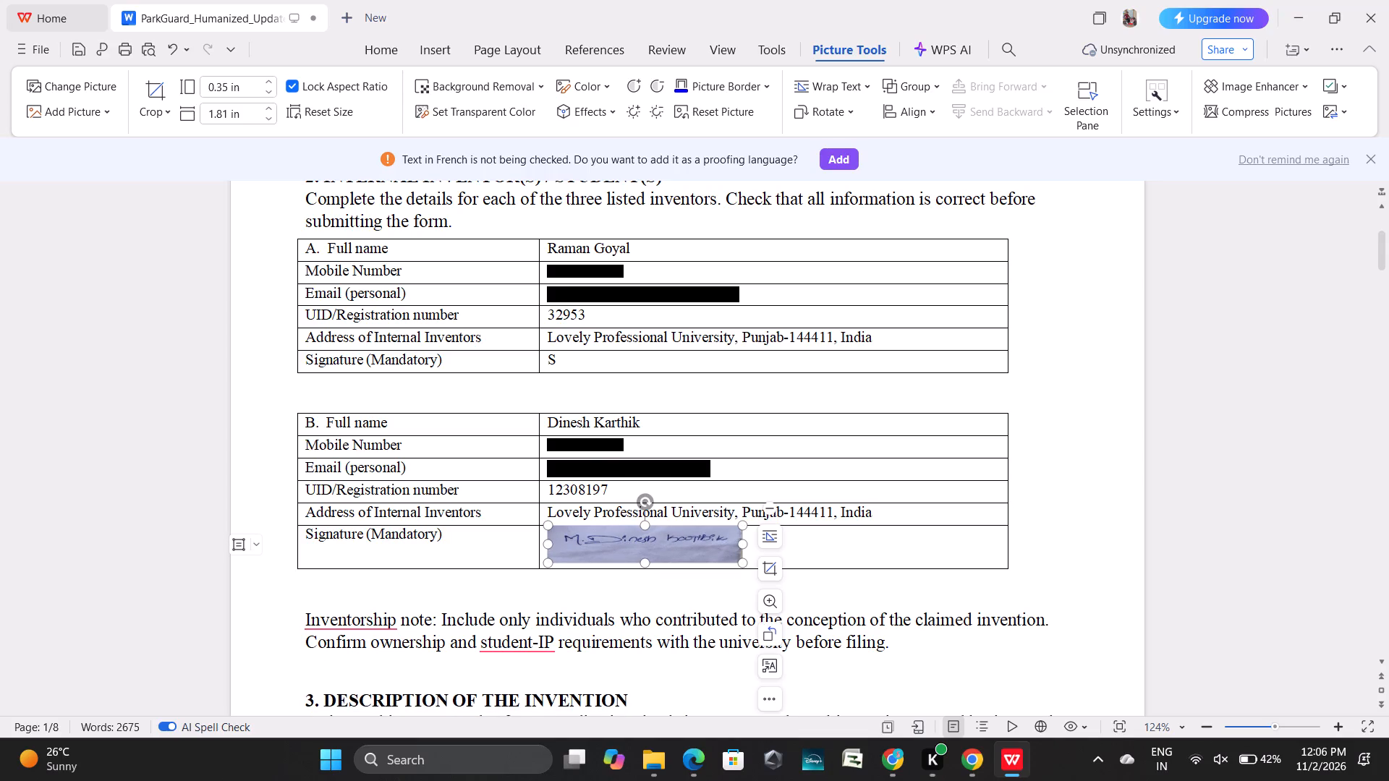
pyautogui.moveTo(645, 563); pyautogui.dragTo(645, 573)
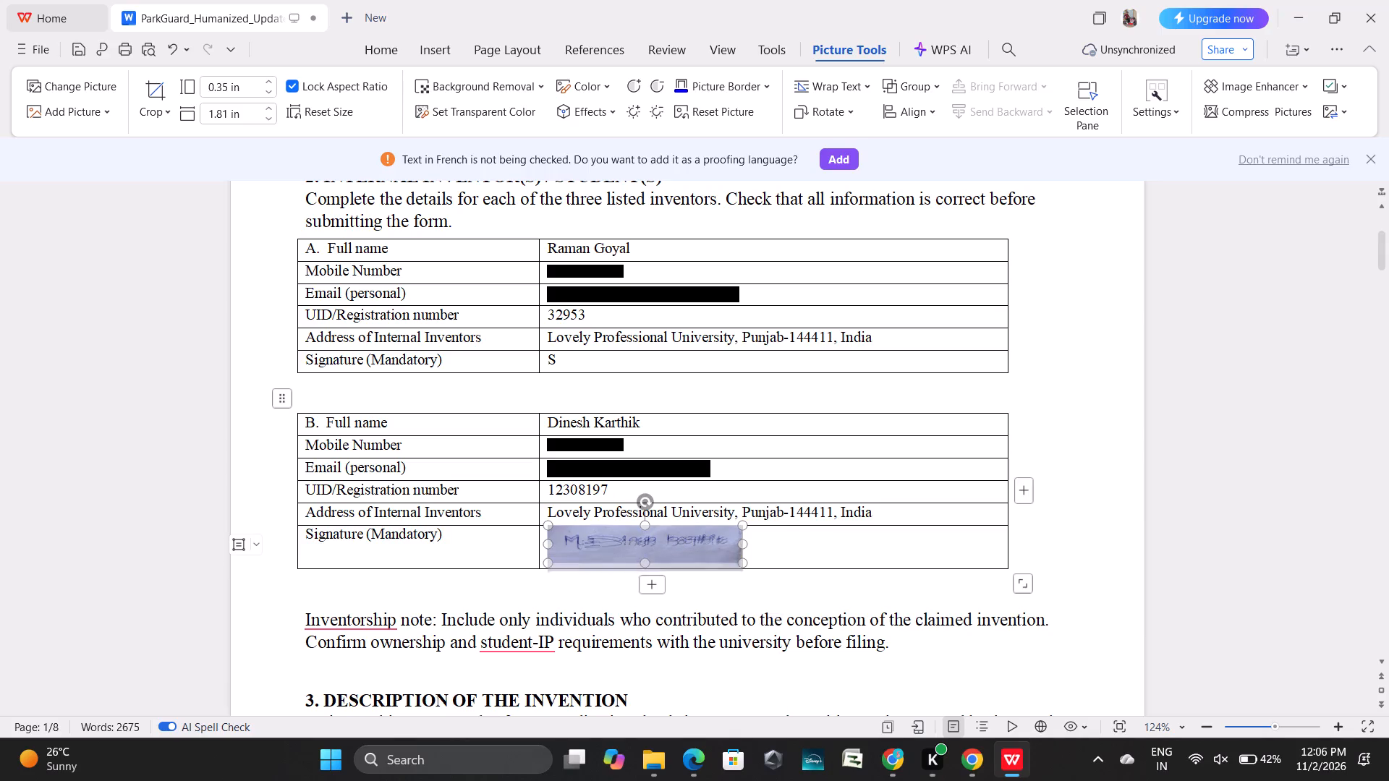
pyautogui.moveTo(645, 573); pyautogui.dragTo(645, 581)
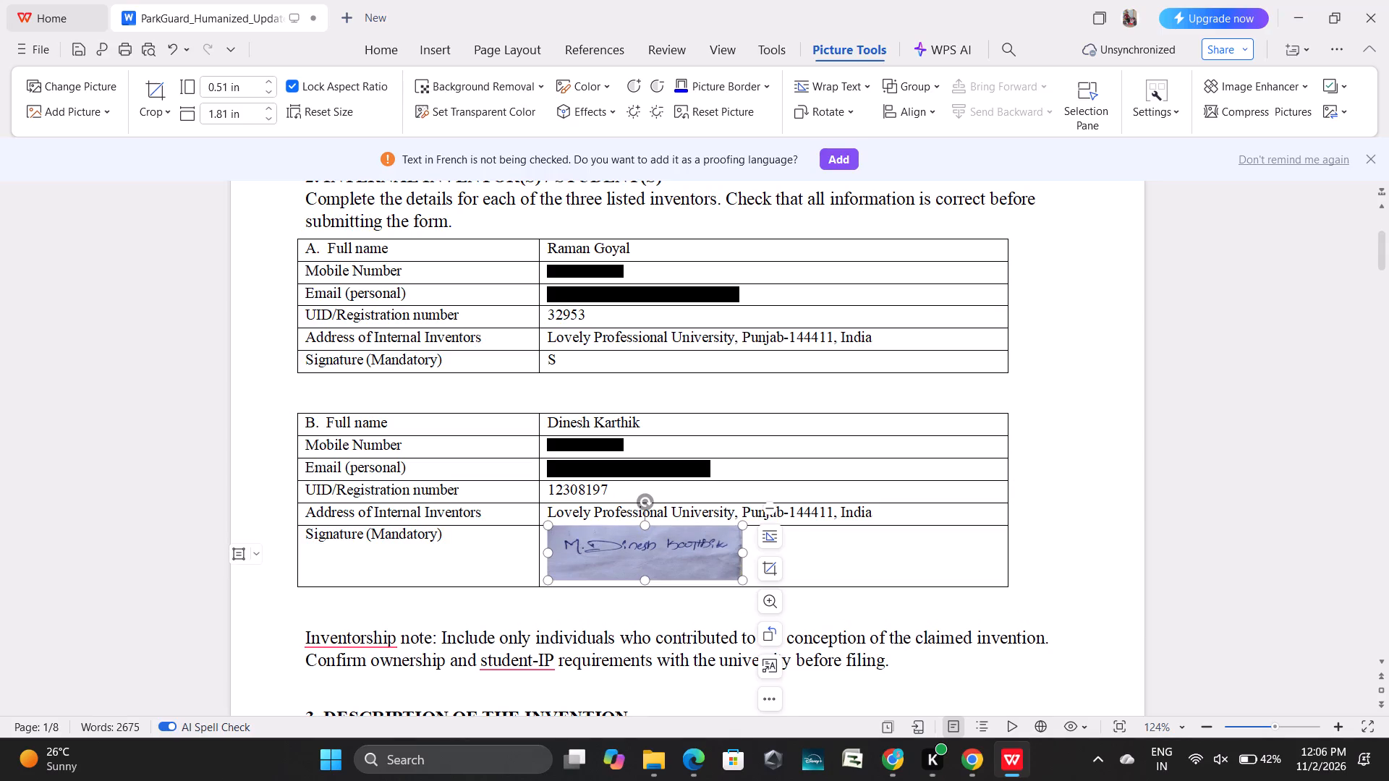
pyautogui.click(652, 759)
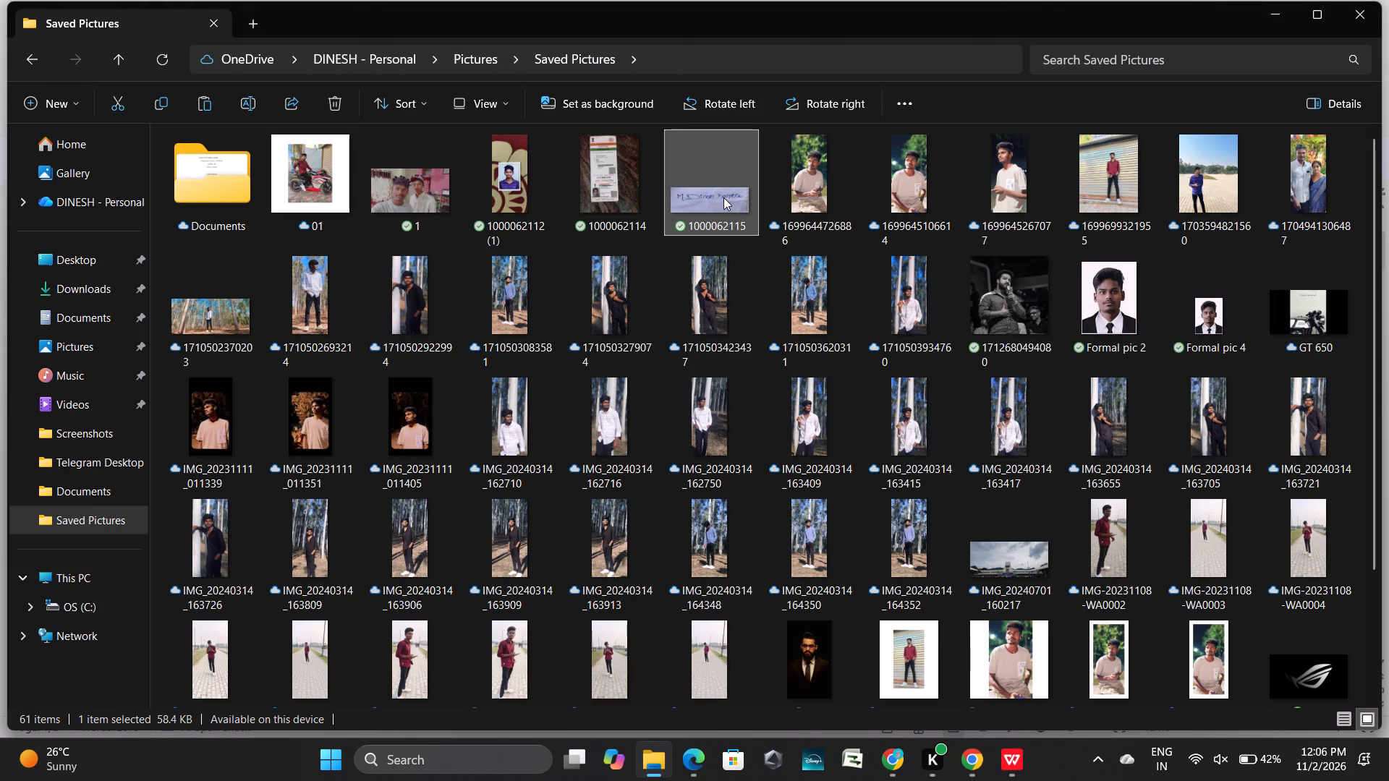
pyautogui.doubleClick(723, 197)
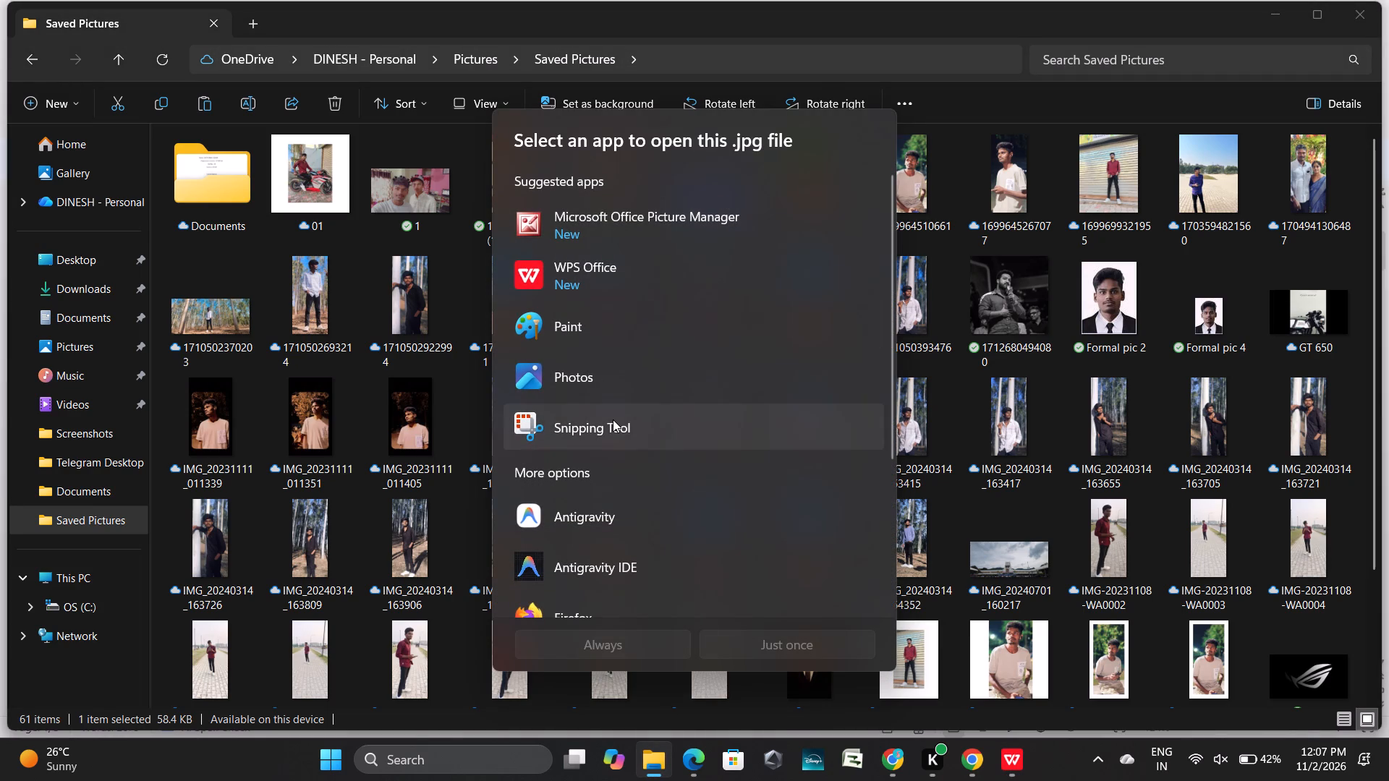
pyautogui.click(584, 383)
pyautogui.click(734, 639)
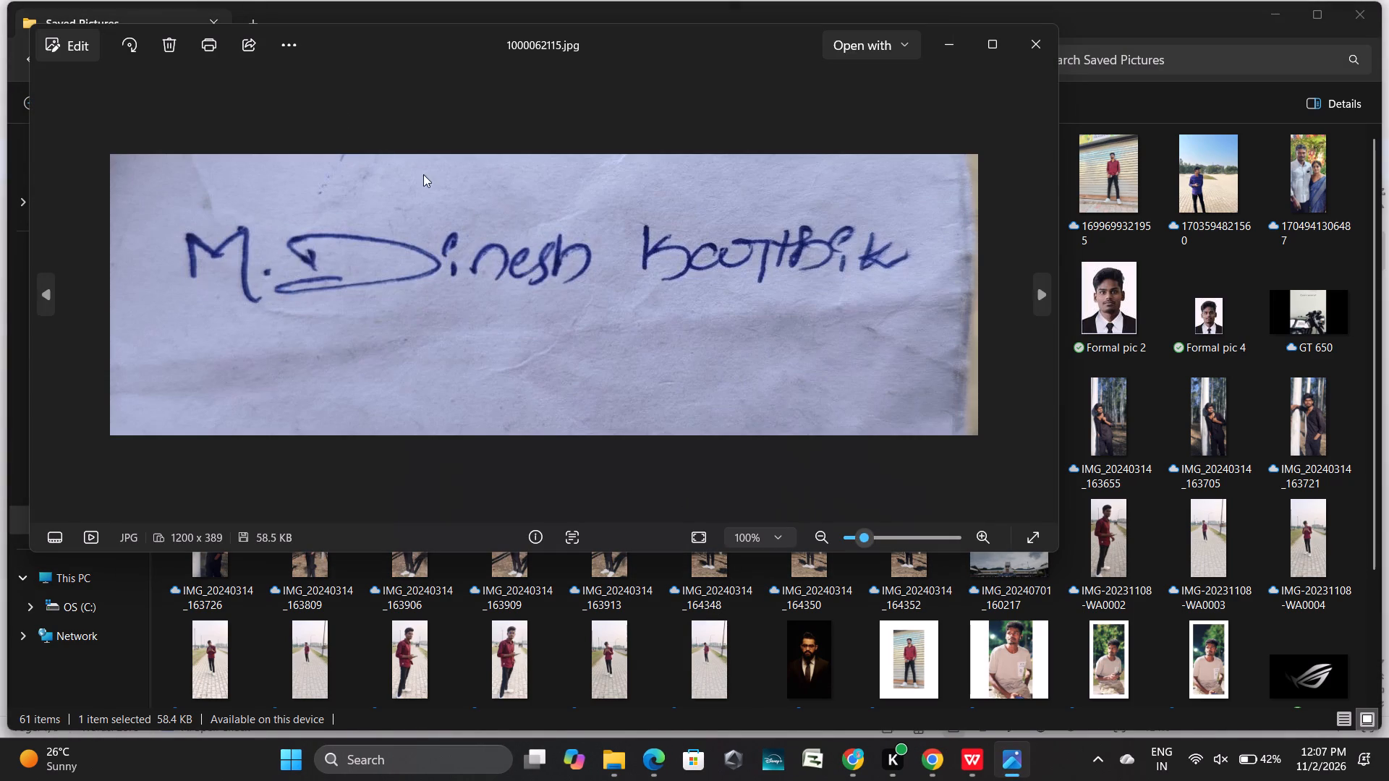
pyautogui.click(278, 54)
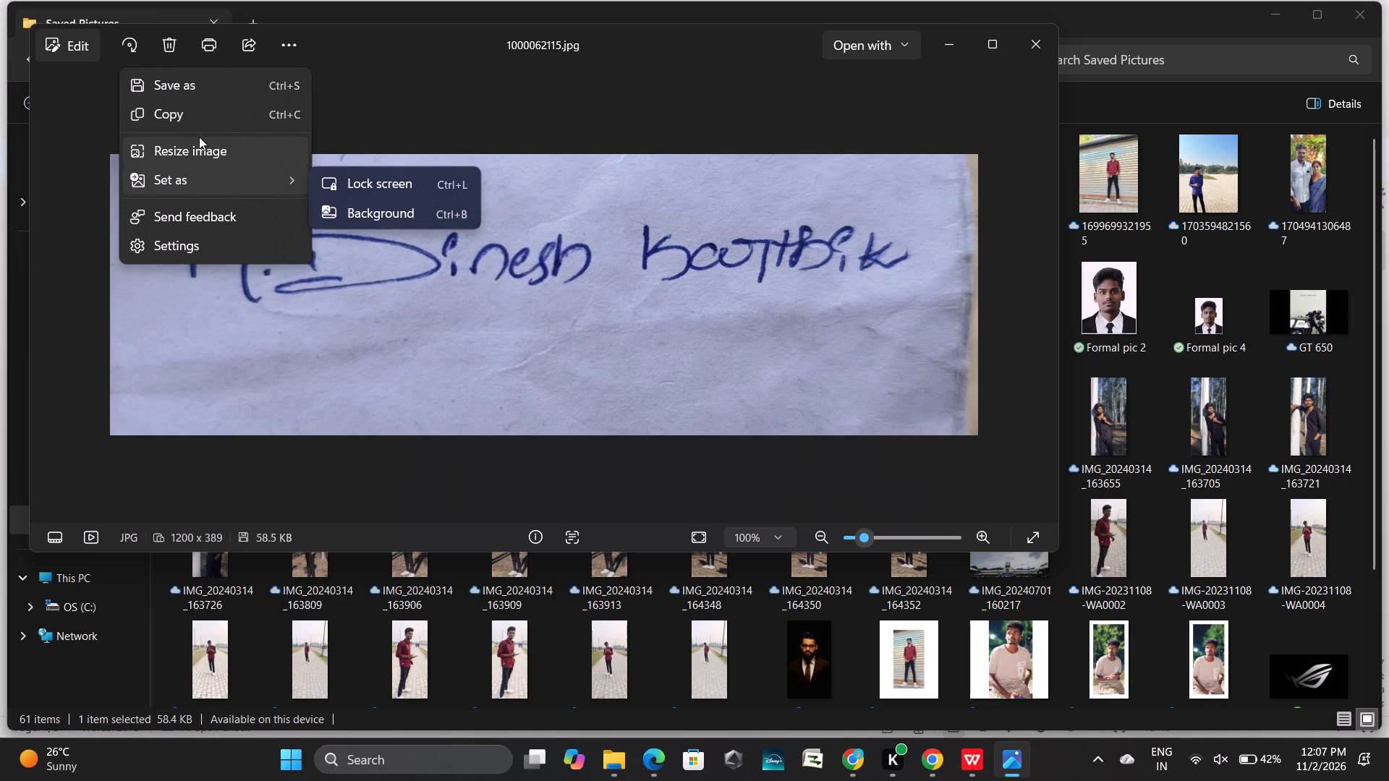
pyautogui.click(62, 110)
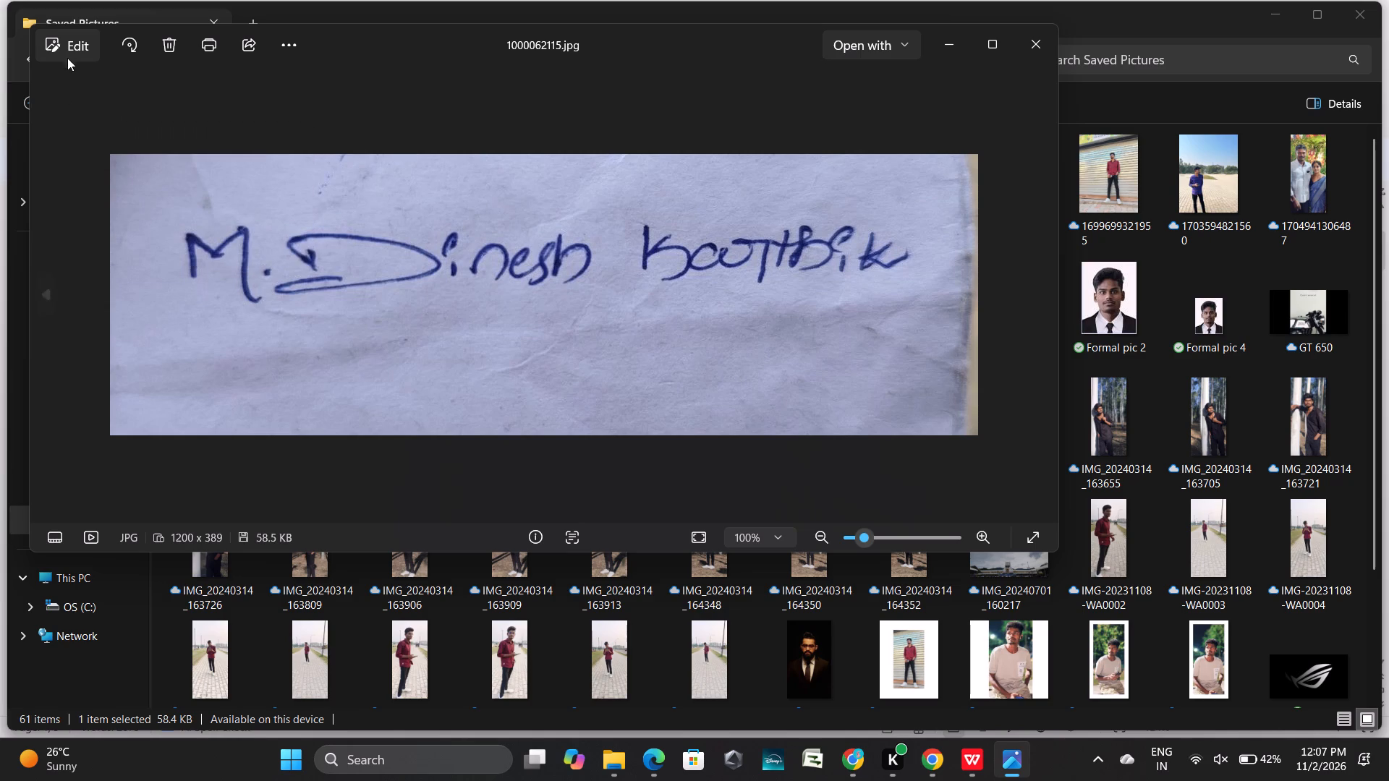
# Crop the lower area and both side edges off the signature image to about 1145 x 276 and save it over the original.
pyautogui.click(64, 50)
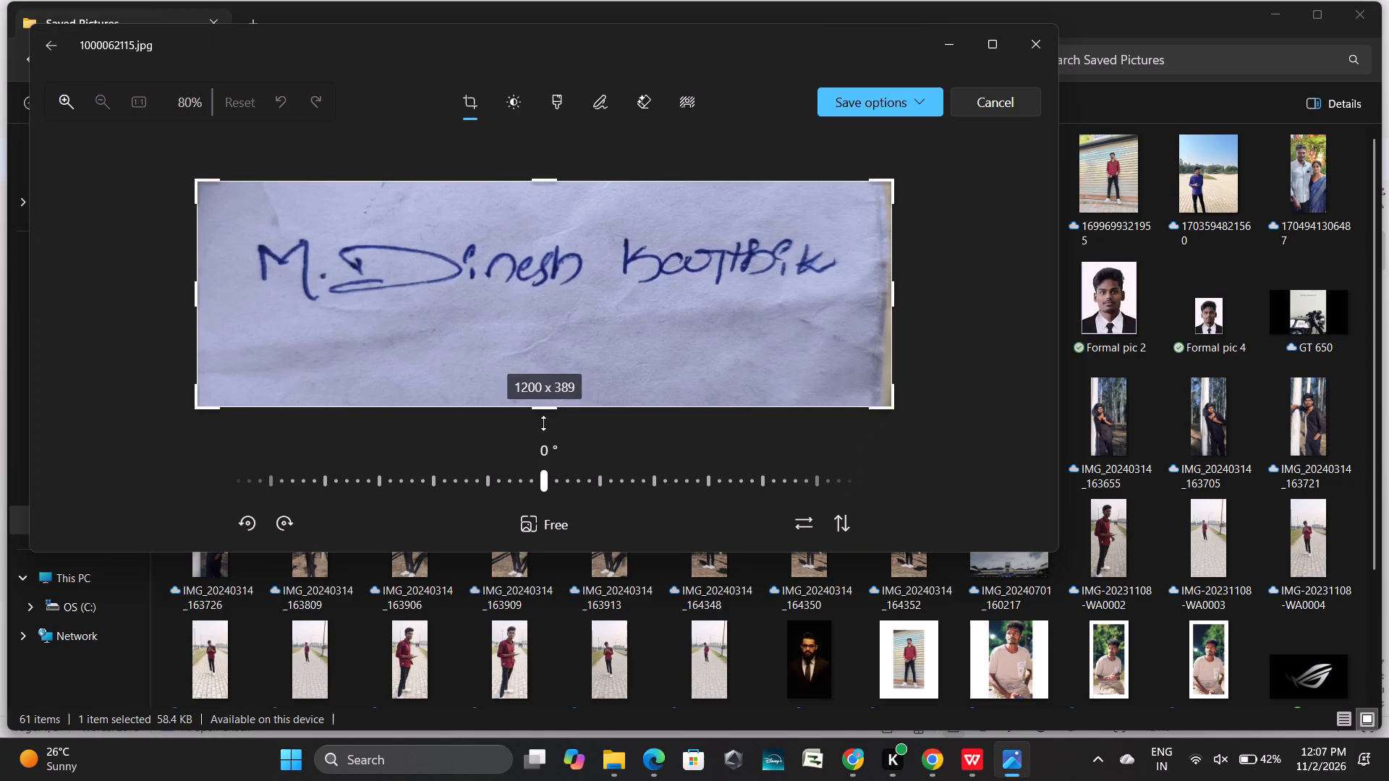
pyautogui.click(551, 409)
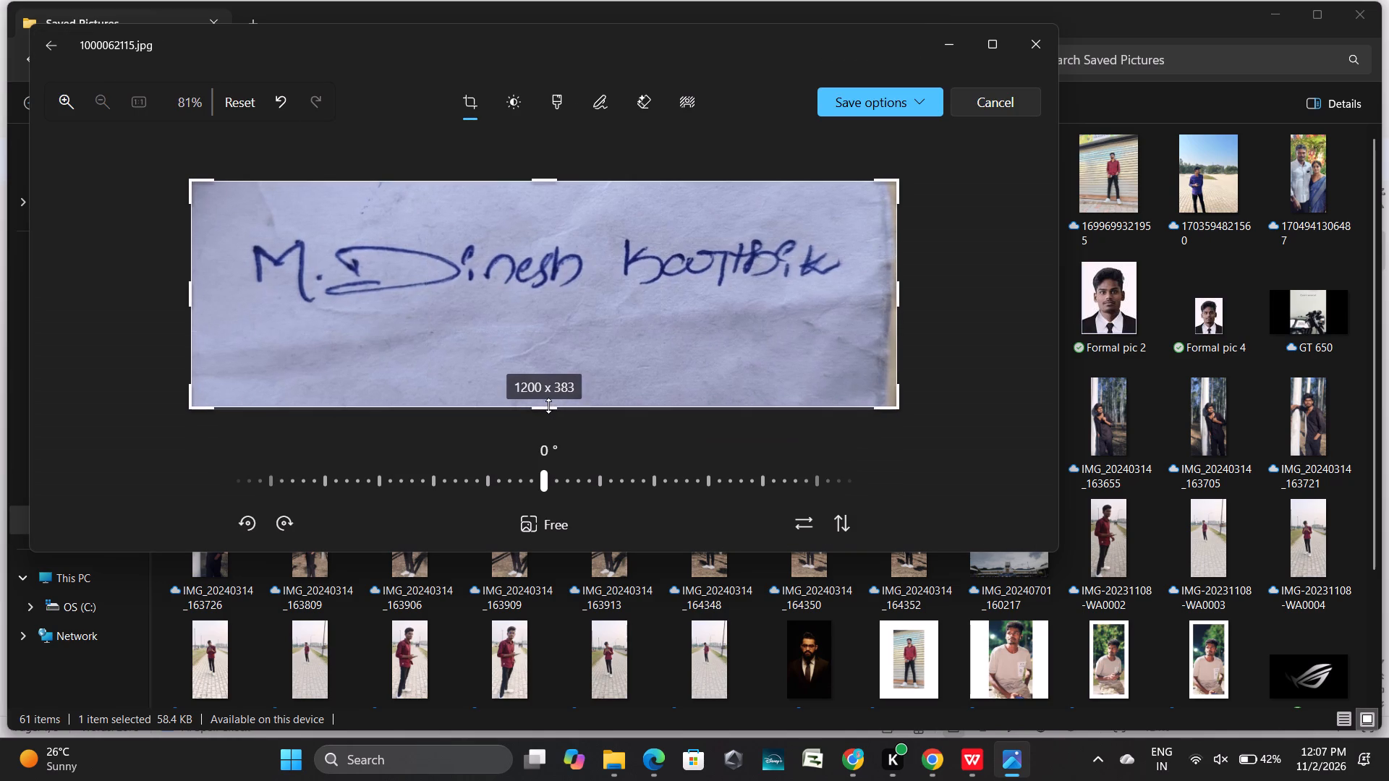
pyautogui.moveTo(548, 406); pyautogui.dragTo(548, 343)
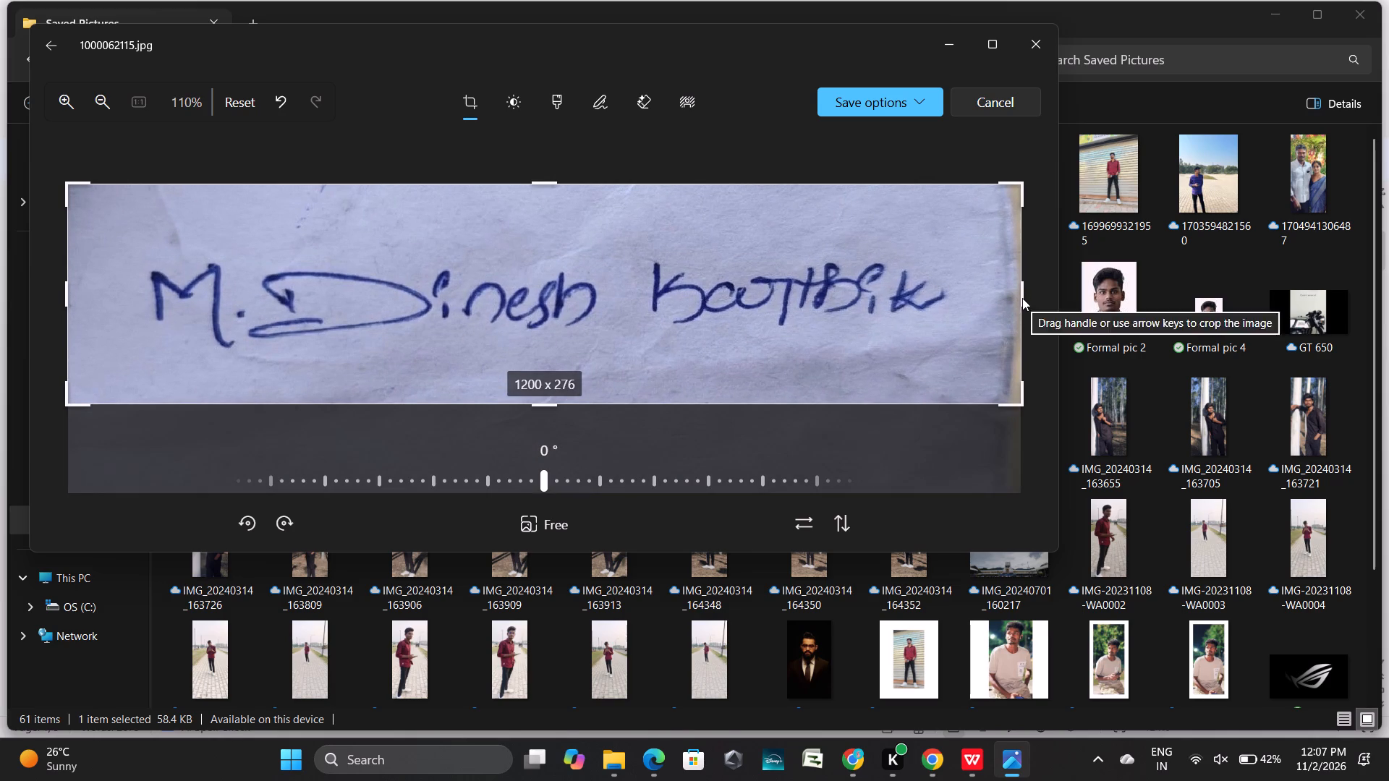
pyautogui.moveTo(1022, 298); pyautogui.dragTo(1007, 299)
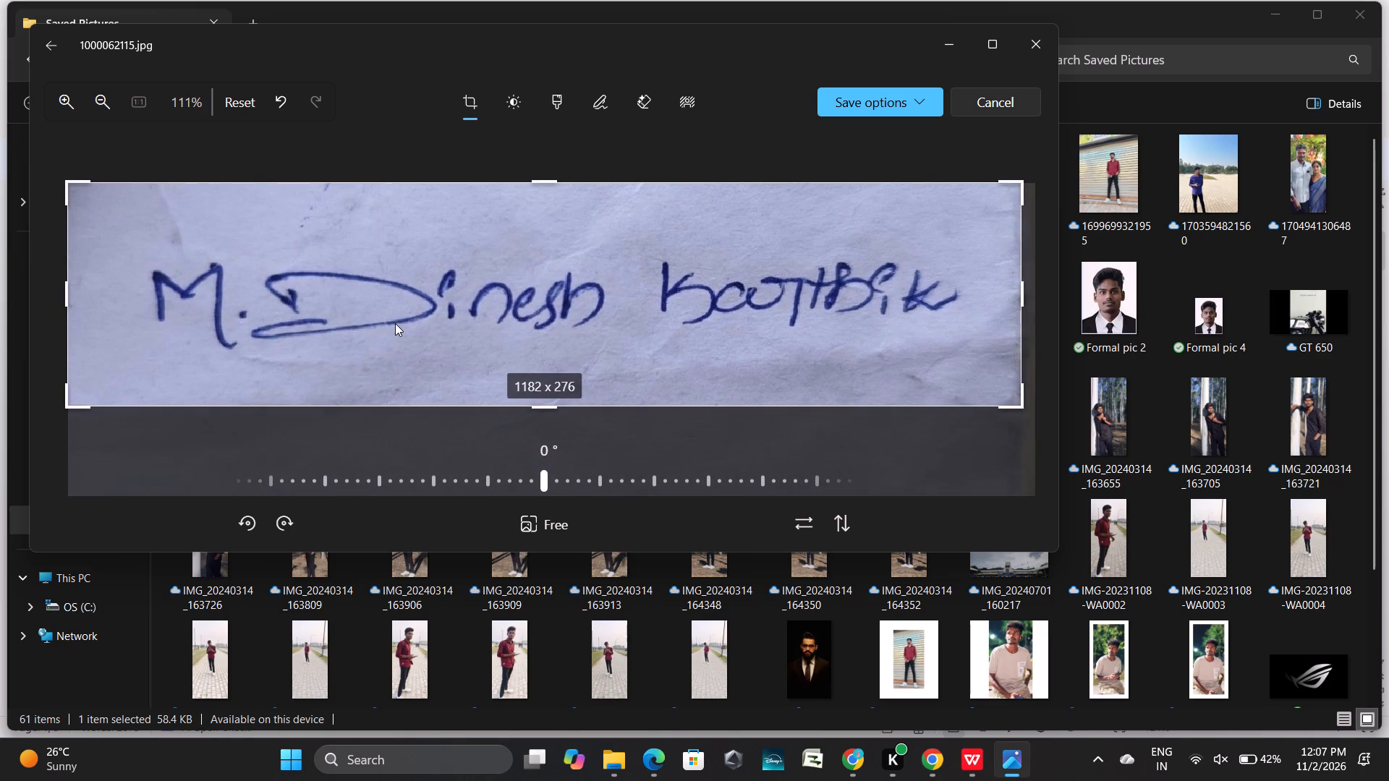
pyautogui.moveTo(69, 292); pyautogui.dragTo(98, 299)
pyautogui.click(866, 103)
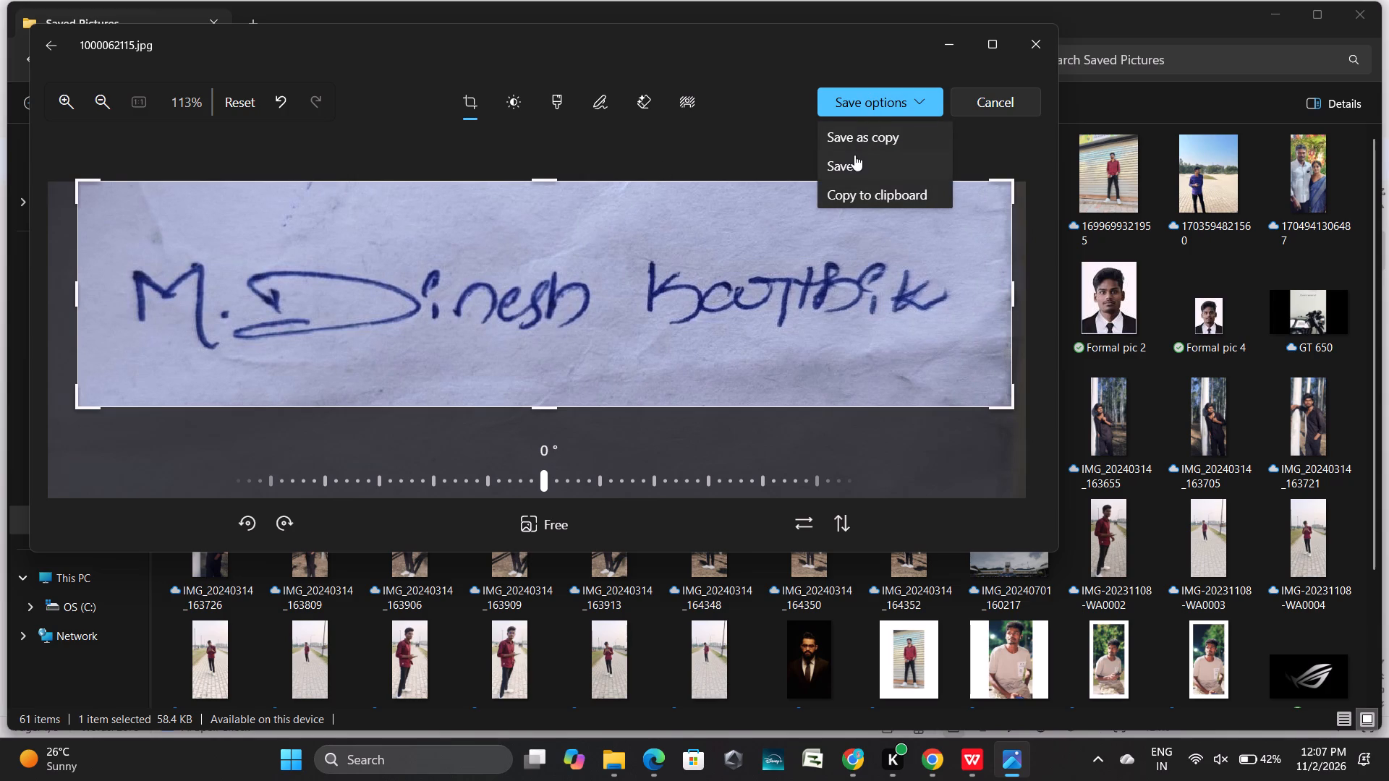
pyautogui.click(854, 157)
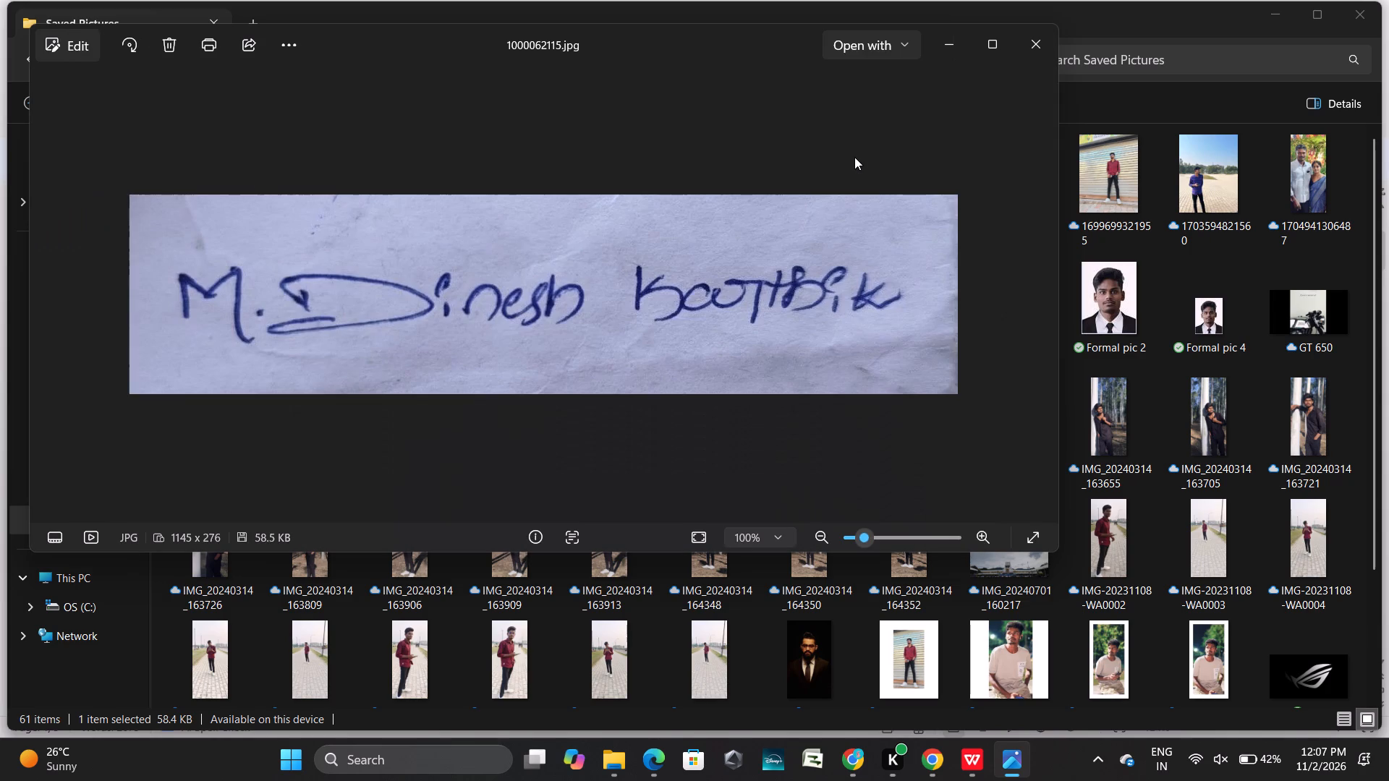
# Copy the cropped signature image to the clipboard and close both Photos and File Explorer.
pyautogui.click(602, 235)
pyautogui.rightClick(602, 235)
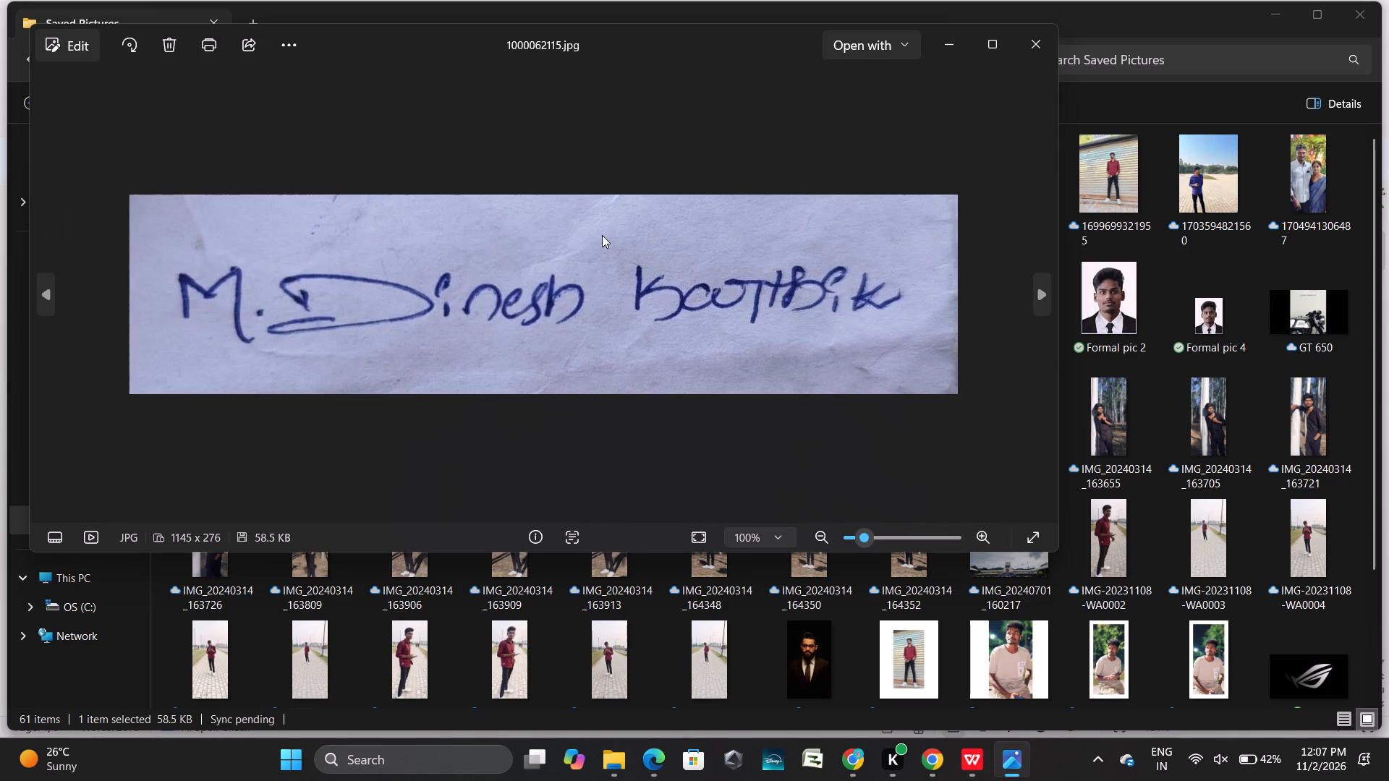
pyautogui.click(642, 265)
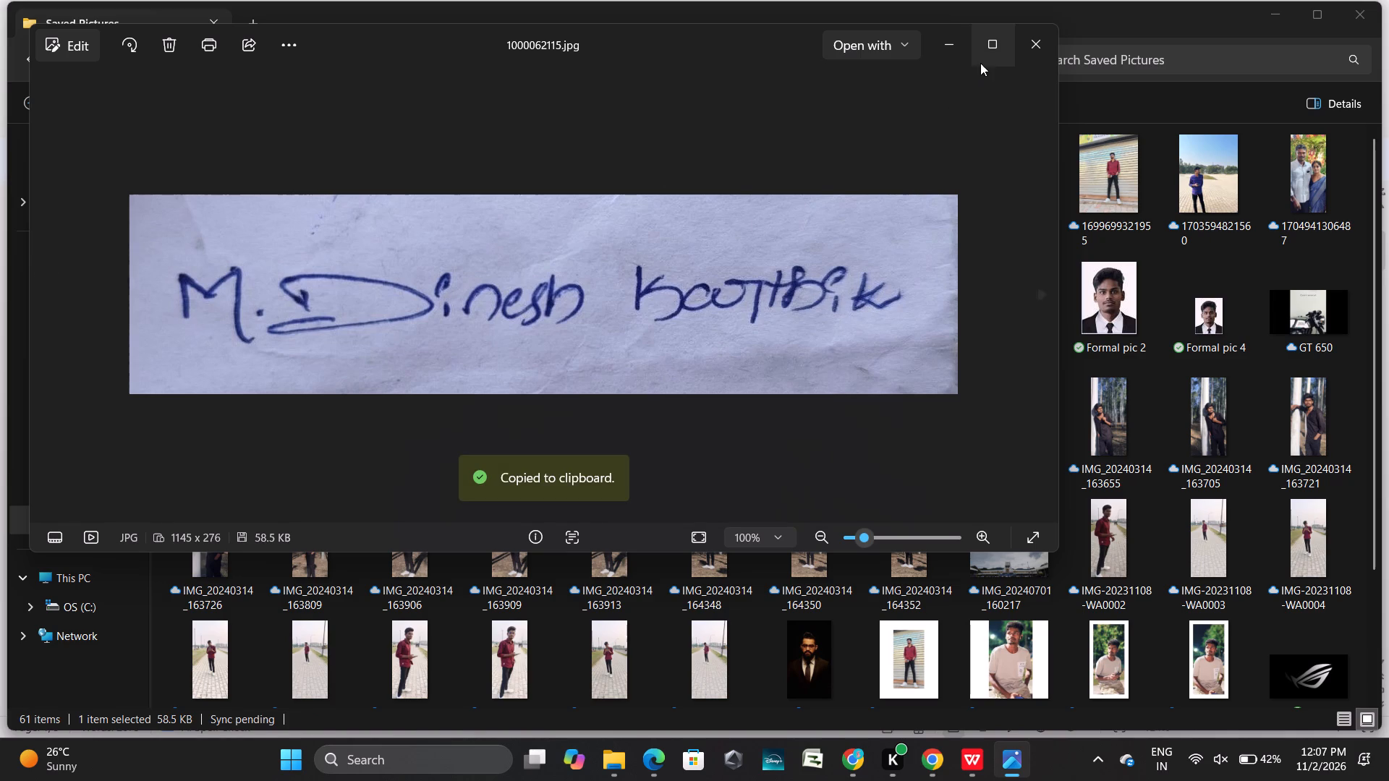
pyautogui.click(1030, 49)
pyautogui.click(1351, 15)
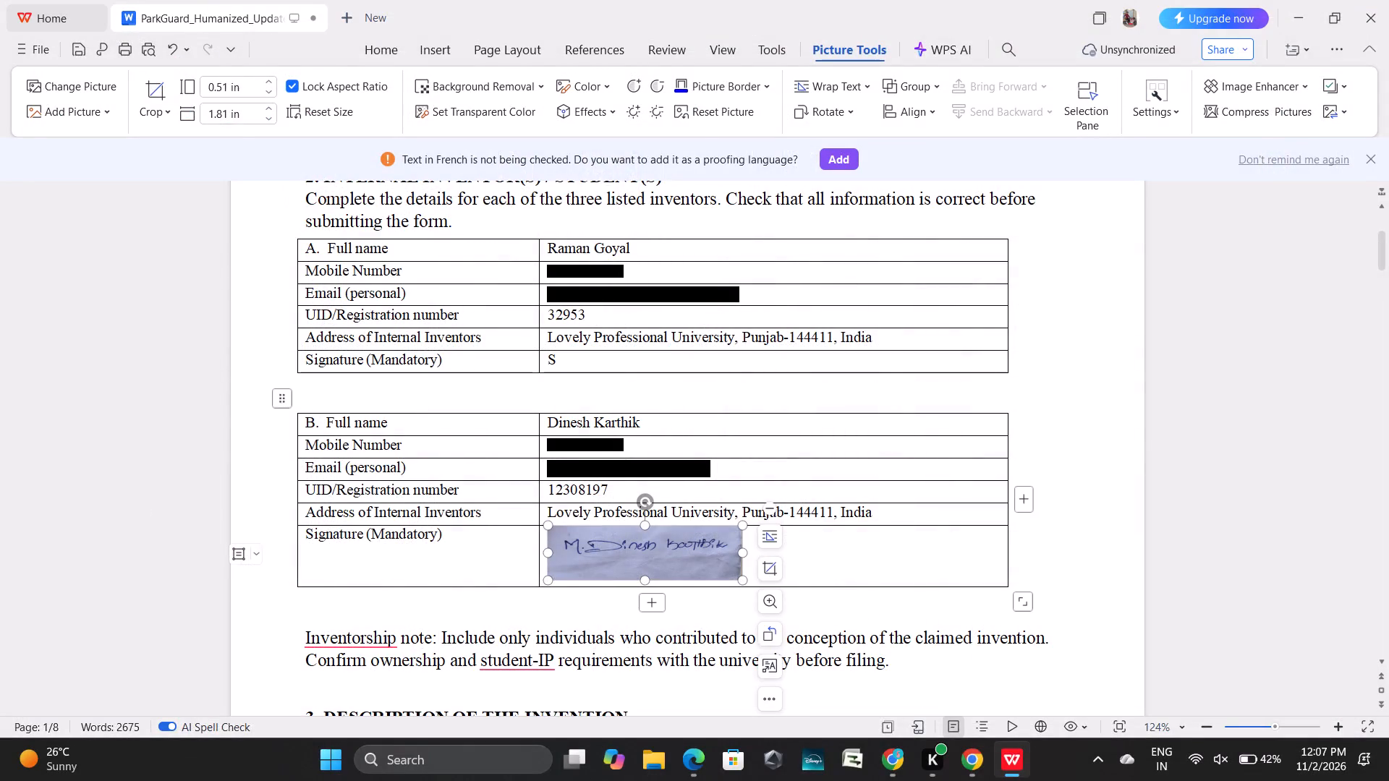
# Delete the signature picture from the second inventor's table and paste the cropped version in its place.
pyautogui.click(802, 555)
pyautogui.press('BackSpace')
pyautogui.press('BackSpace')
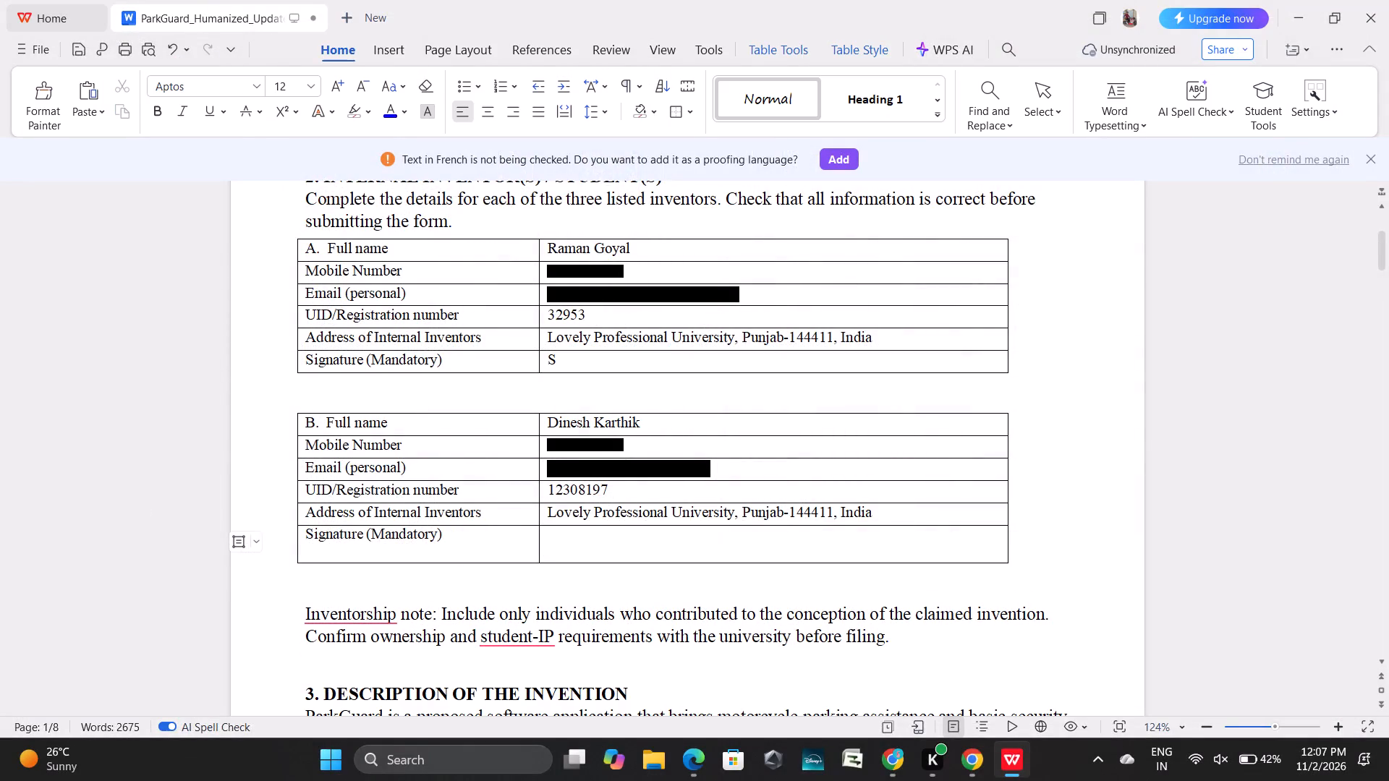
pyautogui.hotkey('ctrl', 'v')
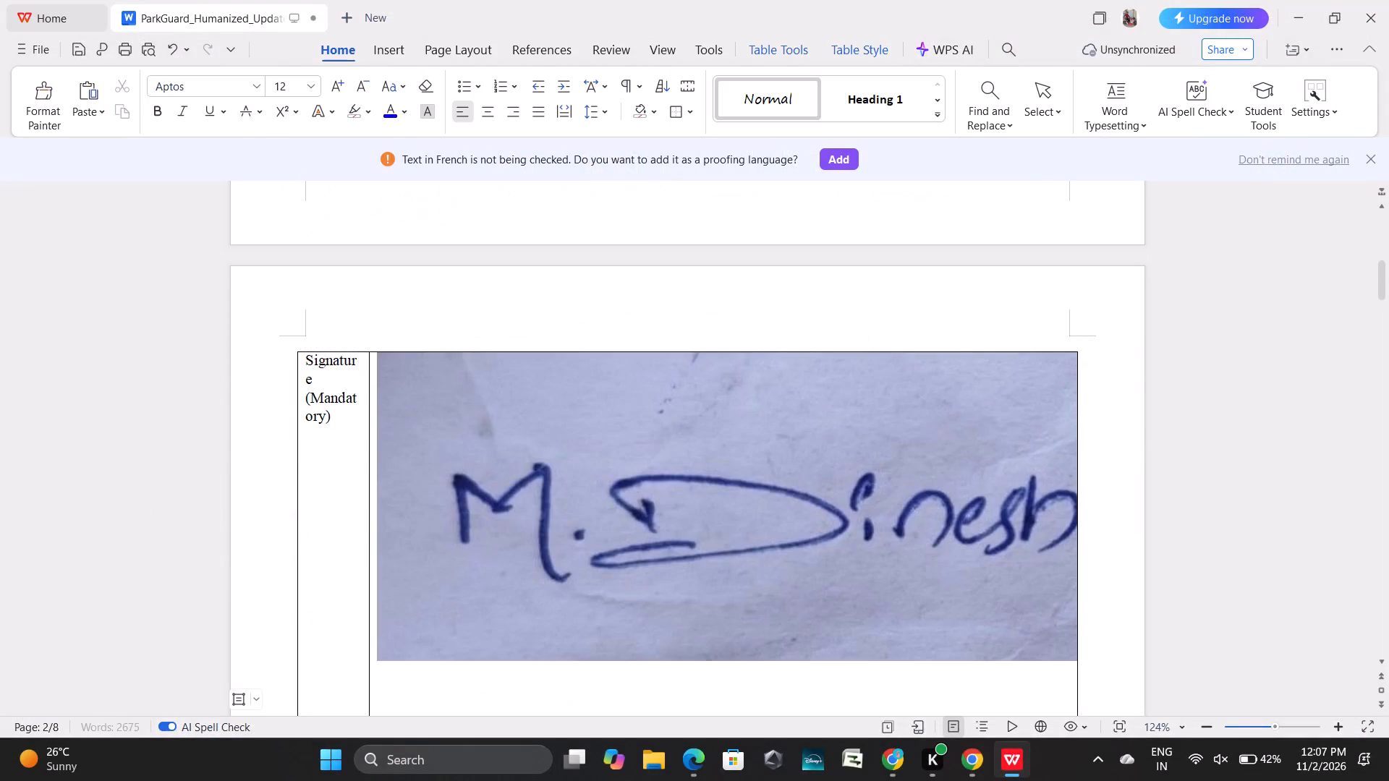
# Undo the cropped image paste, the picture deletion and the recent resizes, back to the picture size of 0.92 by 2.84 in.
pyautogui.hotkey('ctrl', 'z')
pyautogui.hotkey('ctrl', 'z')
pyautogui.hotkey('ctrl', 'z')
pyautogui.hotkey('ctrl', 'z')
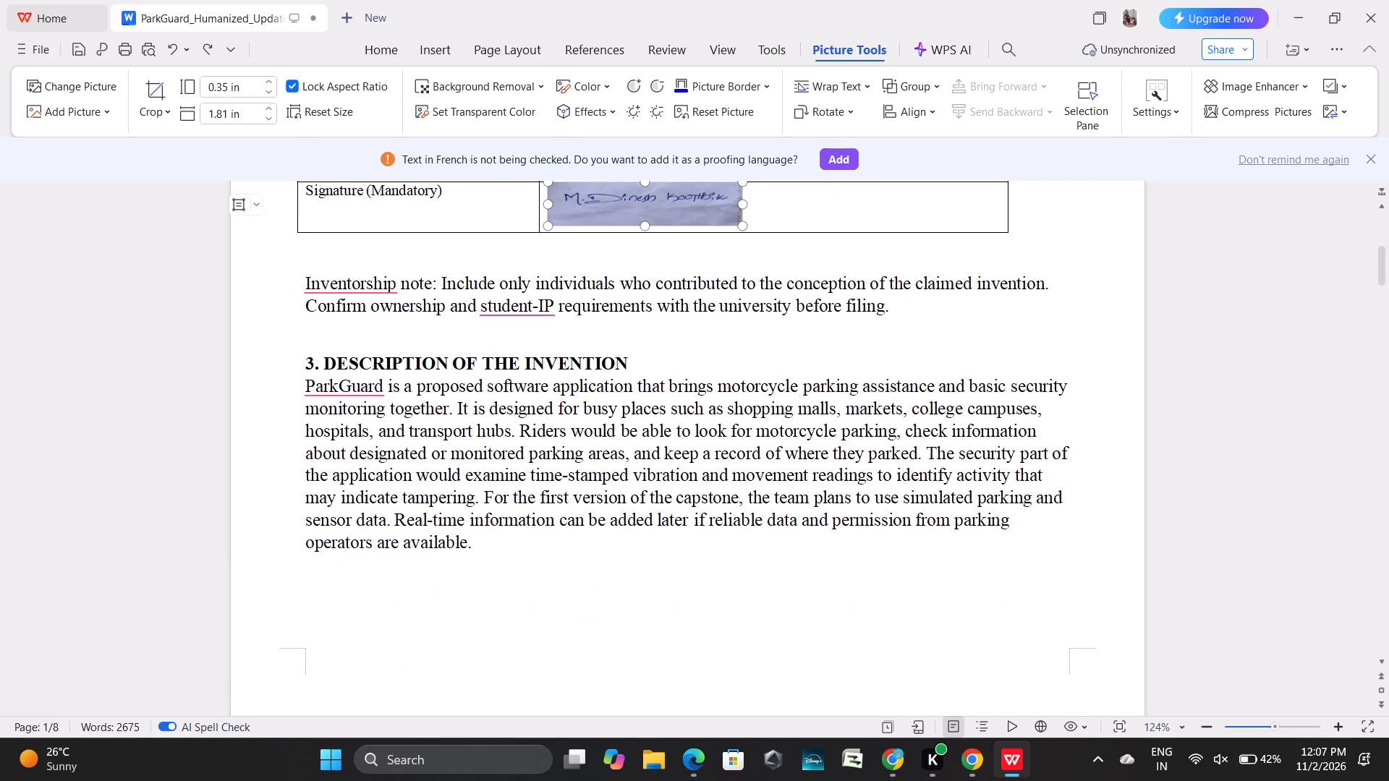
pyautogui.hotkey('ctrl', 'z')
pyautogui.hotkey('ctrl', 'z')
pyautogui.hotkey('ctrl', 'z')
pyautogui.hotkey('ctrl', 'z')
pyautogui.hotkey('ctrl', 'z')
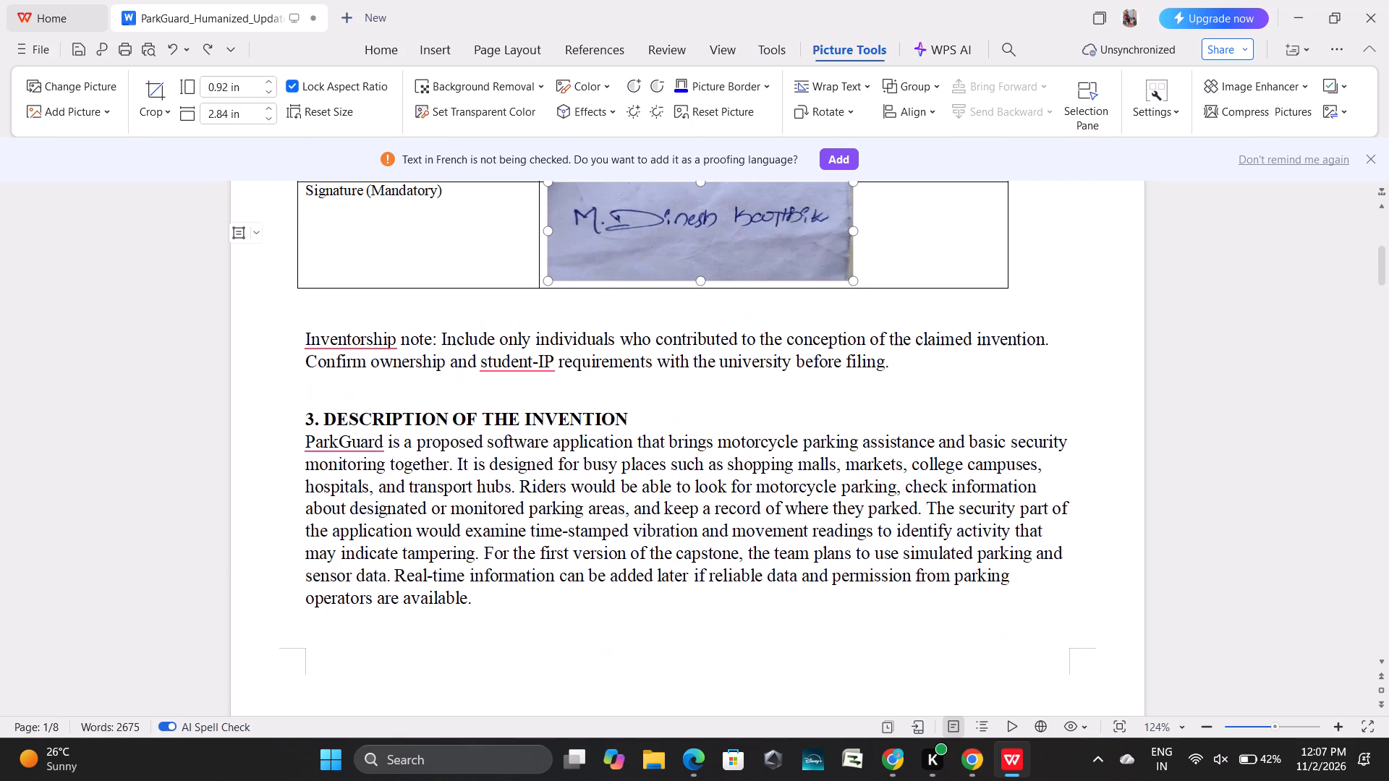
# Undo back to the S placeholder in the second inventor's signature cell and paste the cropped signature image there.
pyautogui.hotkey('ctrl', 'z')
pyautogui.hotkey('ctrl', 'z')
pyautogui.hotkey('ctrl', 'z')
pyautogui.hotkey('ctrl', 'z')
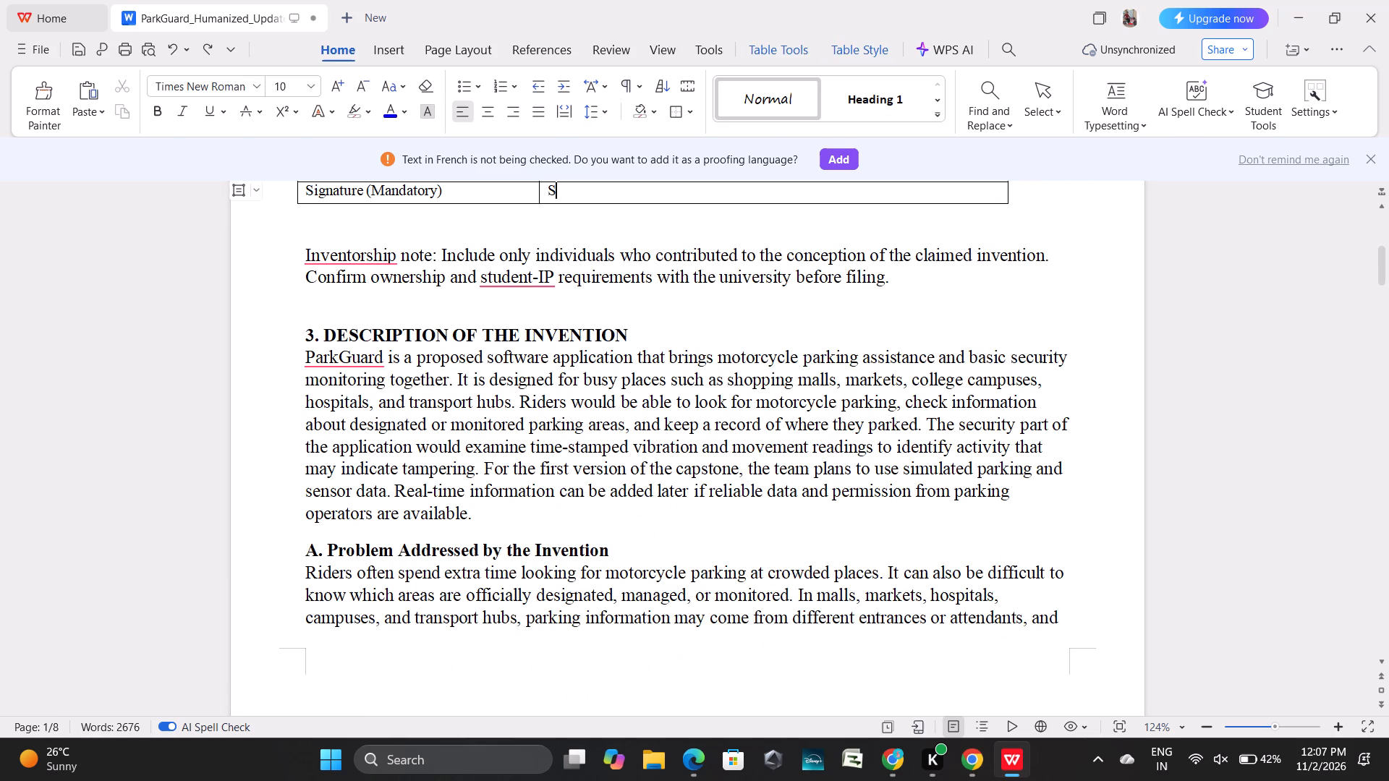
pyautogui.hotkey('ctrl', 'v')
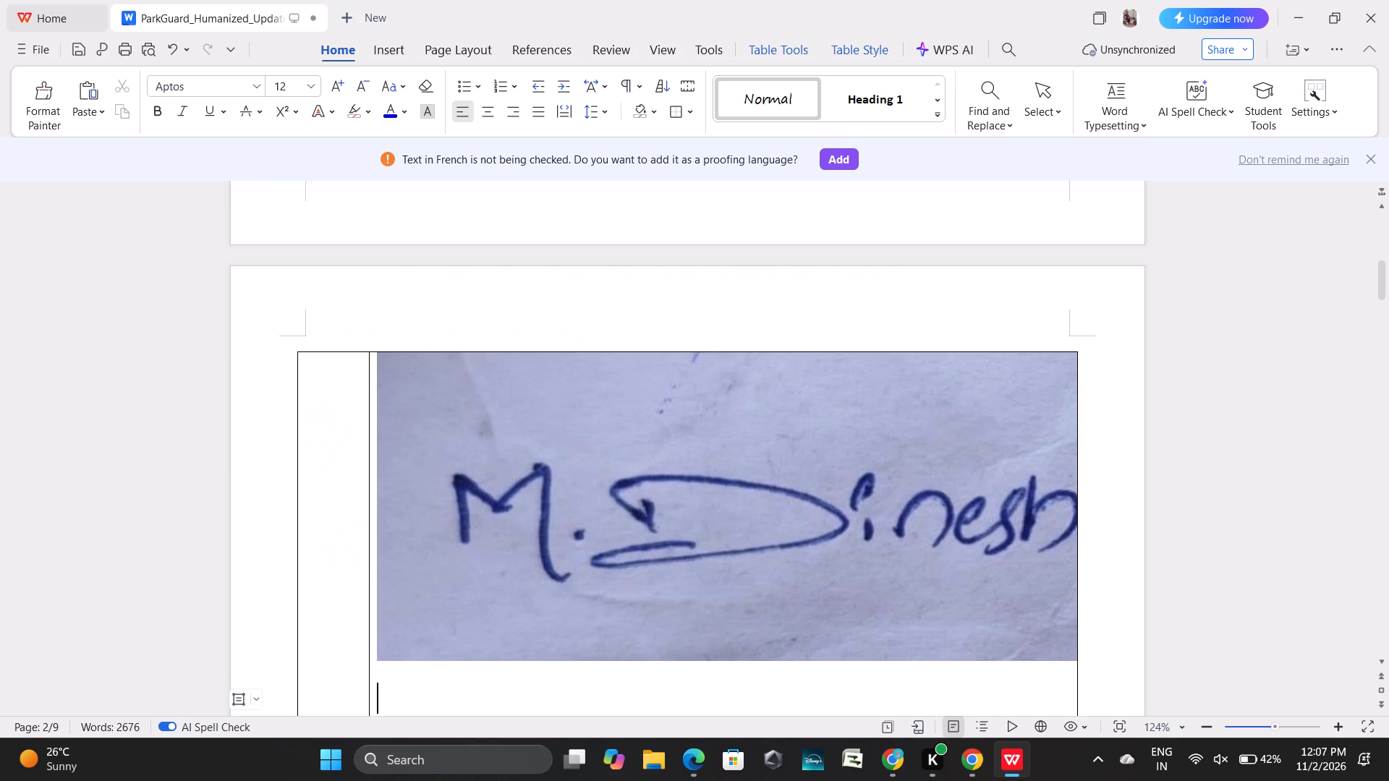
# Shrink the pasted signature picture to about 0.60 by 2.47 in, keeping it upright in the second inventor's signature cell.
pyautogui.click(865, 563)
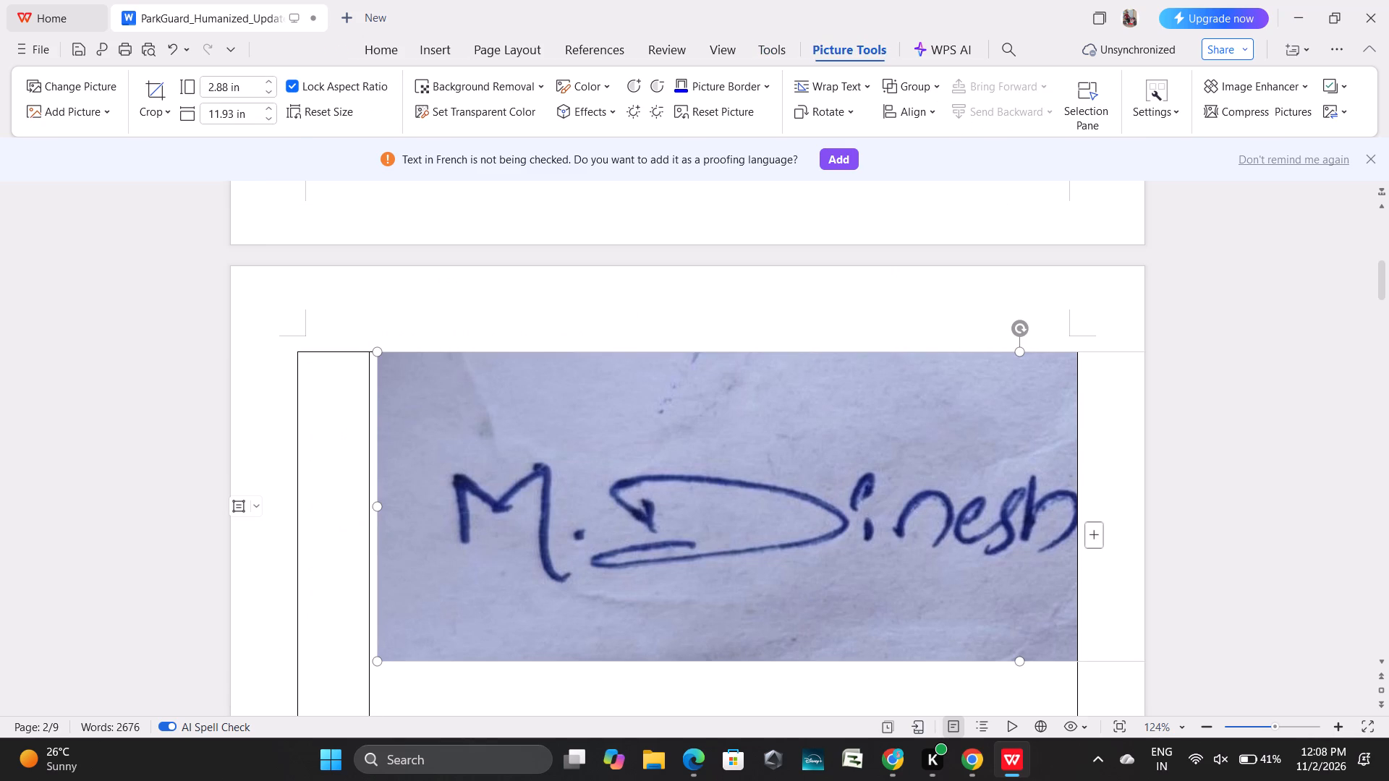
pyautogui.moveTo(378, 660); pyautogui.dragTo(737, 631)
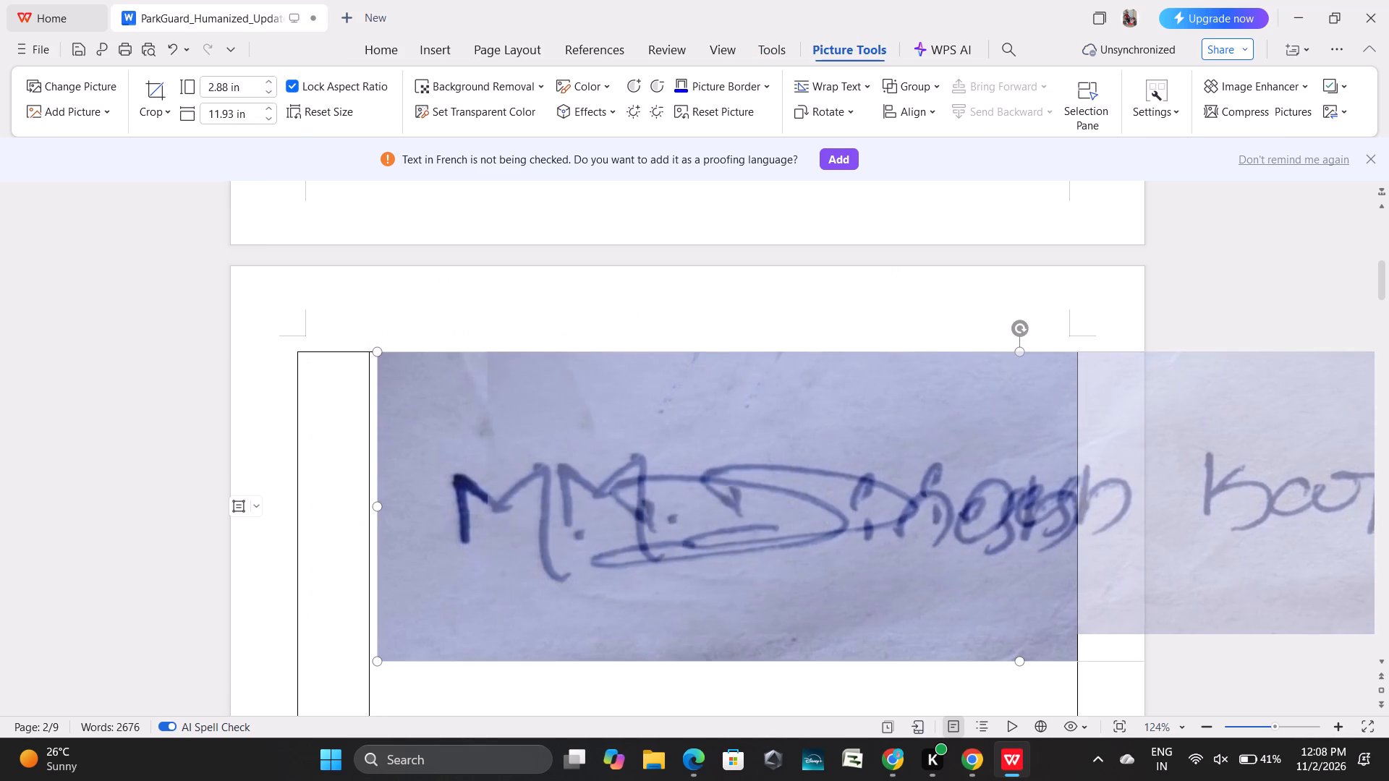
pyautogui.moveTo(737, 631); pyautogui.dragTo(990, 525)
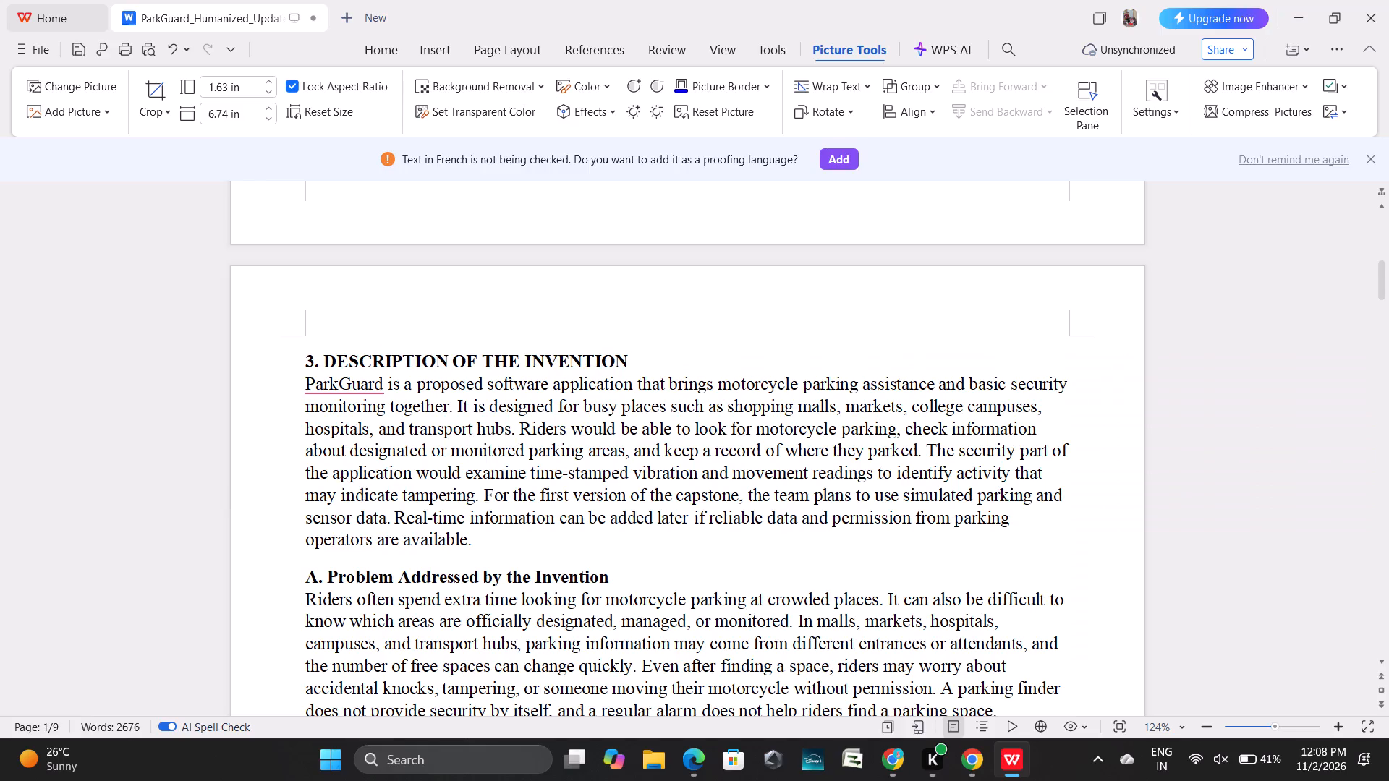
pyautogui.scroll(7, 669, 404)
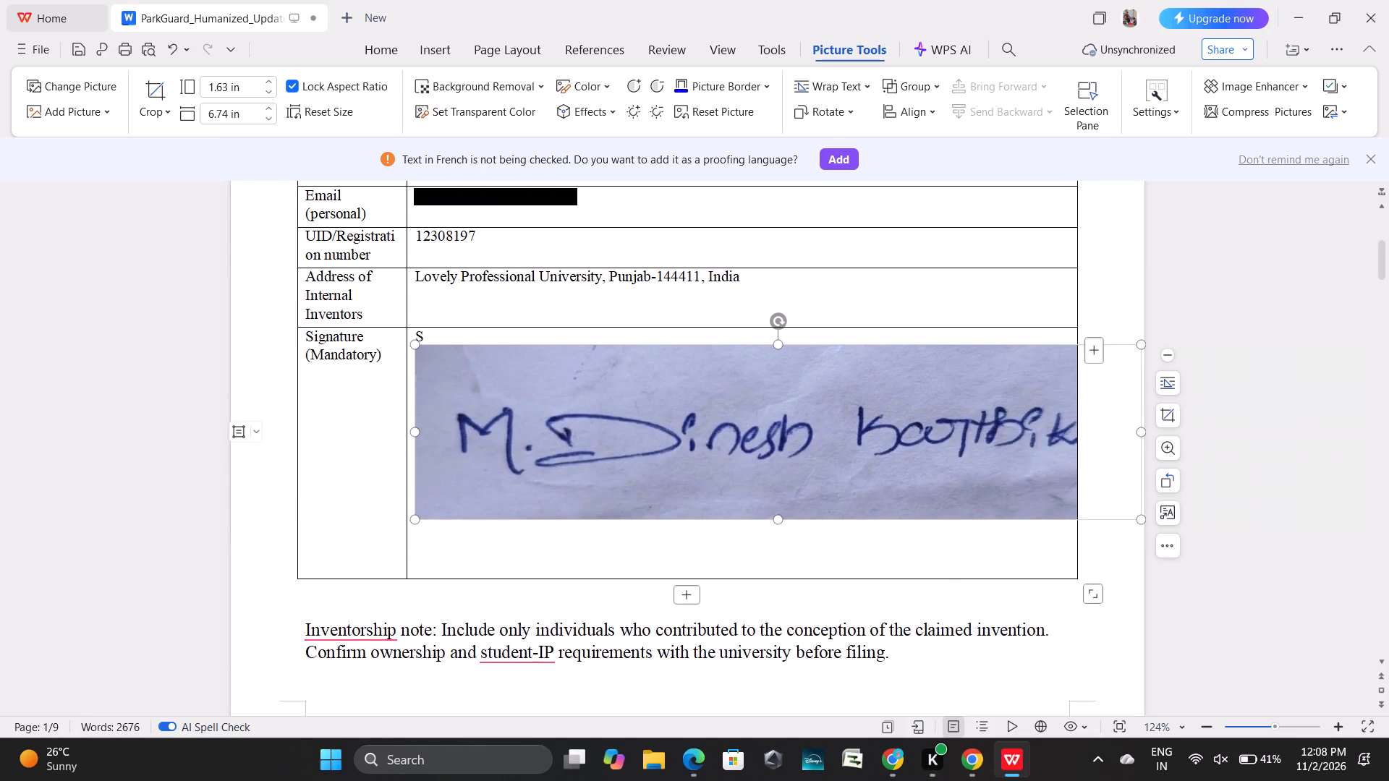
pyautogui.moveTo(413, 520); pyautogui.dragTo(756, 467)
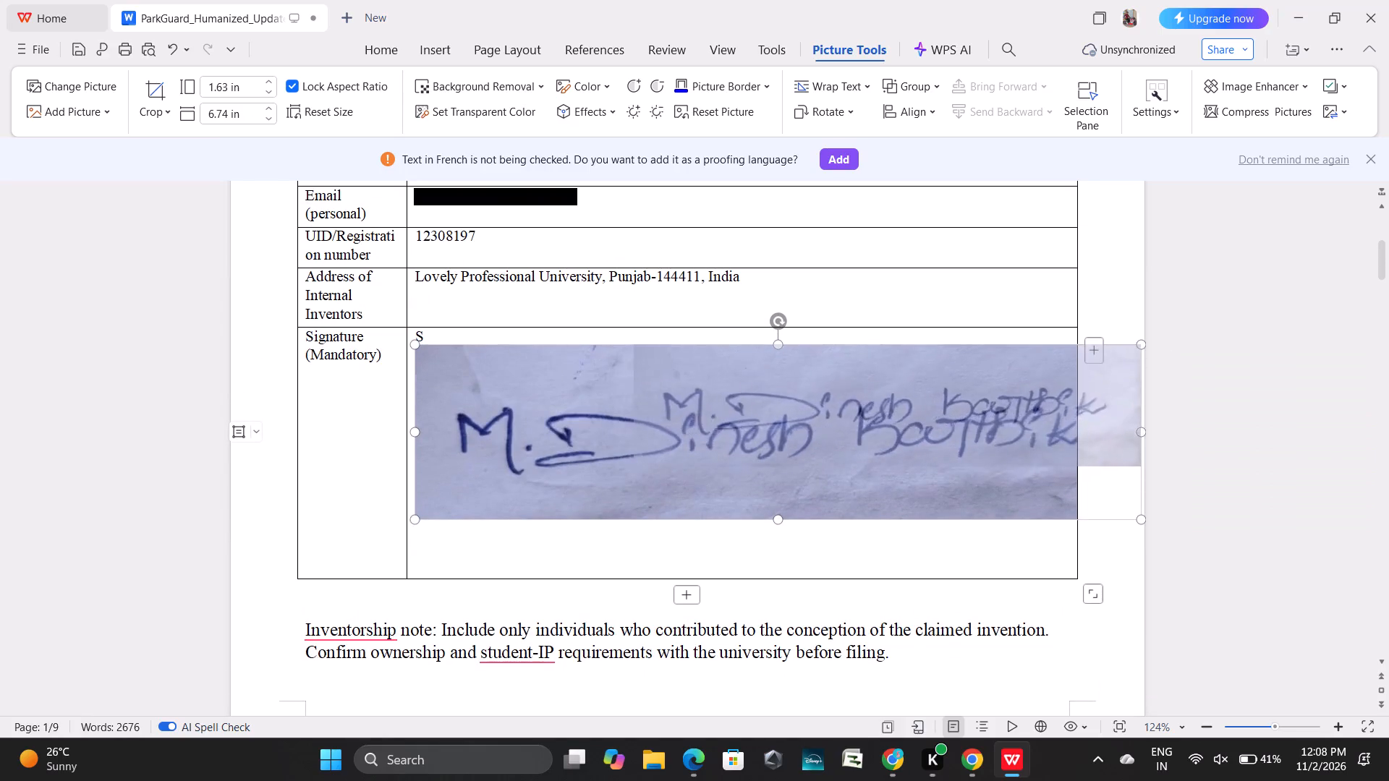
pyautogui.moveTo(756, 467); pyautogui.dragTo(822, 463)
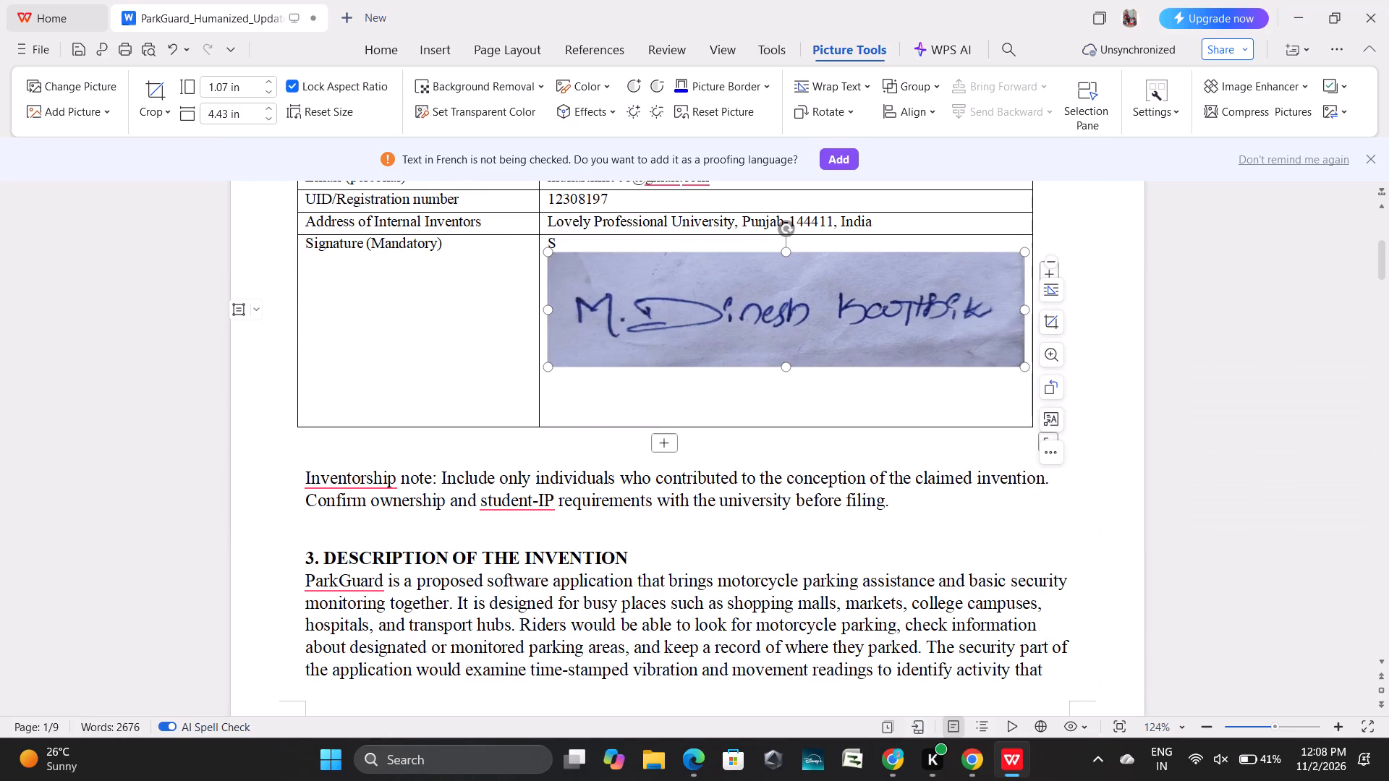
pyautogui.moveTo(545, 364); pyautogui.dragTo(851, 195)
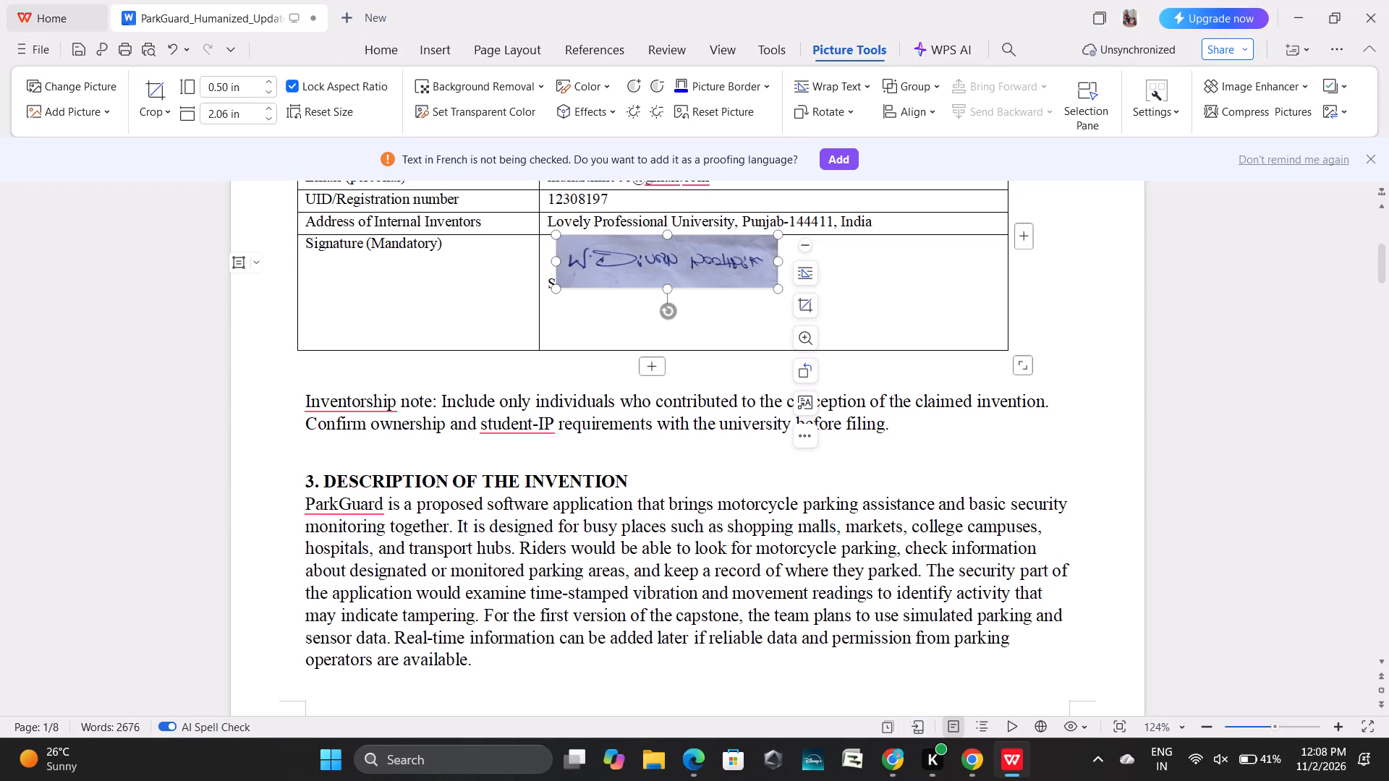
pyautogui.moveTo(556, 232); pyautogui.dragTo(634, 320)
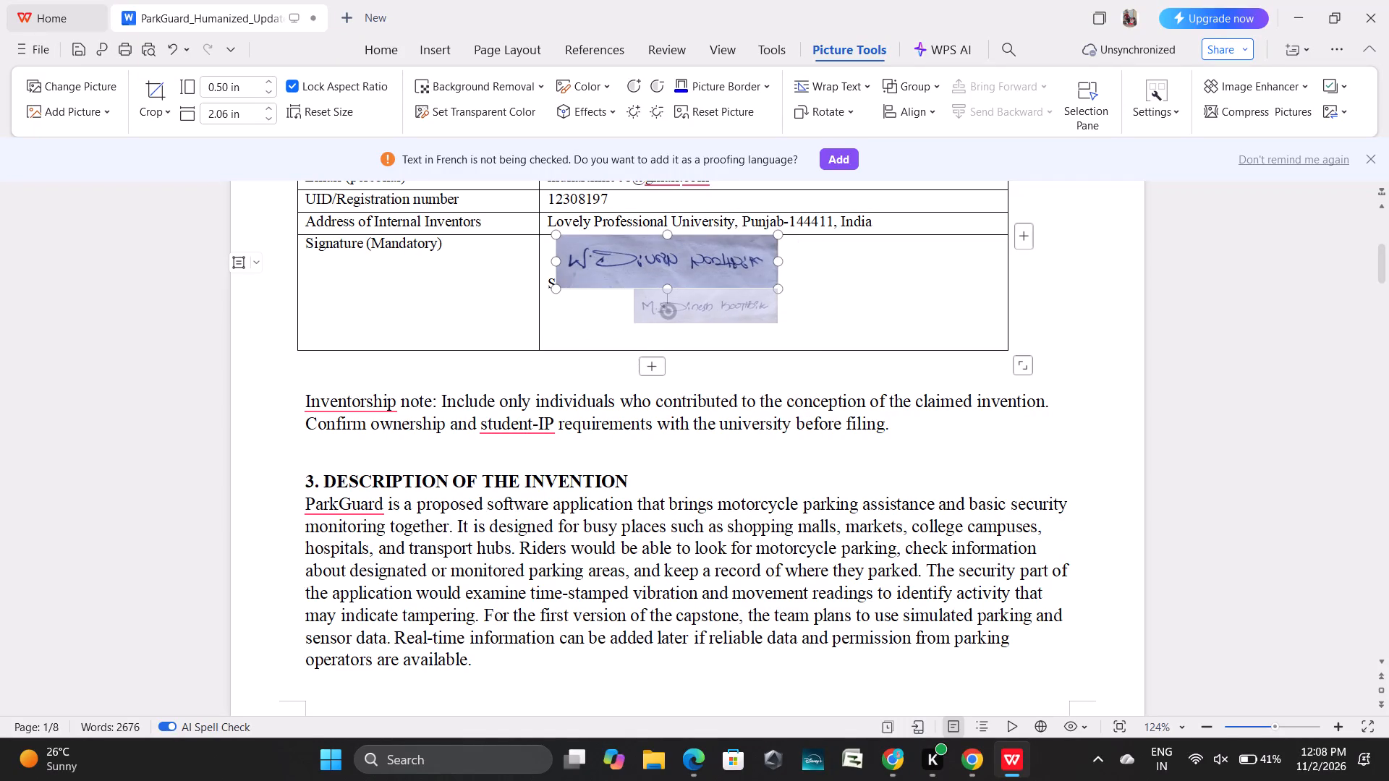
pyautogui.moveTo(634, 320); pyautogui.dragTo(634, 320)
pyautogui.moveTo(701, 268); pyautogui.dragTo(755, 298)
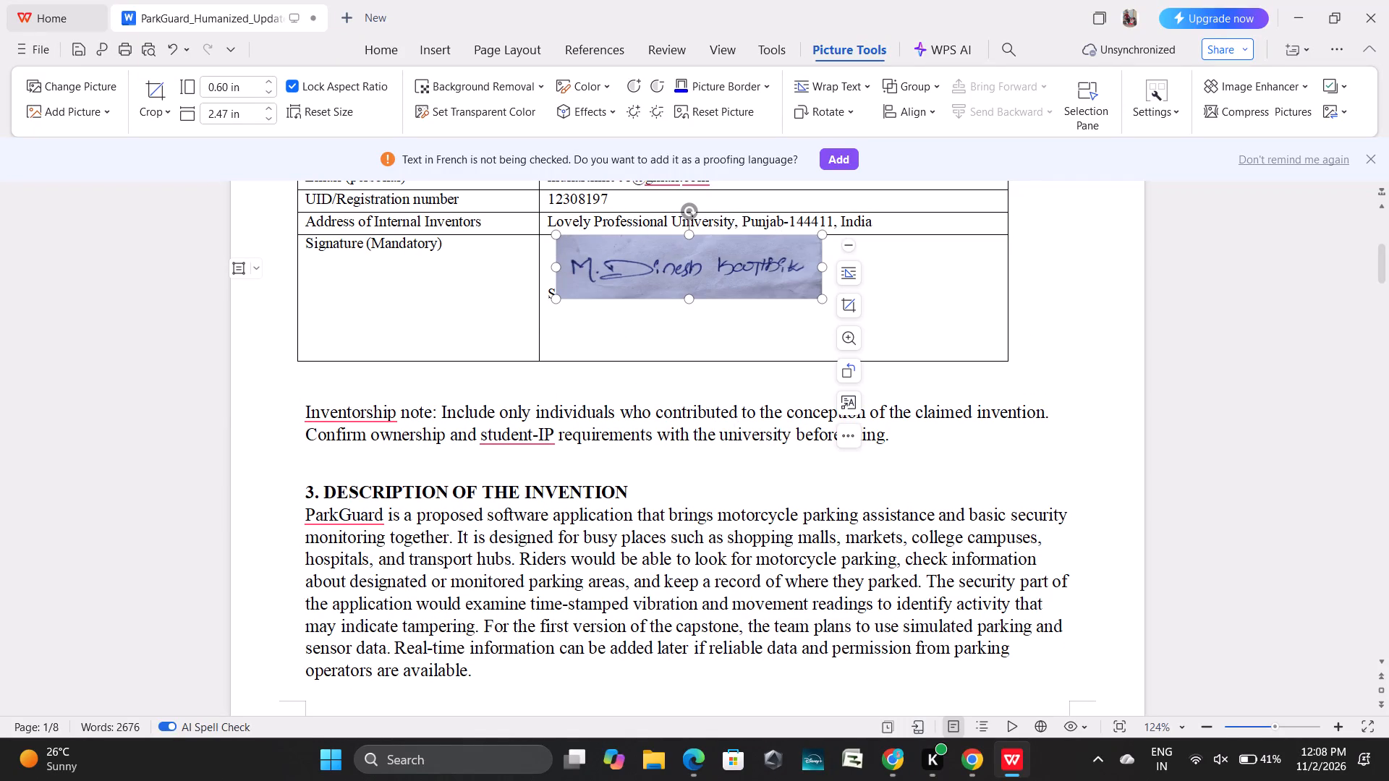
# Delete the leftover S placeholder and the blank line below the picture in the second inventor's signature cell.
pyautogui.click(592, 322)
pyautogui.press('BackSpace')
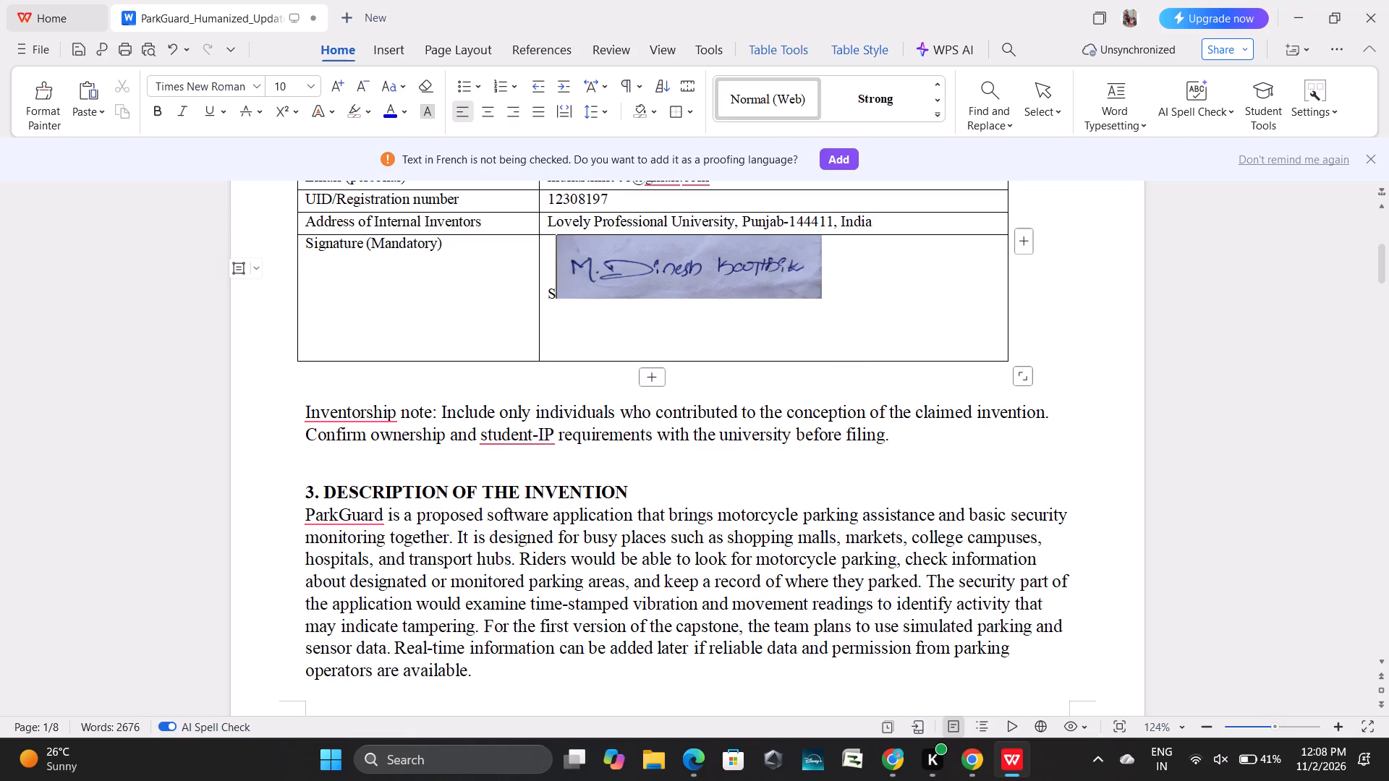
pyautogui.click(745, 329)
pyautogui.press('BackSpace')
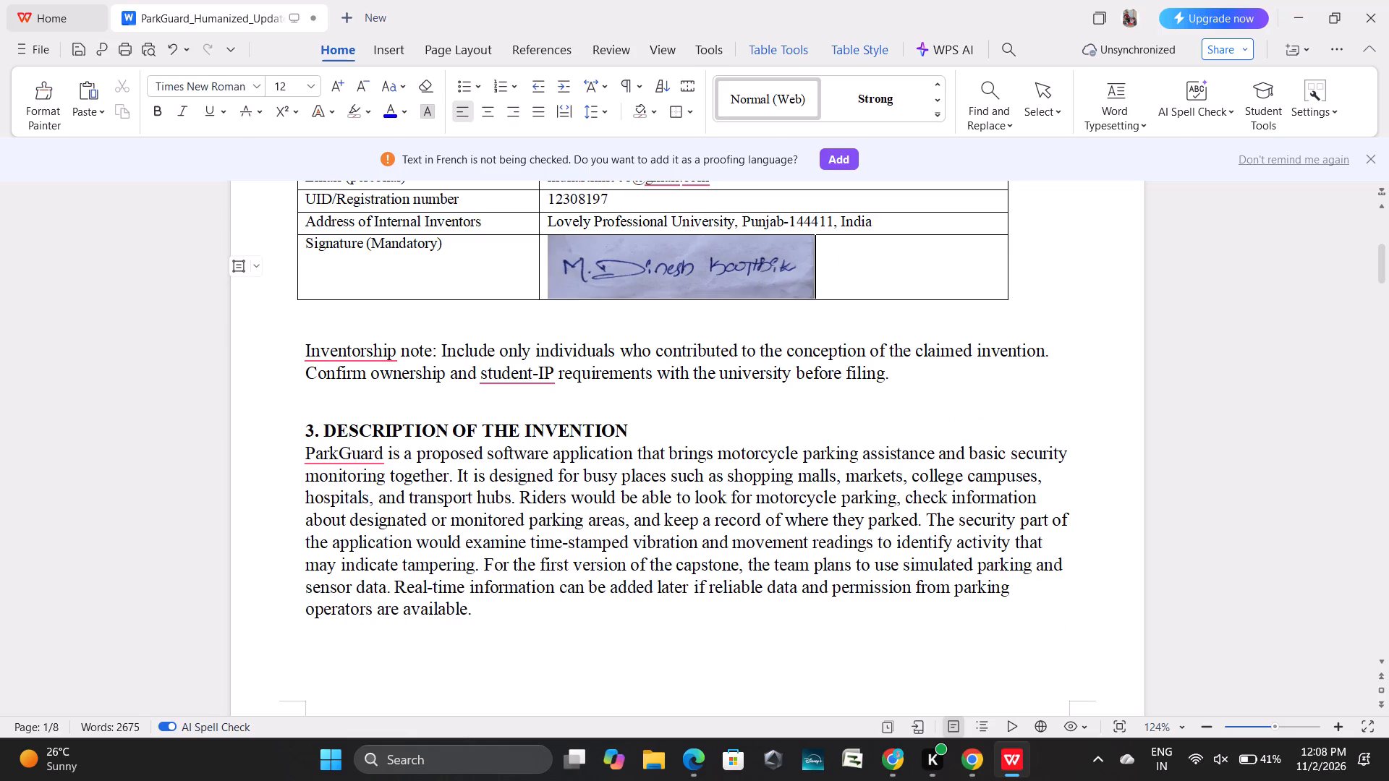
# Open WhatsApp.
pyautogui.scroll(5, 822, 270)
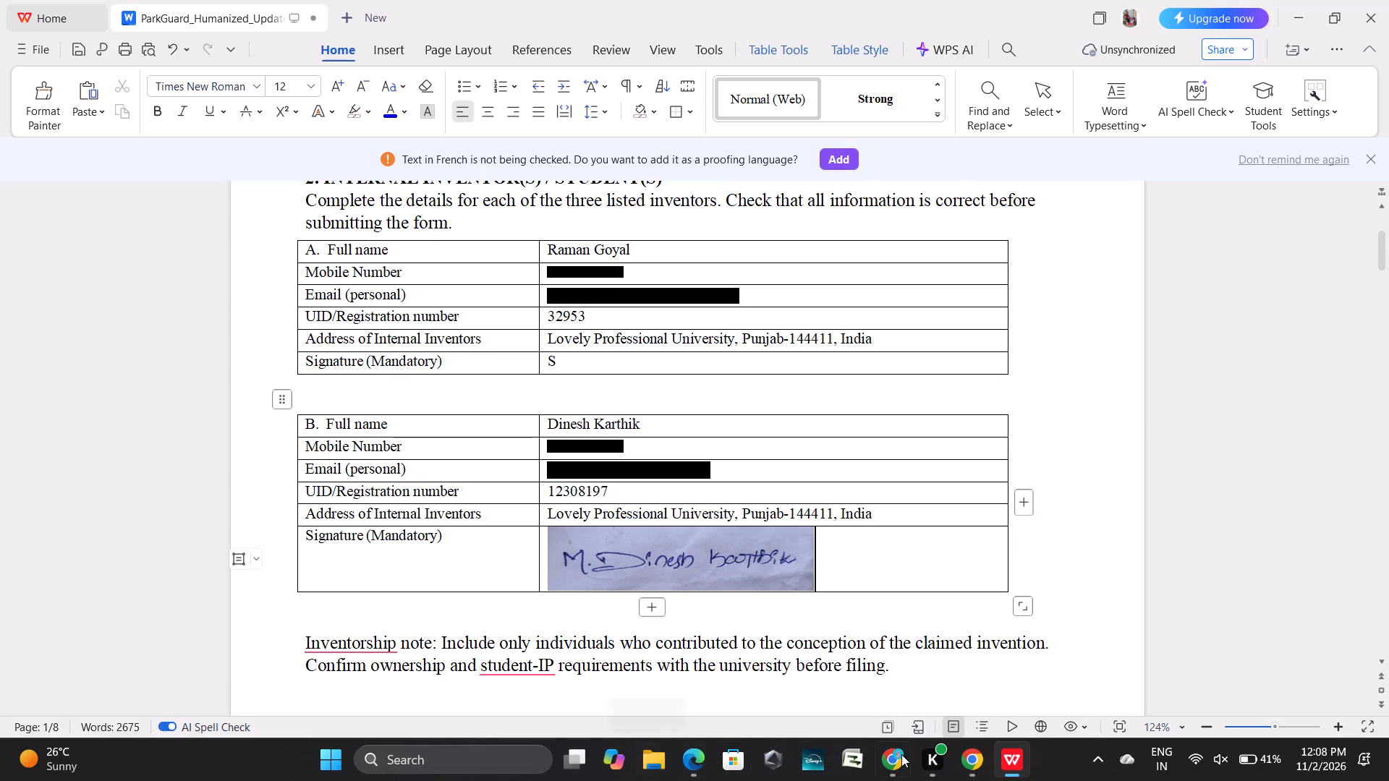
pyautogui.click(326, 761)
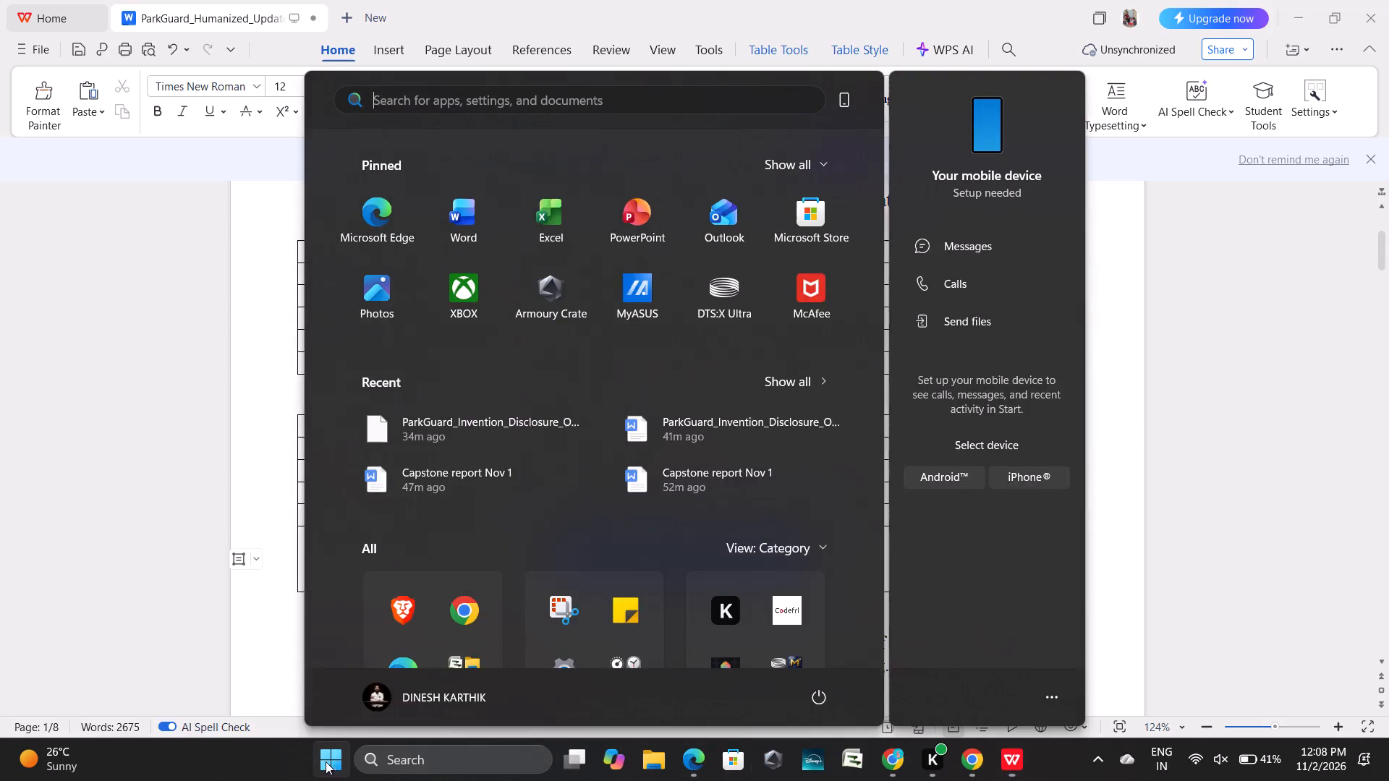
pyautogui.scroll(-3, 535, 474)
pyautogui.click(397, 410)
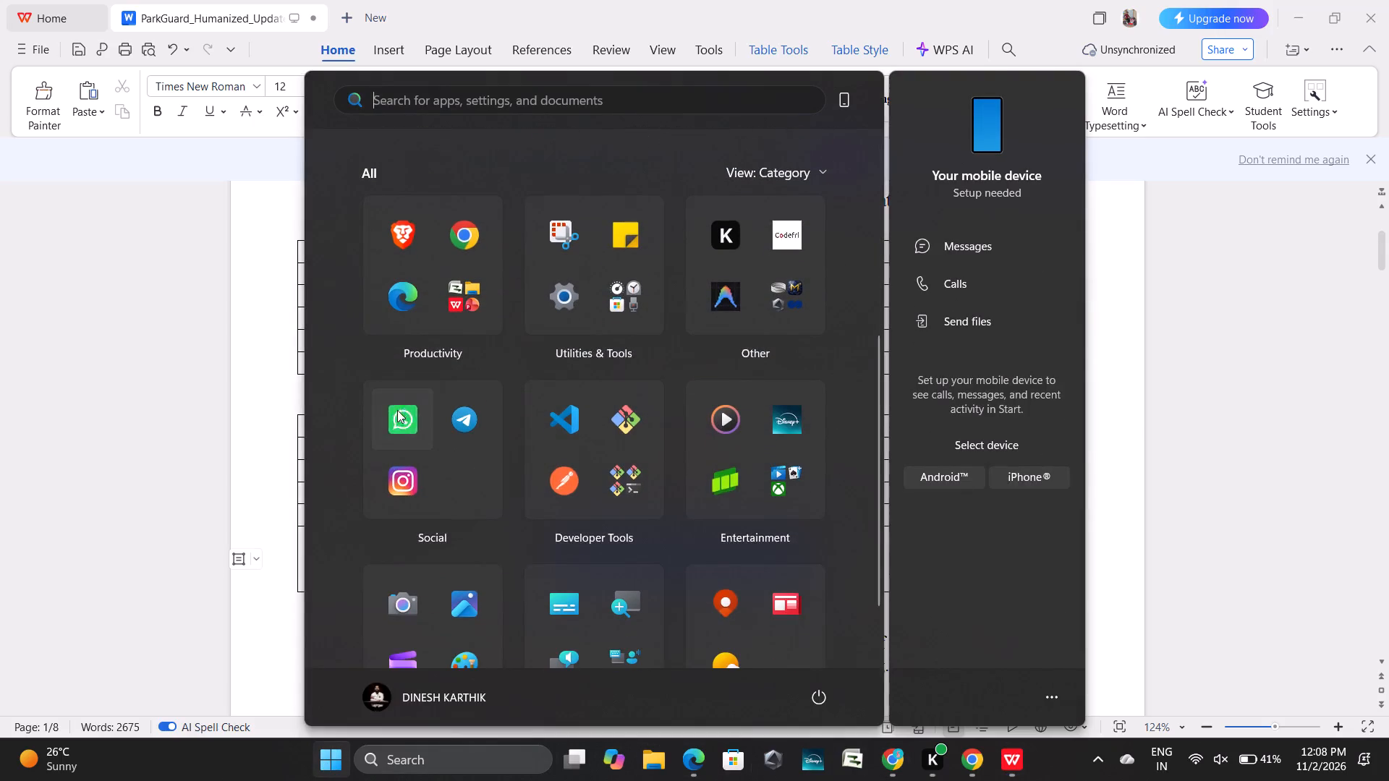
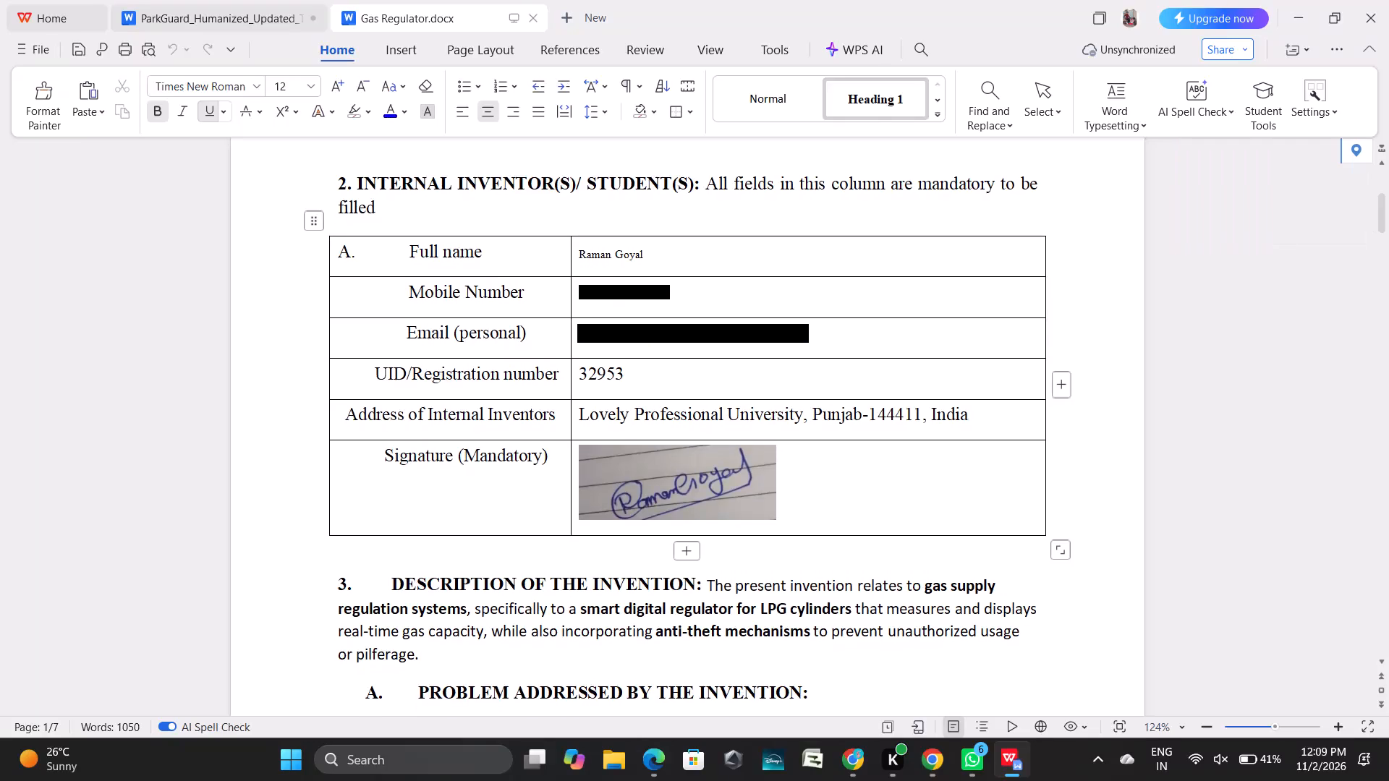
# Replace the S placeholder in the first inventor's signature cell with the signature picture copied from Gas Regulator.docx.
pyautogui.click(692, 491)
pyautogui.rightClick(692, 491)
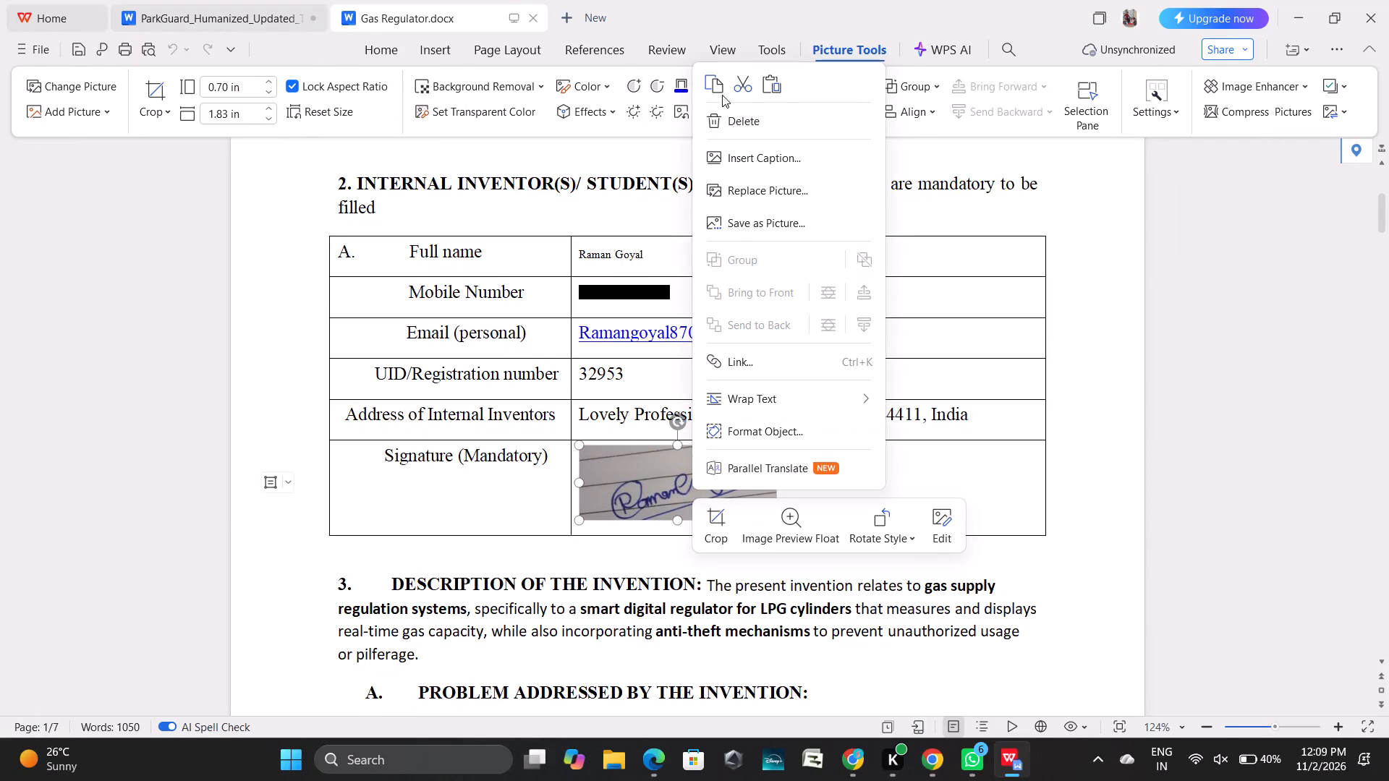
pyautogui.click(714, 89)
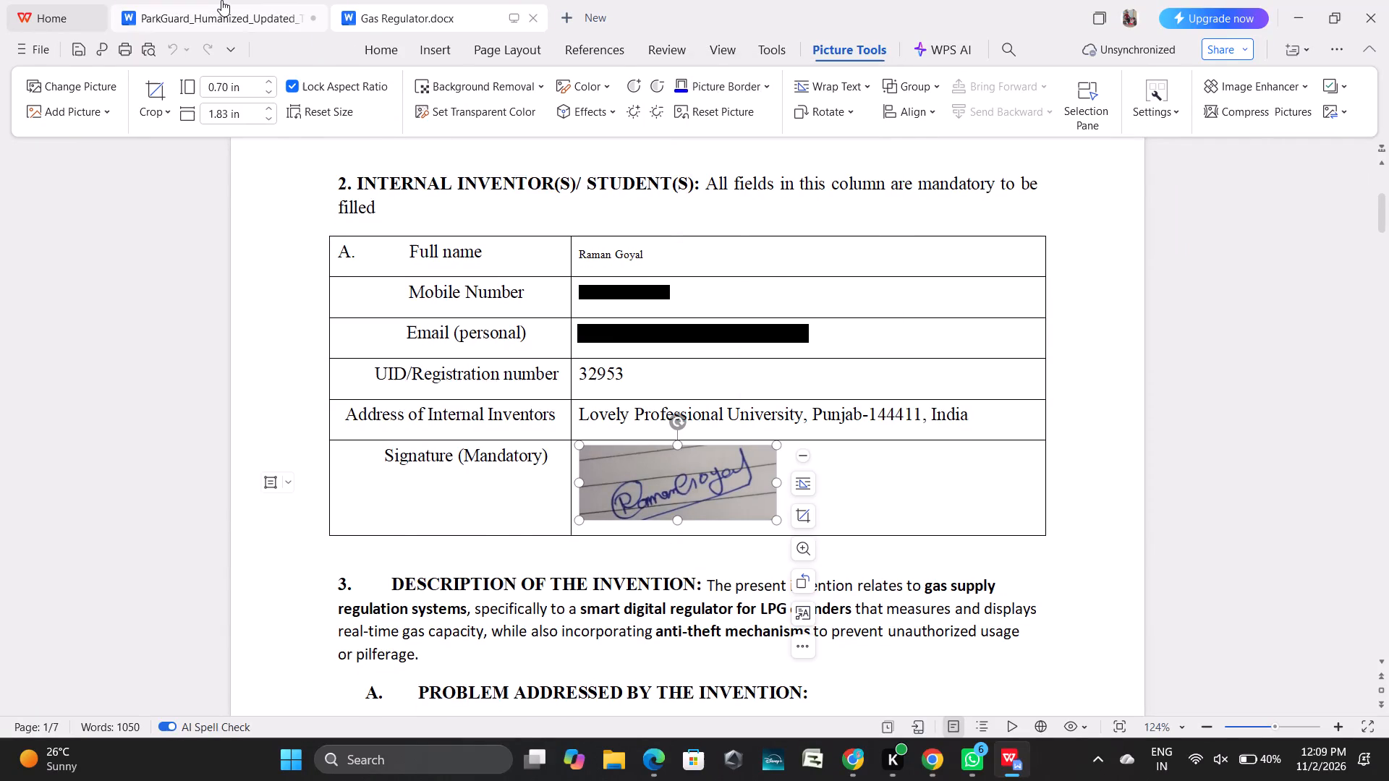
pyautogui.click(221, 0)
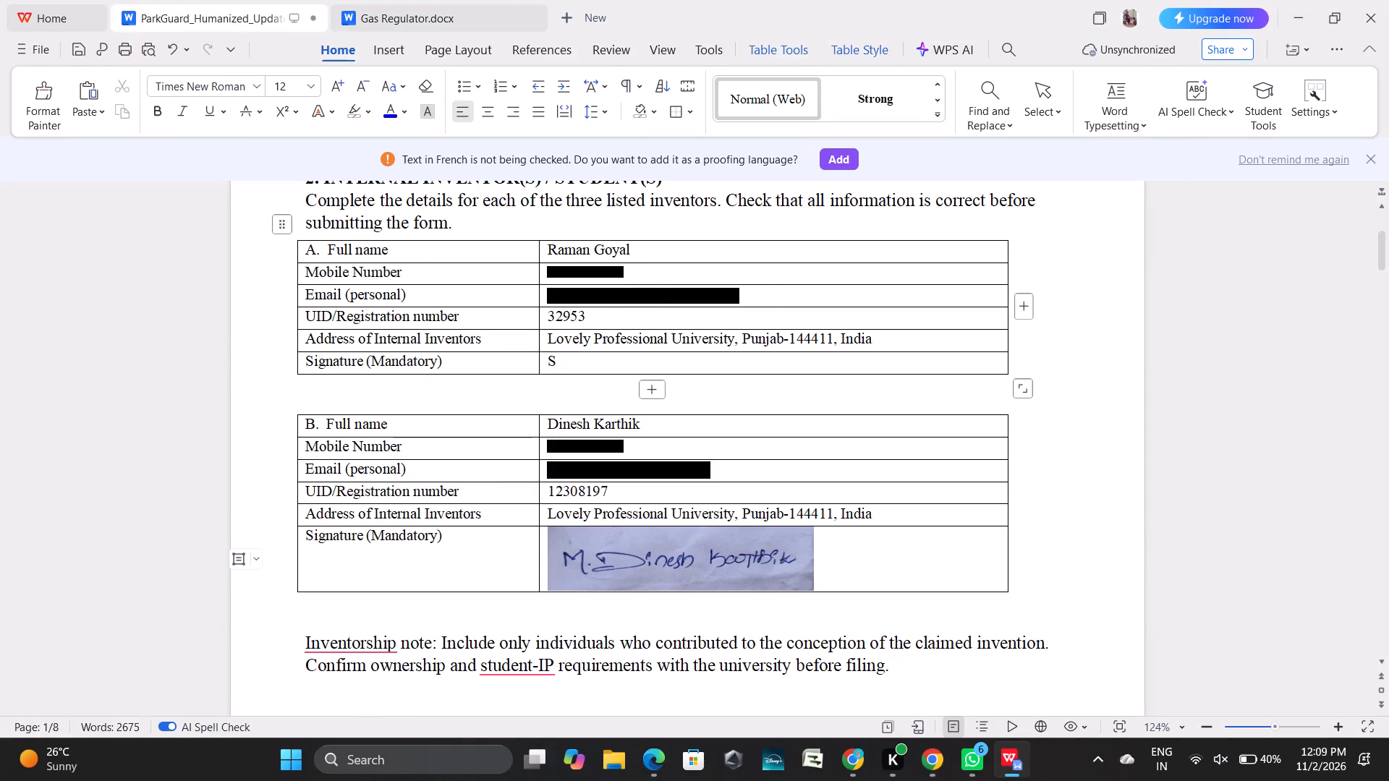
pyautogui.click(577, 365)
pyautogui.hotkey('ctrl', 'v')
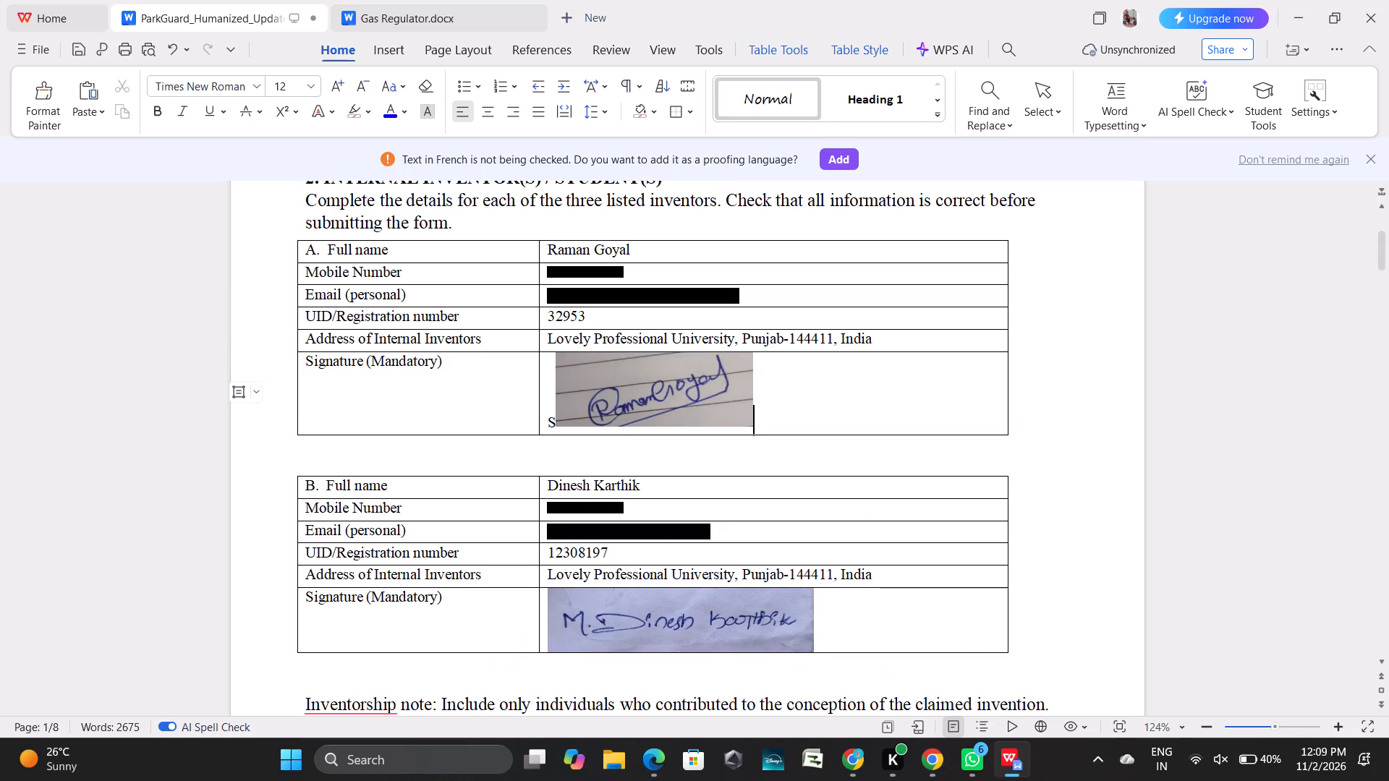
pyautogui.press('Left')
pyautogui.press('BackSpace')
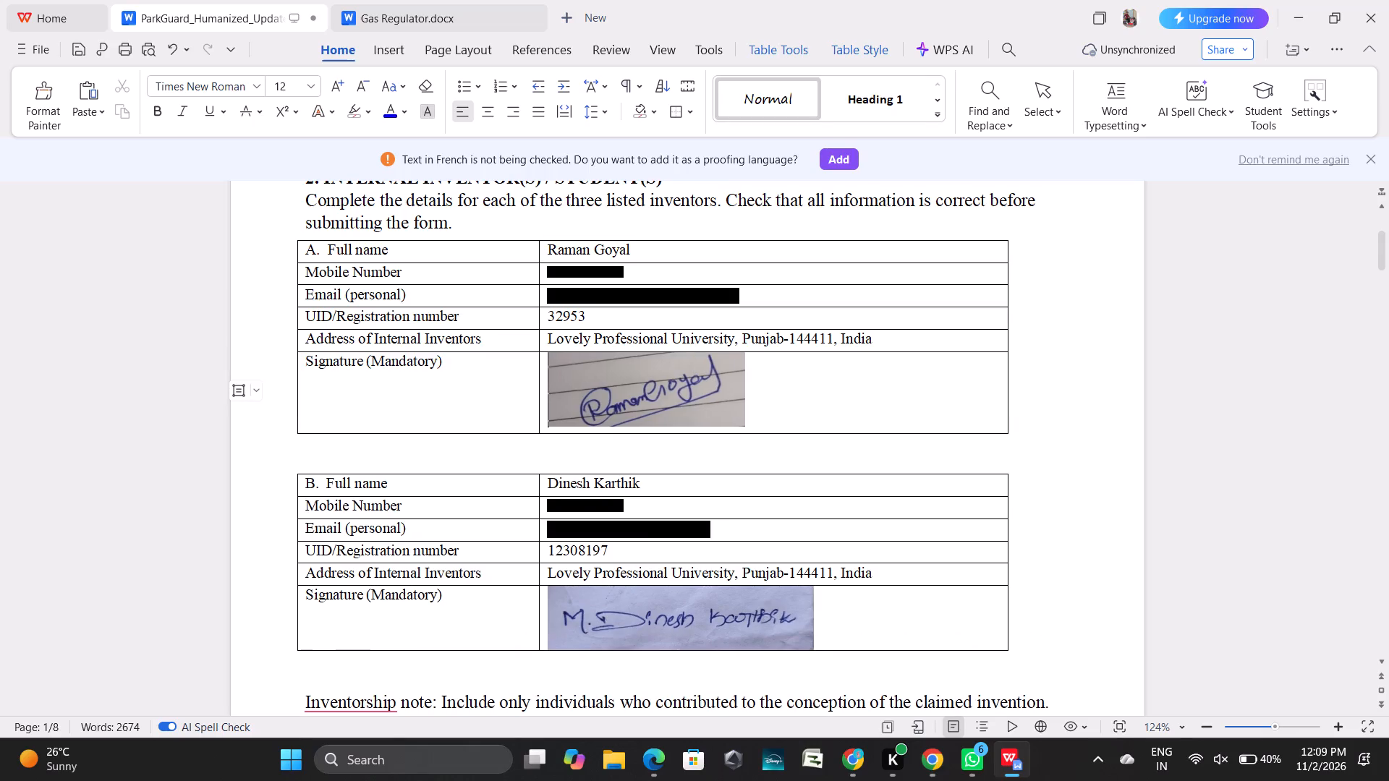
# Look through the body text, objectives and prior-art table of the ParkGuard form to check the fonts.
pyautogui.scroll(-4, 807, 406)
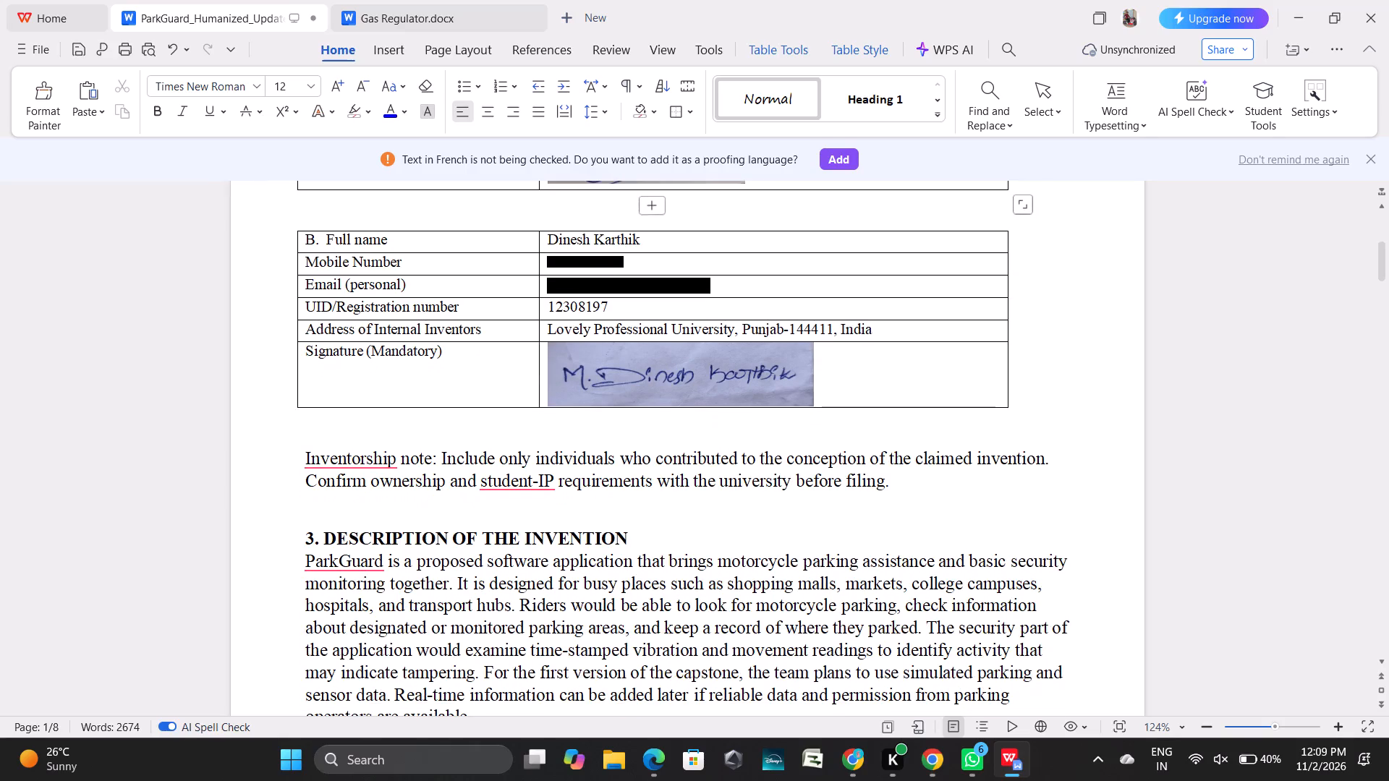
pyautogui.scroll(-10, 807, 406)
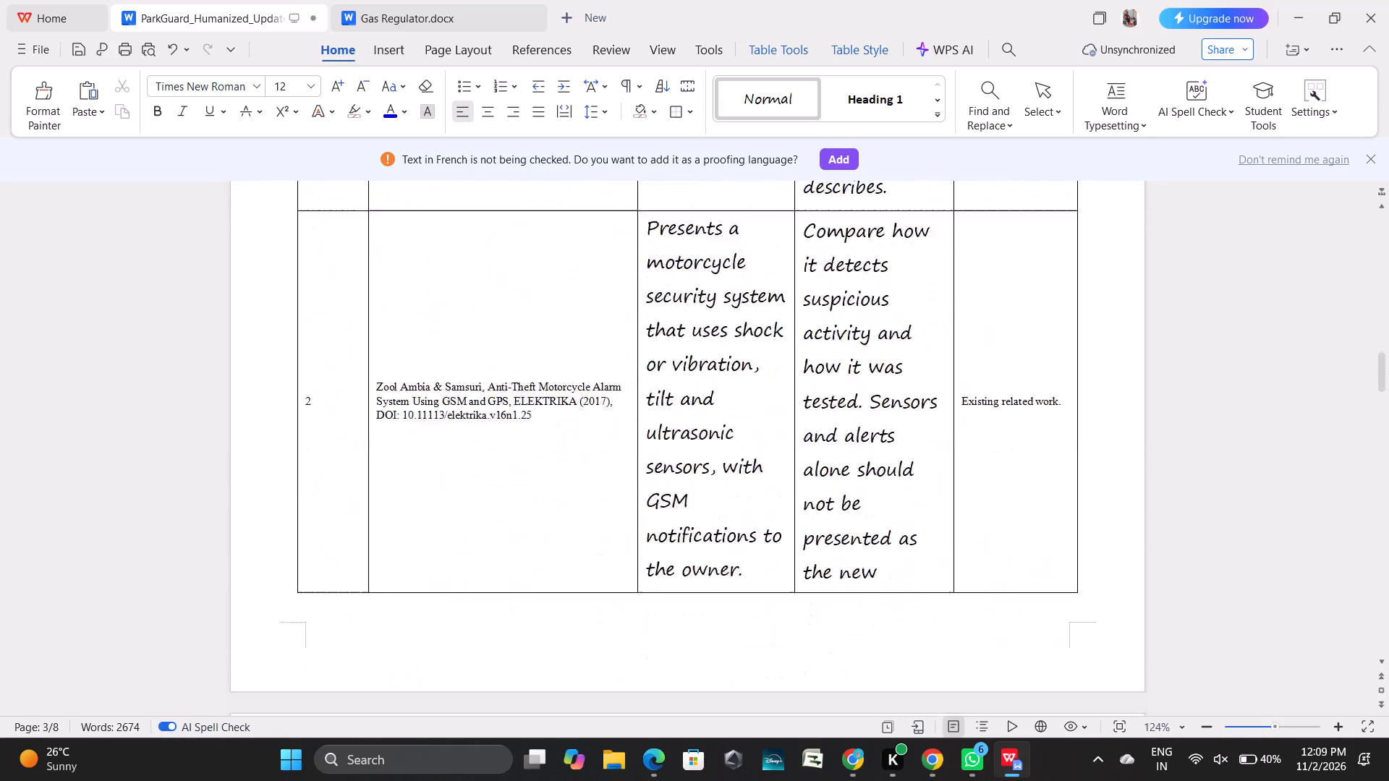
pyautogui.scroll(11, 807, 406)
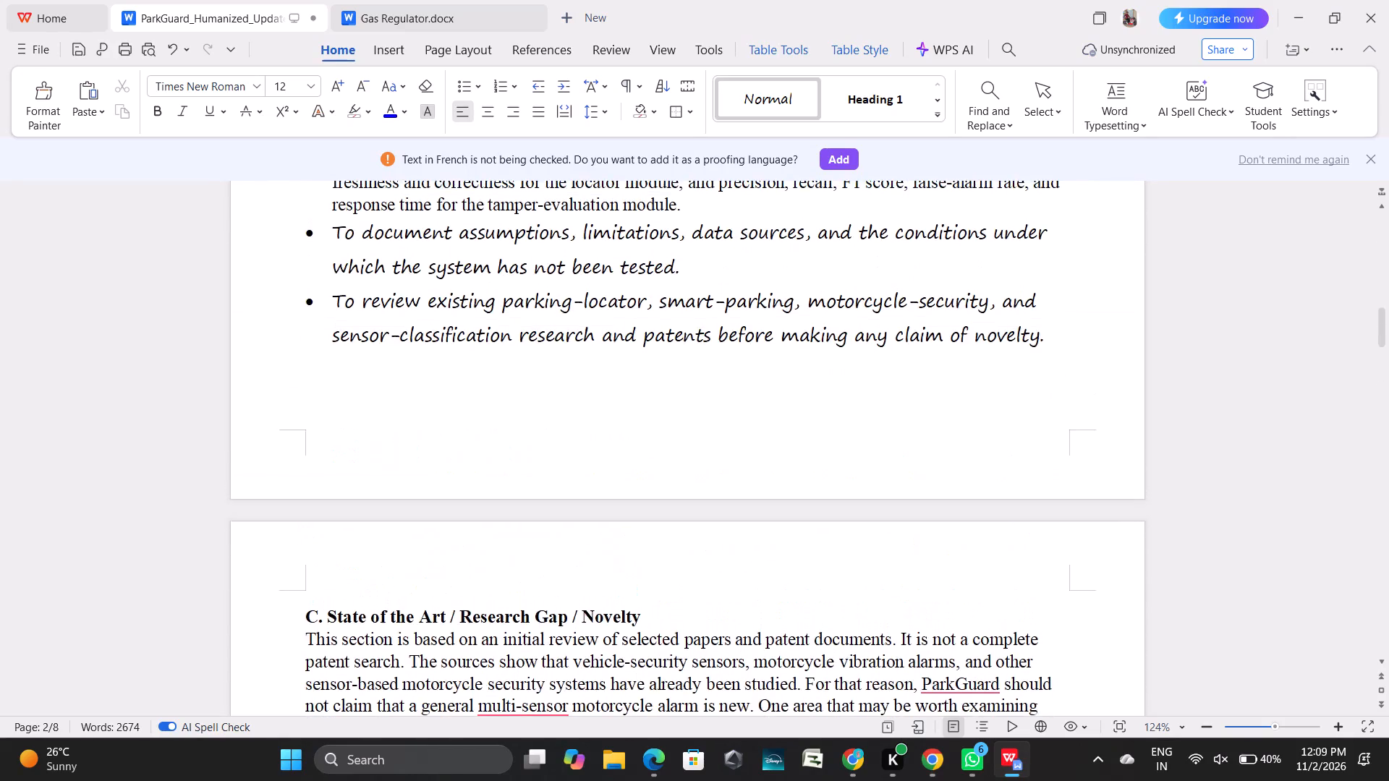
pyautogui.scroll(3, 807, 406)
pyautogui.scroll(-3, 807, 406)
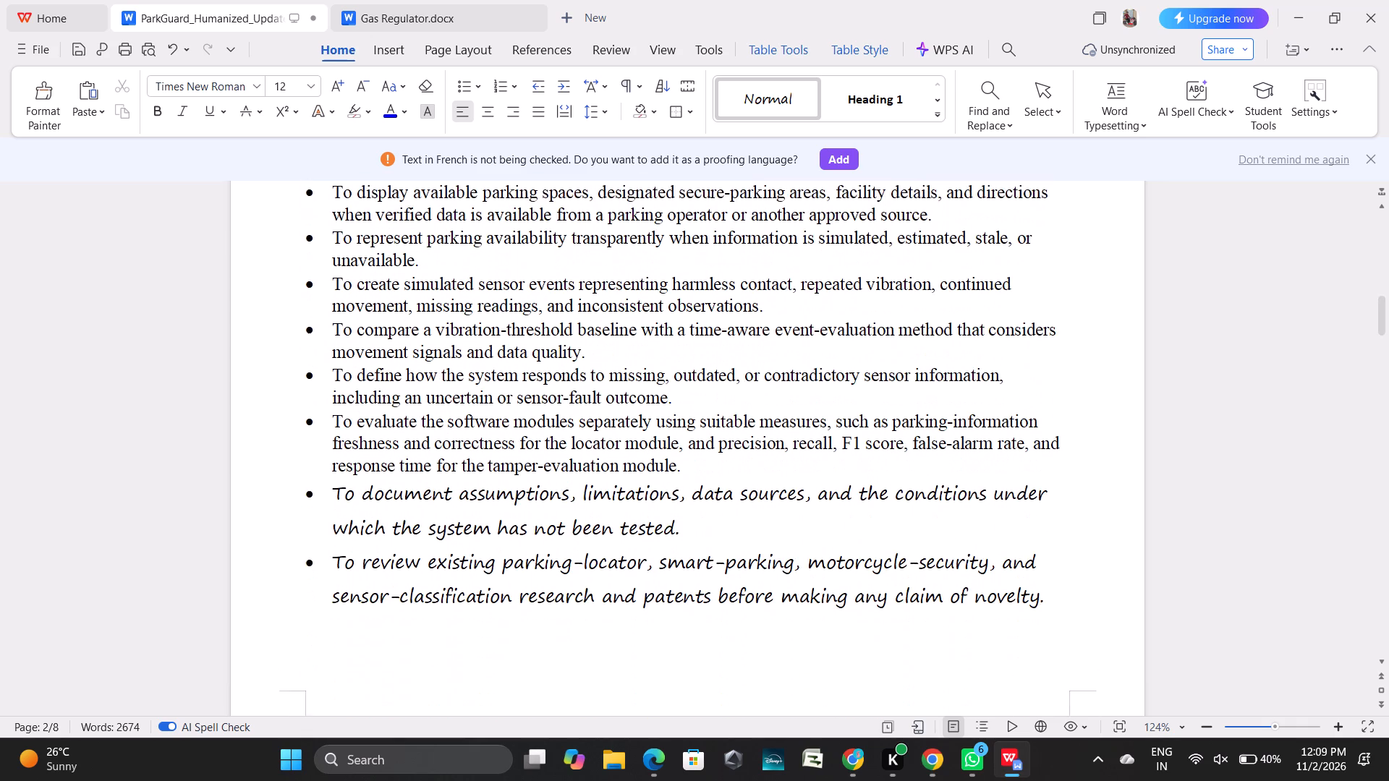
pyautogui.scroll(-2, 807, 406)
pyautogui.scroll(3, 807, 406)
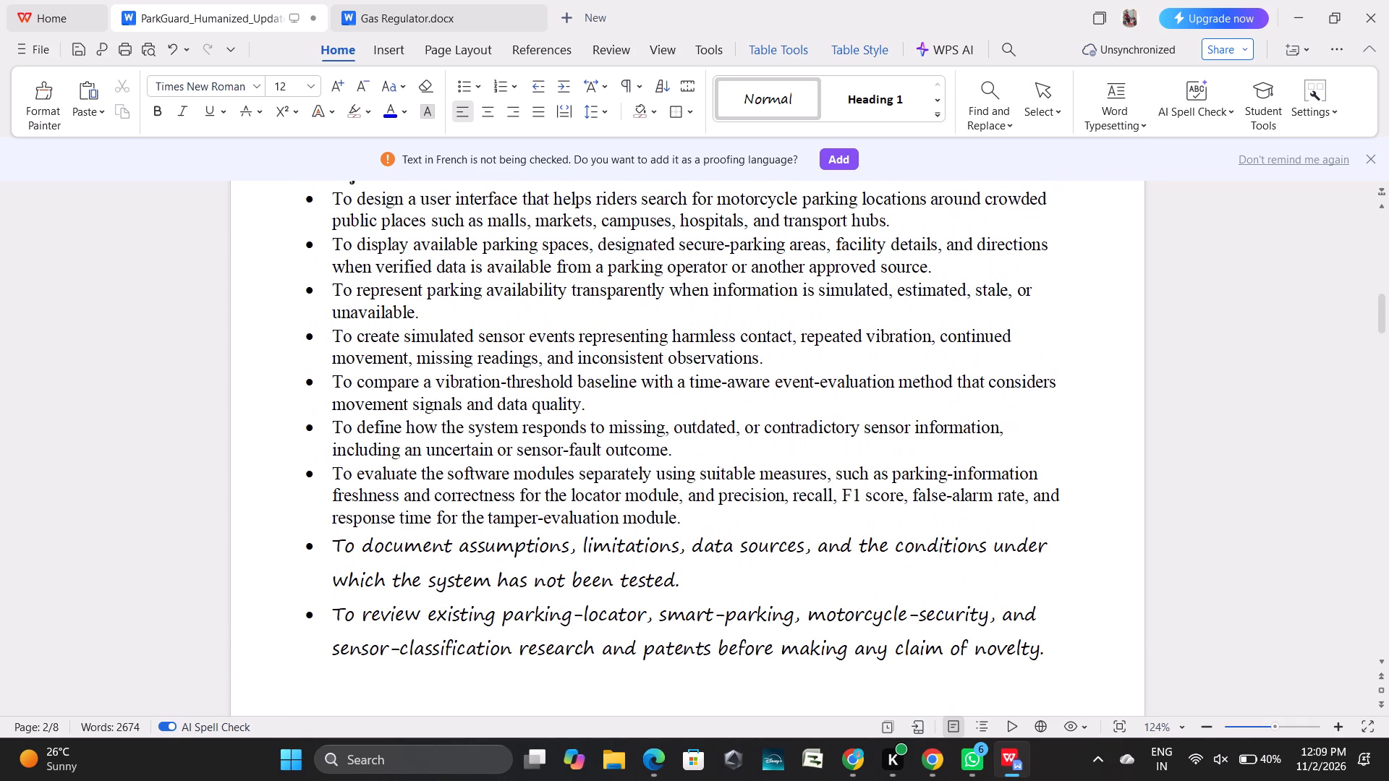
pyautogui.hotkey('ctrl', 's')
pyautogui.click(36, 46)
pyautogui.click(108, 218)
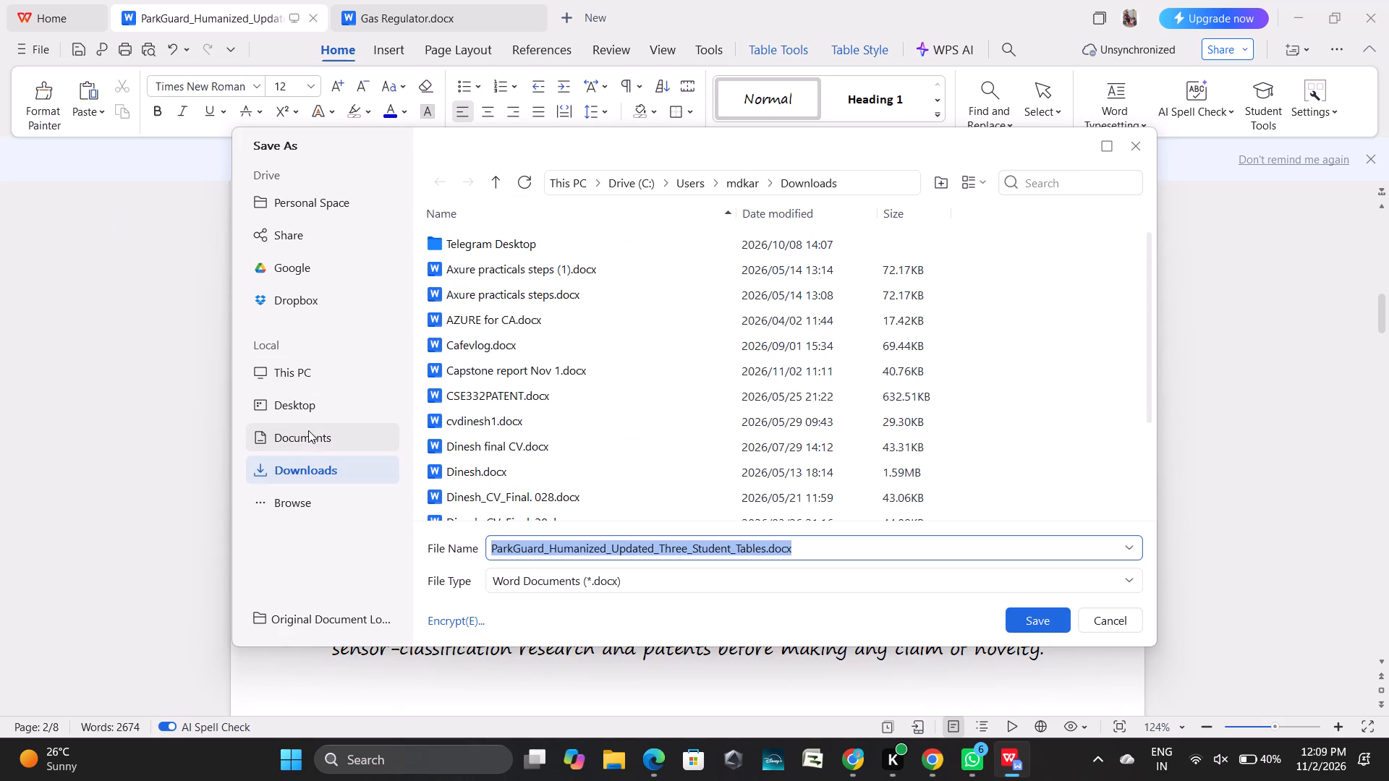
pyautogui.scroll(4, 562, 350)
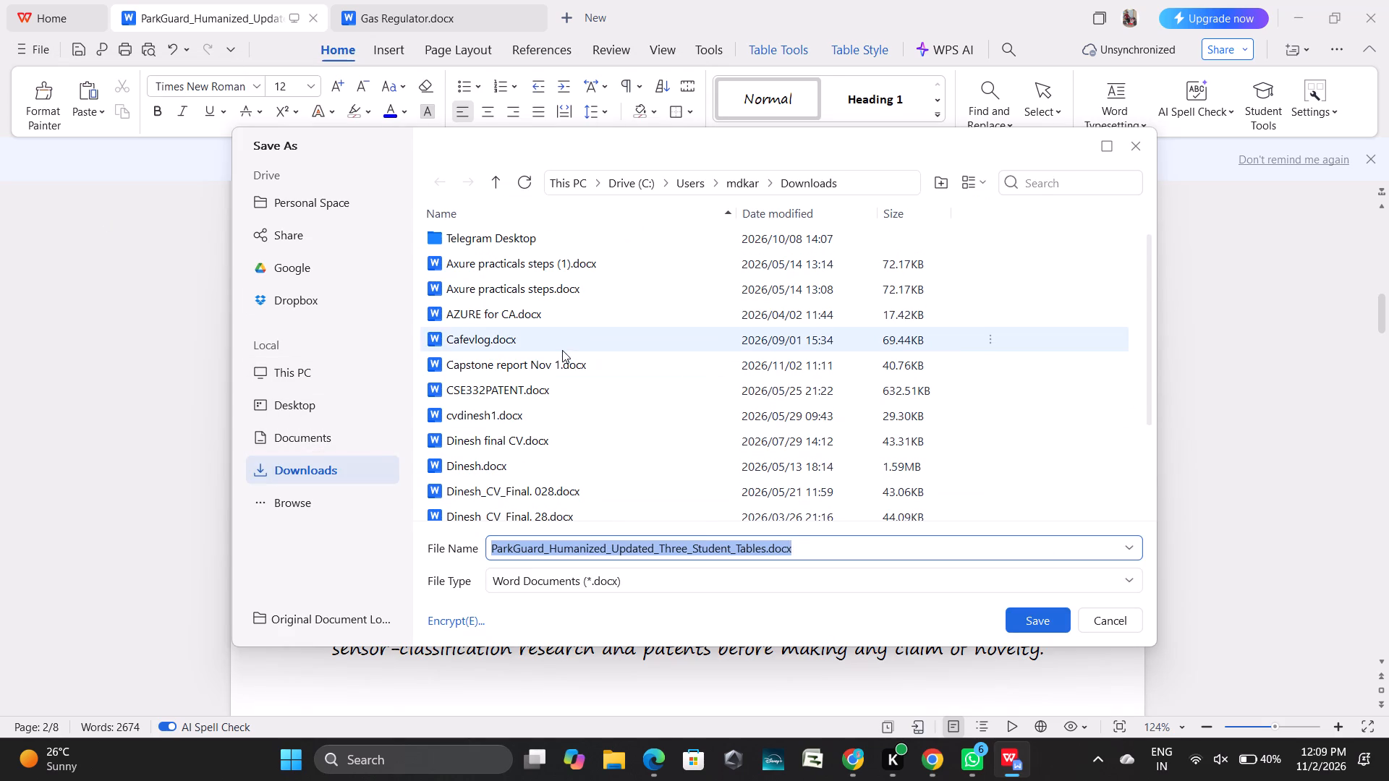
pyautogui.click(1042, 620)
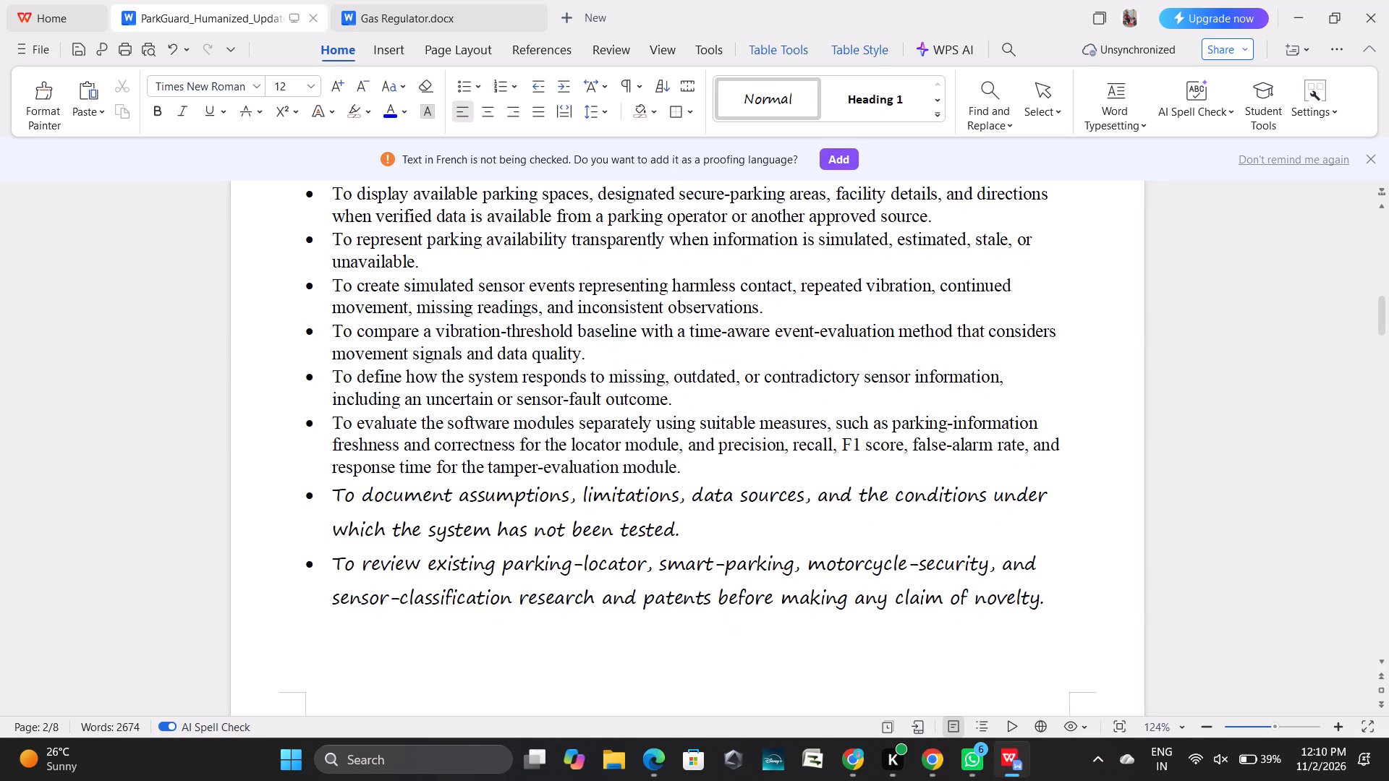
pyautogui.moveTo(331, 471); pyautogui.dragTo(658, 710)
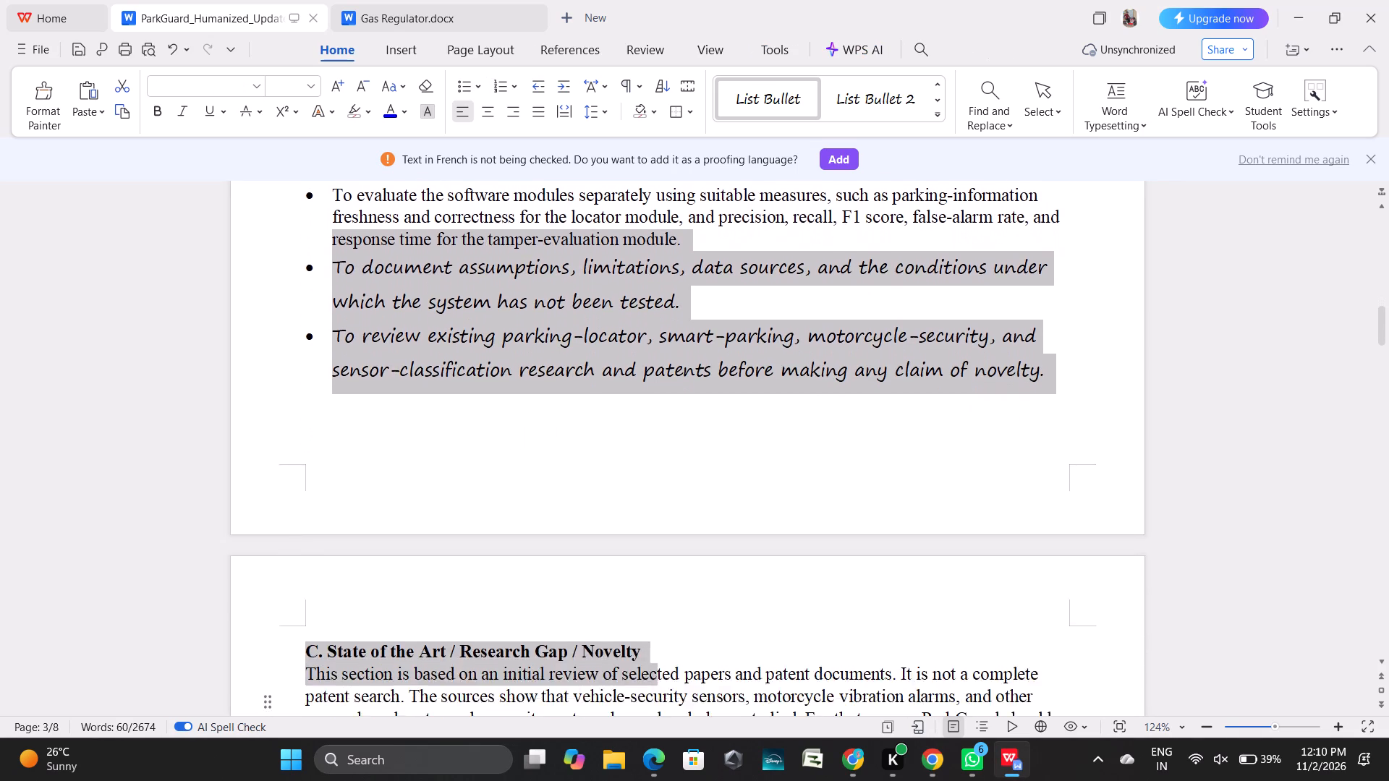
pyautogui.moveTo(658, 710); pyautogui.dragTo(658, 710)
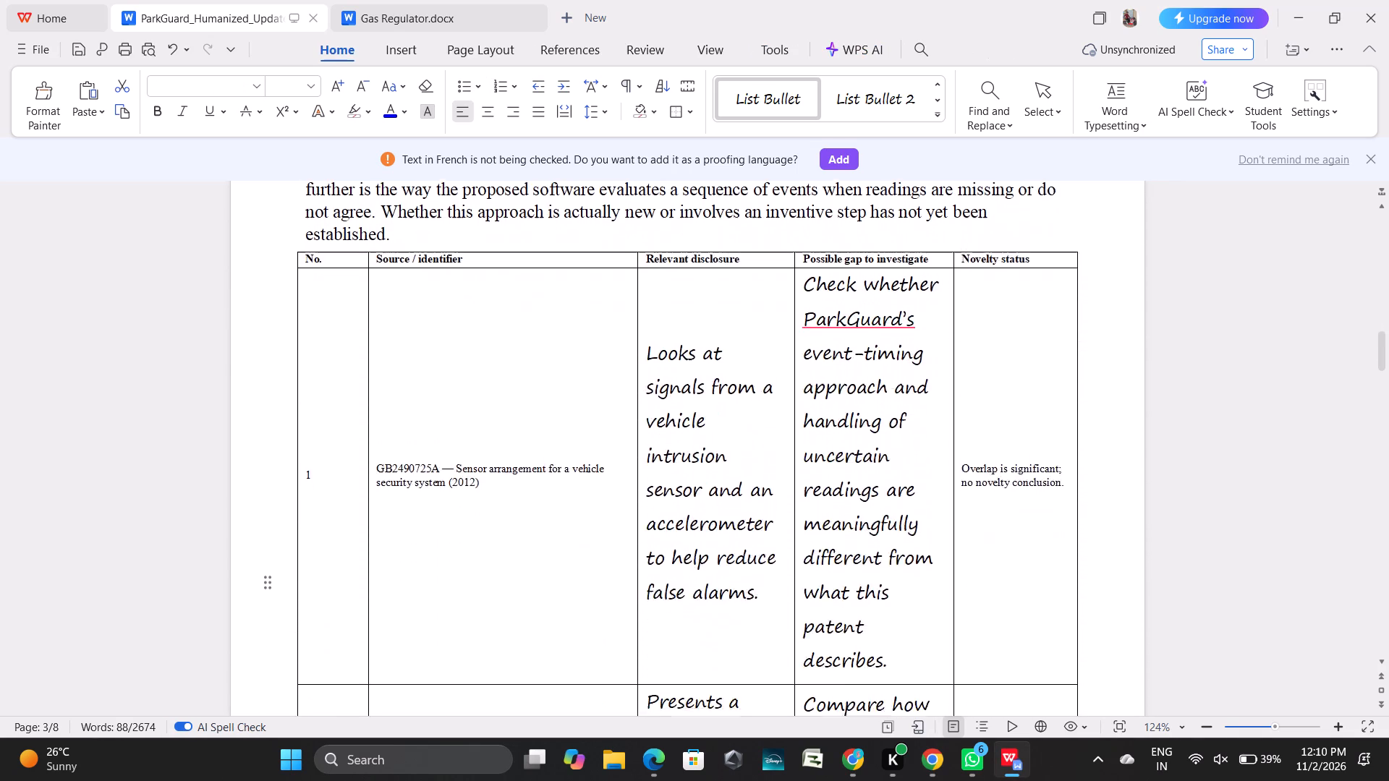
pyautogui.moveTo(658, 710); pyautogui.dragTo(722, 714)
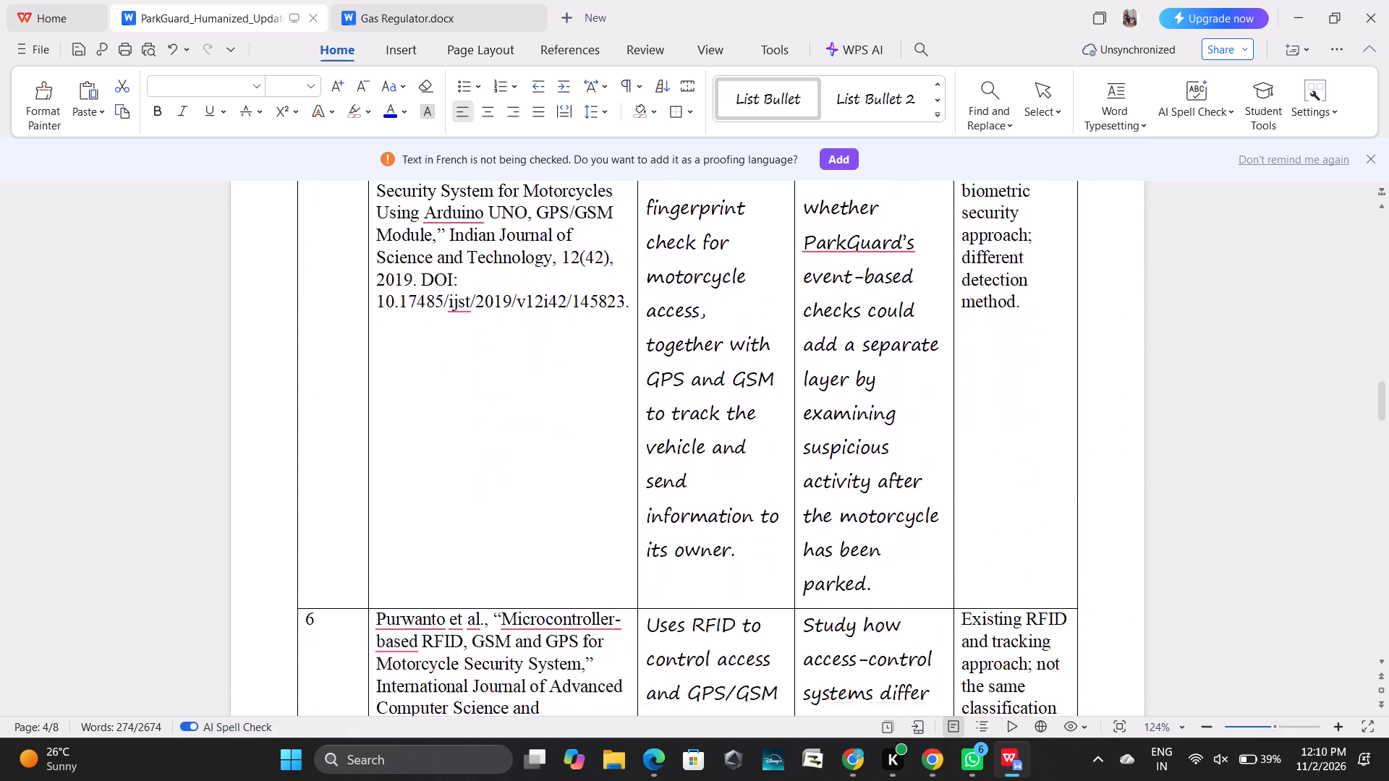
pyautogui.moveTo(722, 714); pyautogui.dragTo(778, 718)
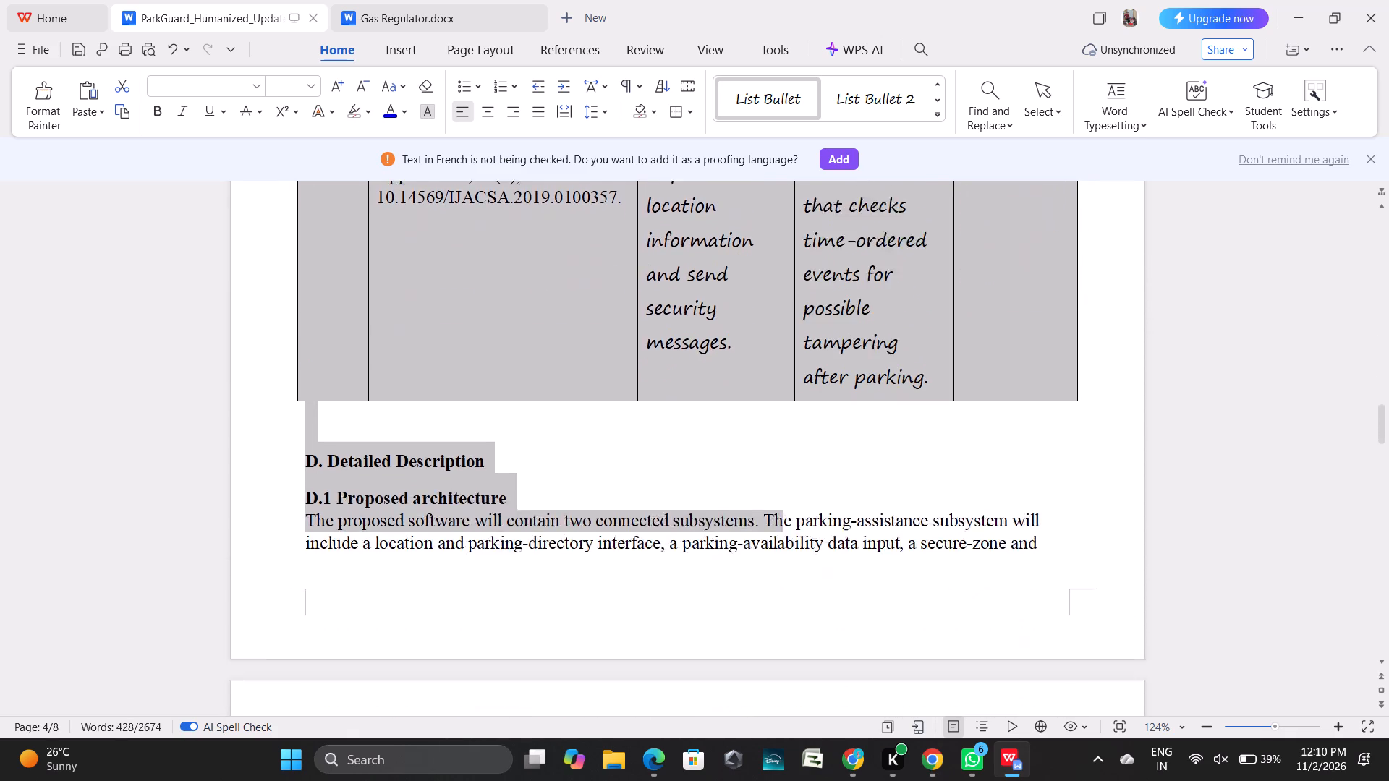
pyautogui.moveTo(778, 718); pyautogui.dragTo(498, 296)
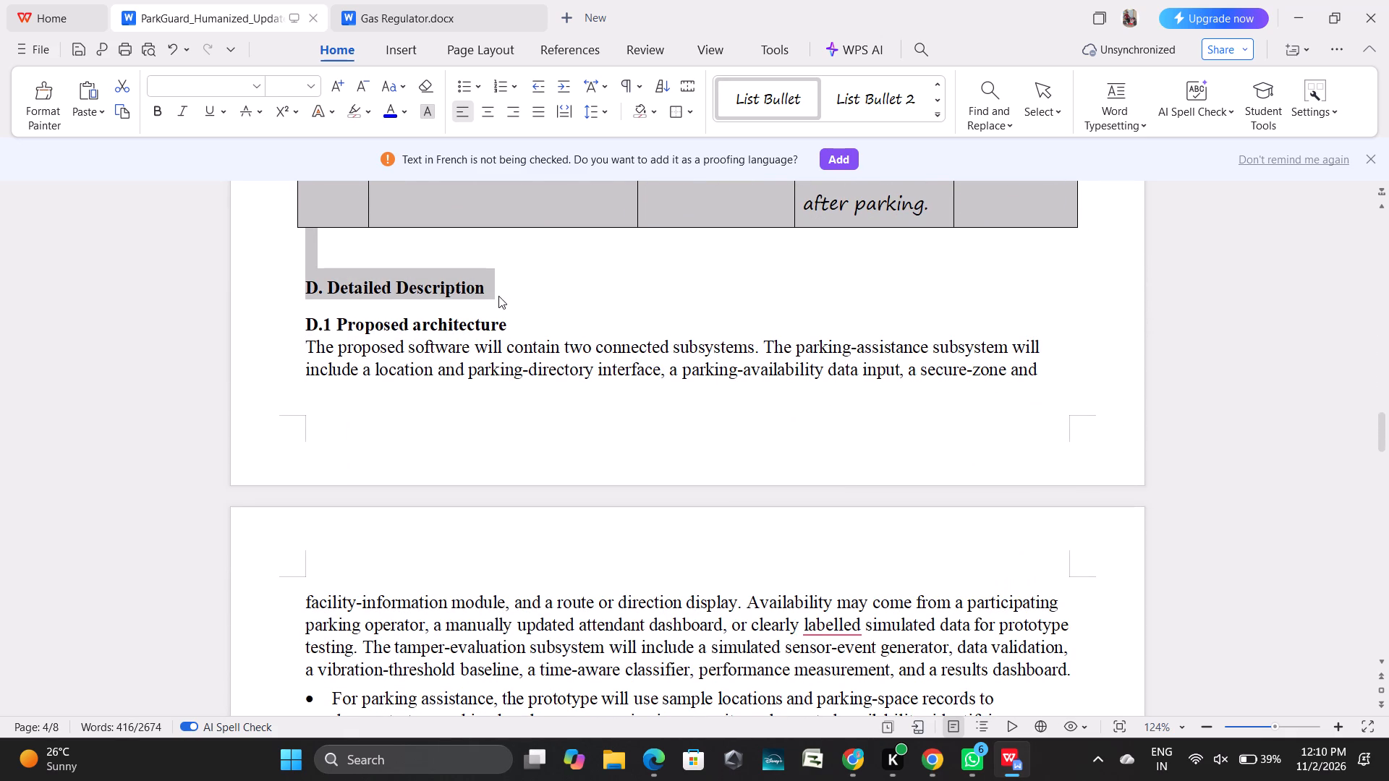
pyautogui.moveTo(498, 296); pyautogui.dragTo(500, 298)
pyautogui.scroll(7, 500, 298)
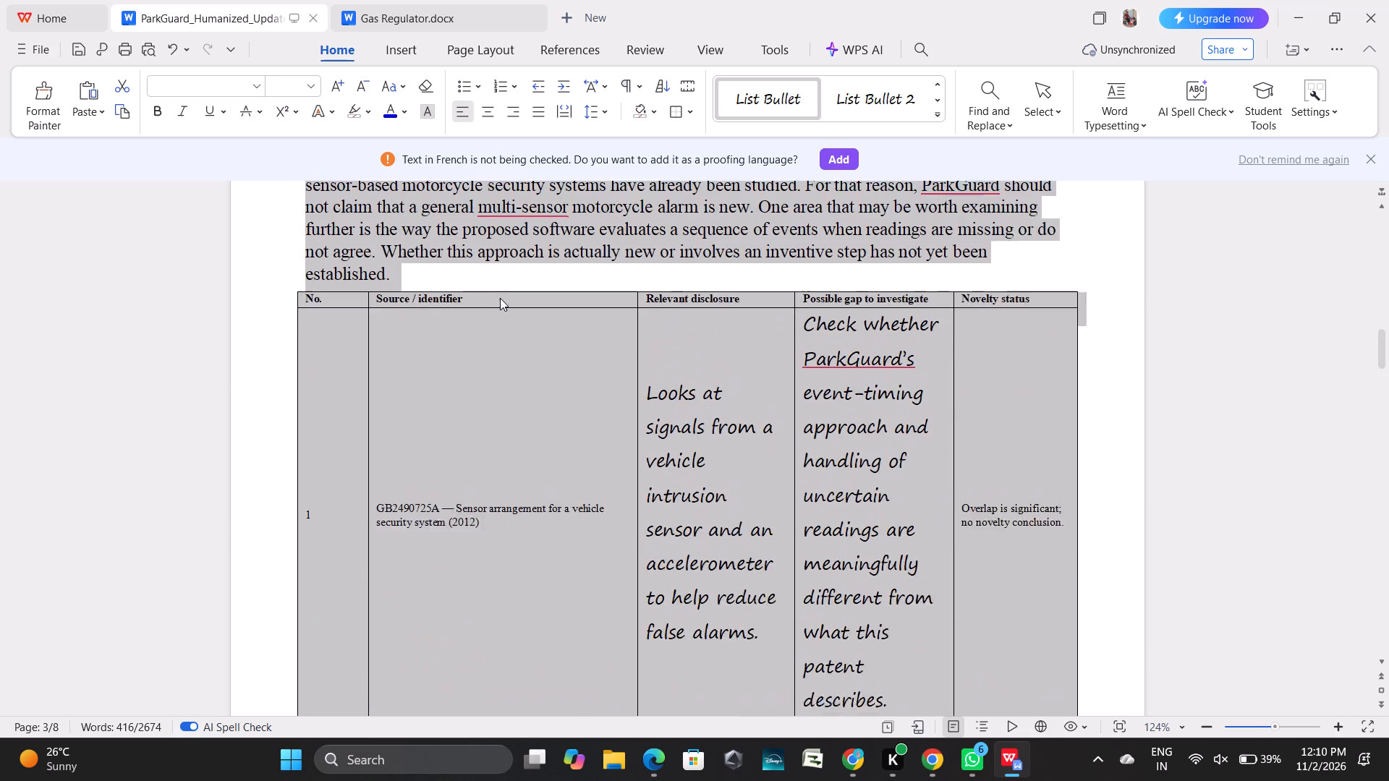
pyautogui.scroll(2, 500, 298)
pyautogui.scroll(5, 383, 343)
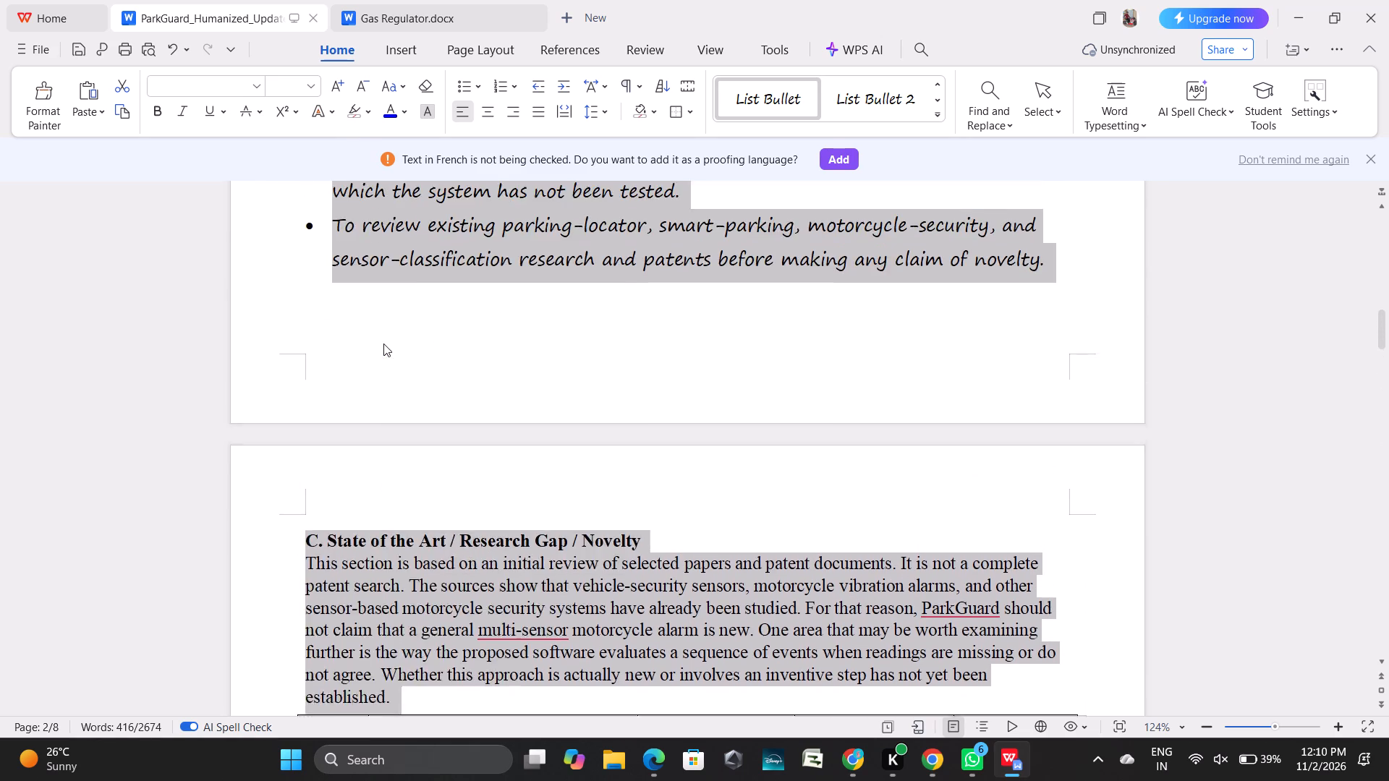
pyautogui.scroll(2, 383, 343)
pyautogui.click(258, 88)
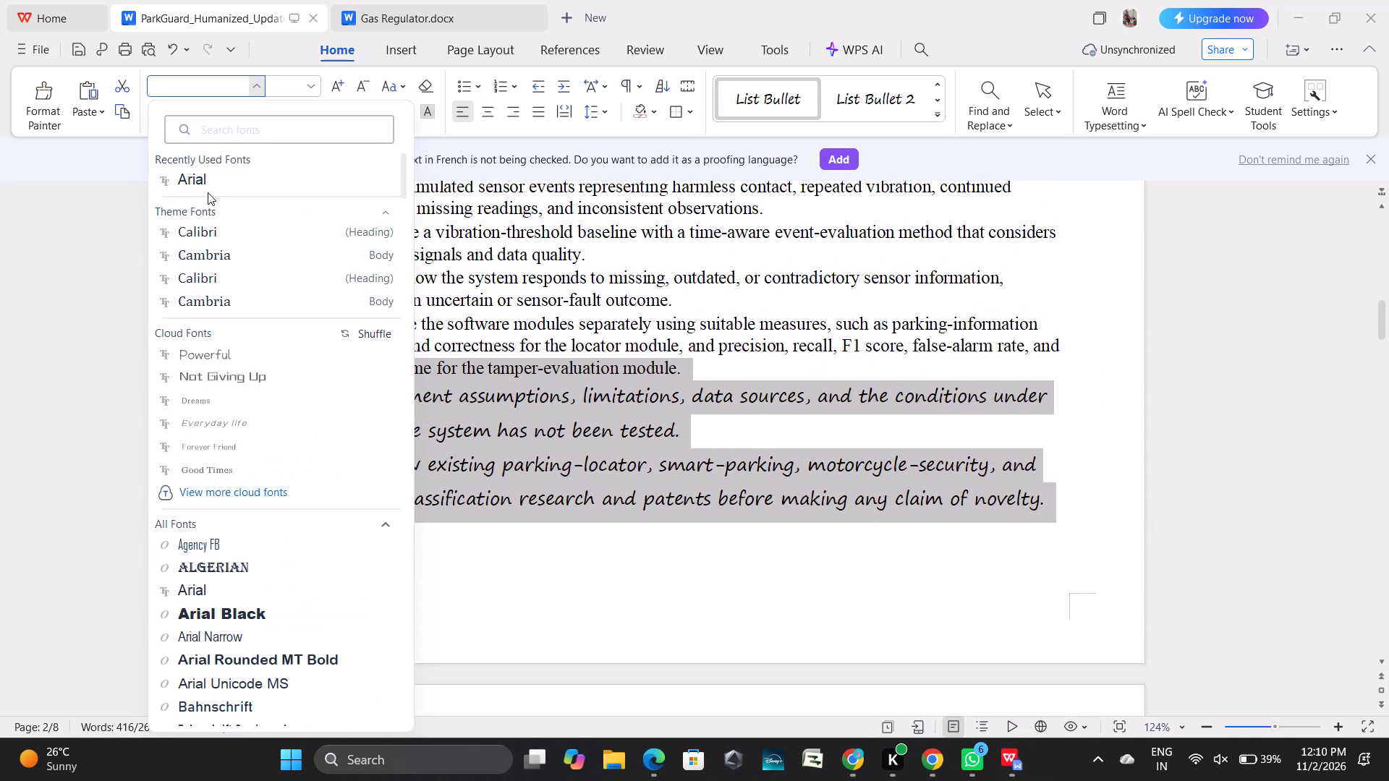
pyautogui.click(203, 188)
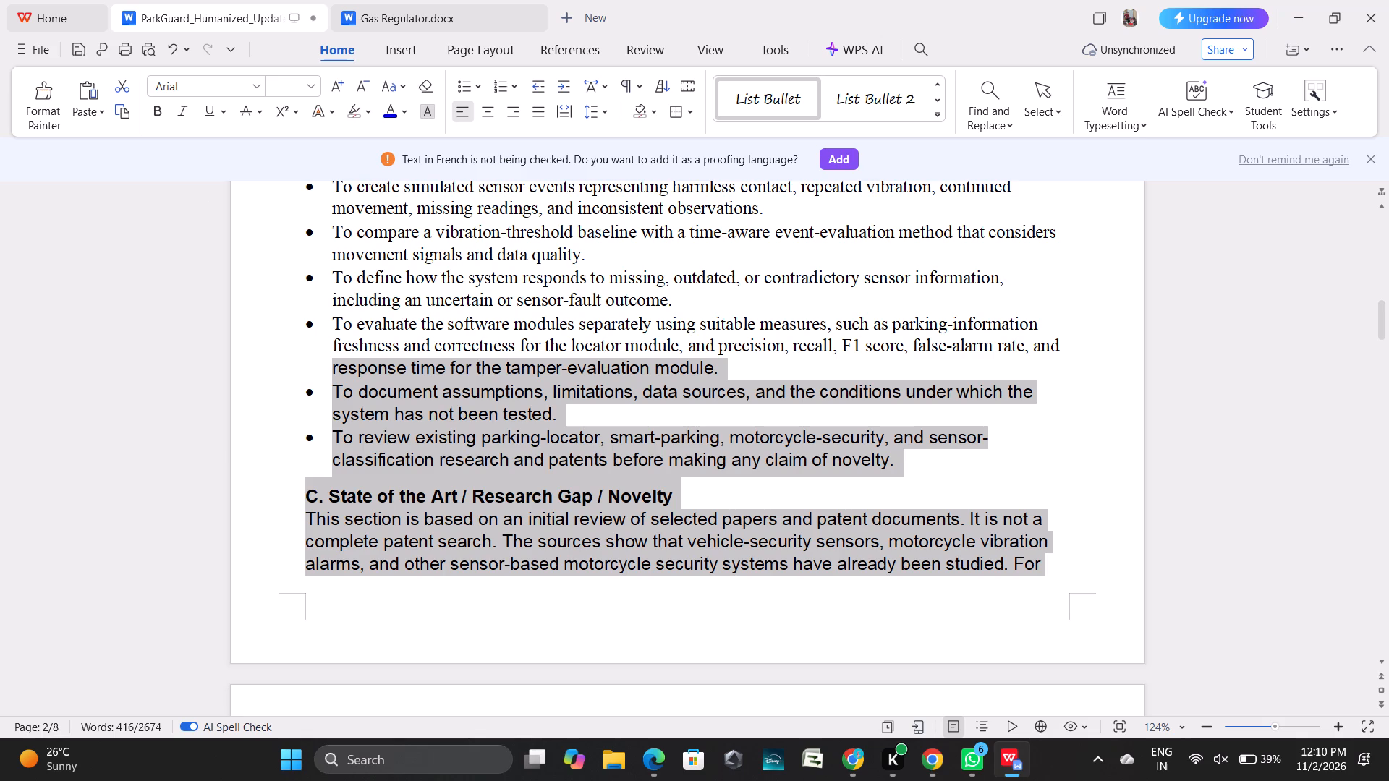
# Set all text from the "To evaluate the software modules" objective through the closing draft note to Times New Roman.
pyautogui.click(334, 280)
pyautogui.moveTo(334, 280); pyautogui.dragTo(365, 282)
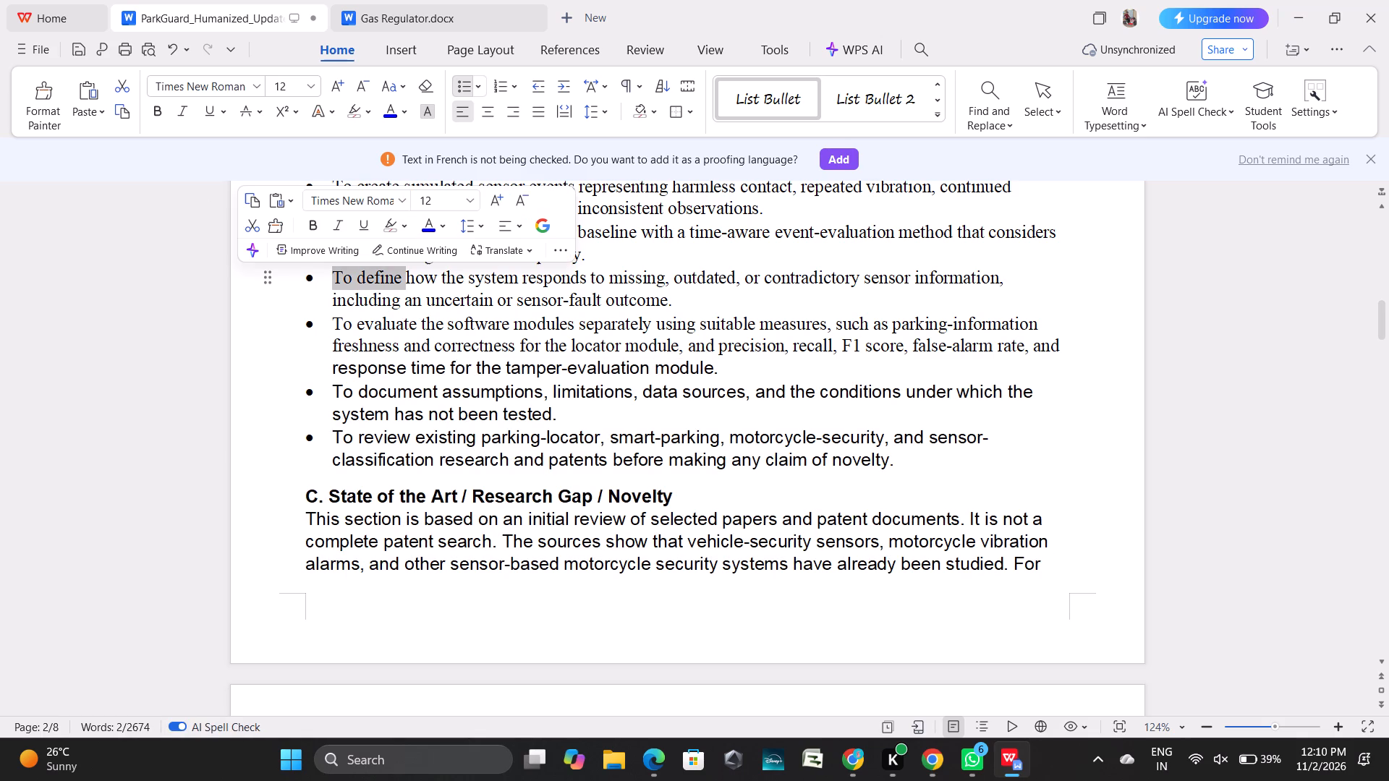
pyautogui.click(320, 359)
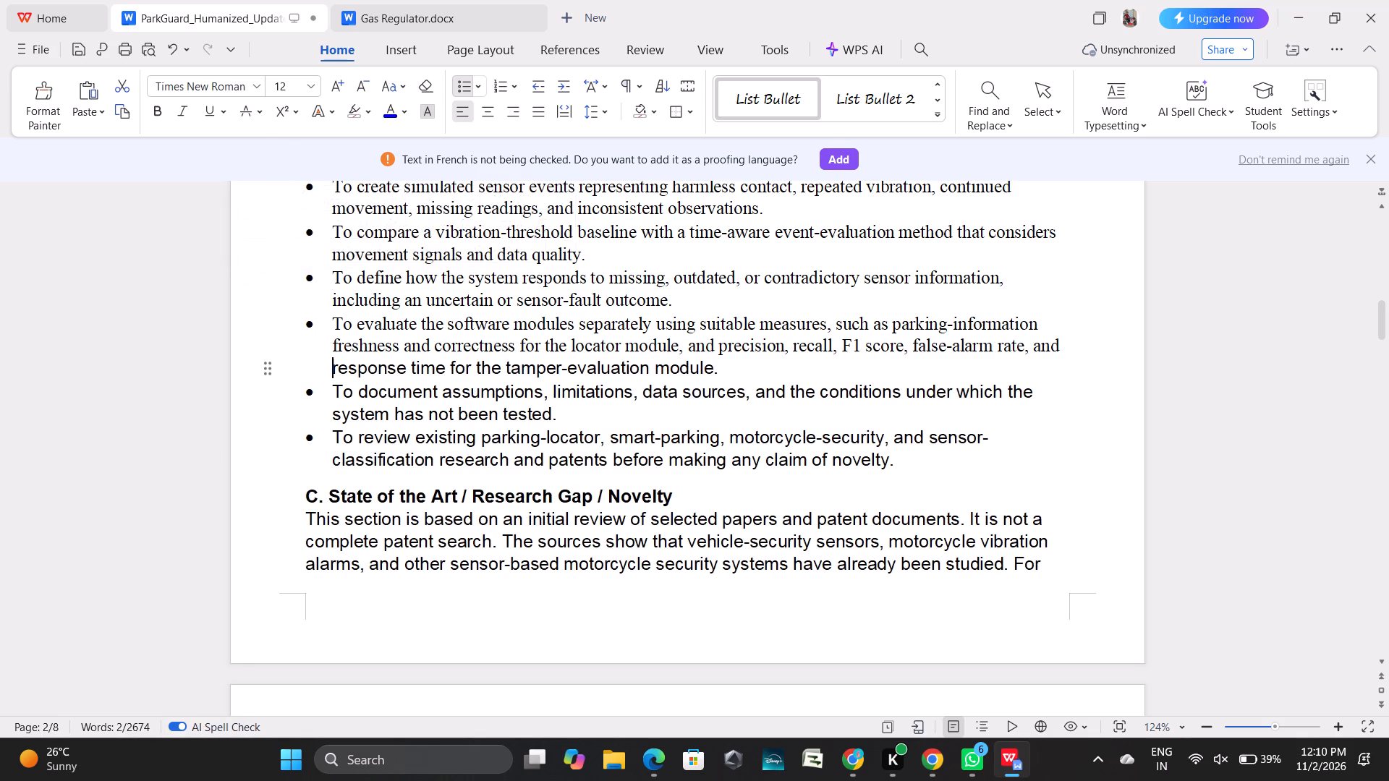
pyautogui.scroll(-2, 320, 359)
pyautogui.scroll(1, 327, 242)
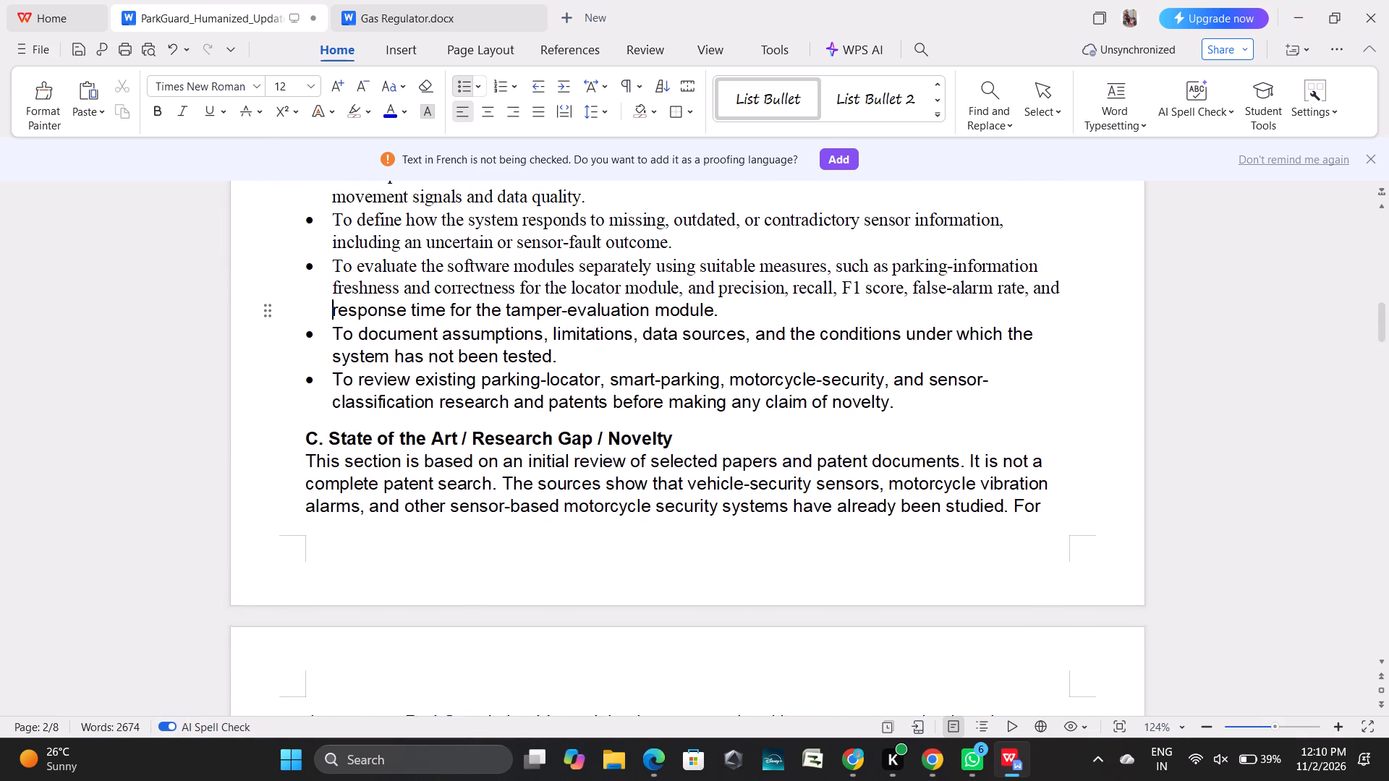
pyautogui.scroll(1, 327, 242)
pyautogui.moveTo(332, 291); pyautogui.dragTo(480, 514)
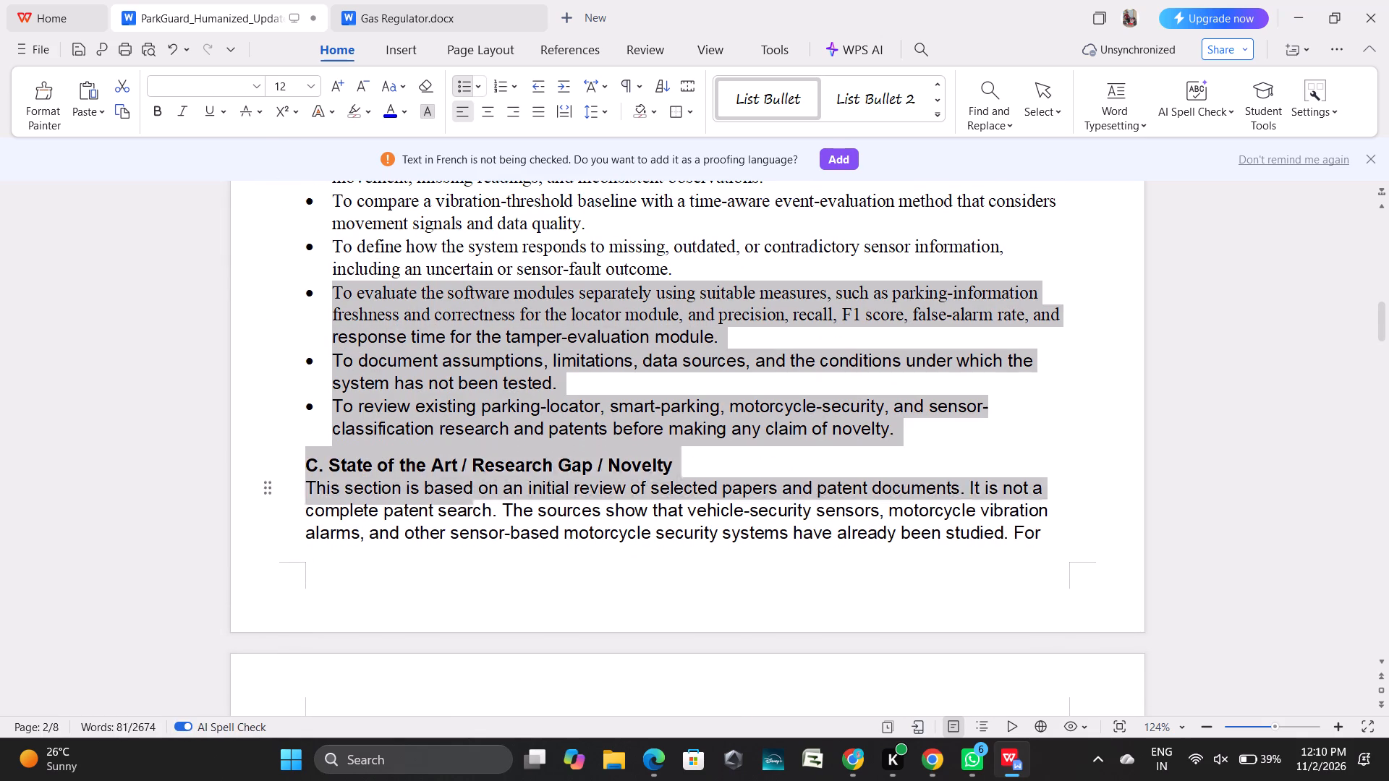
pyautogui.moveTo(480, 514); pyautogui.dragTo(529, 699)
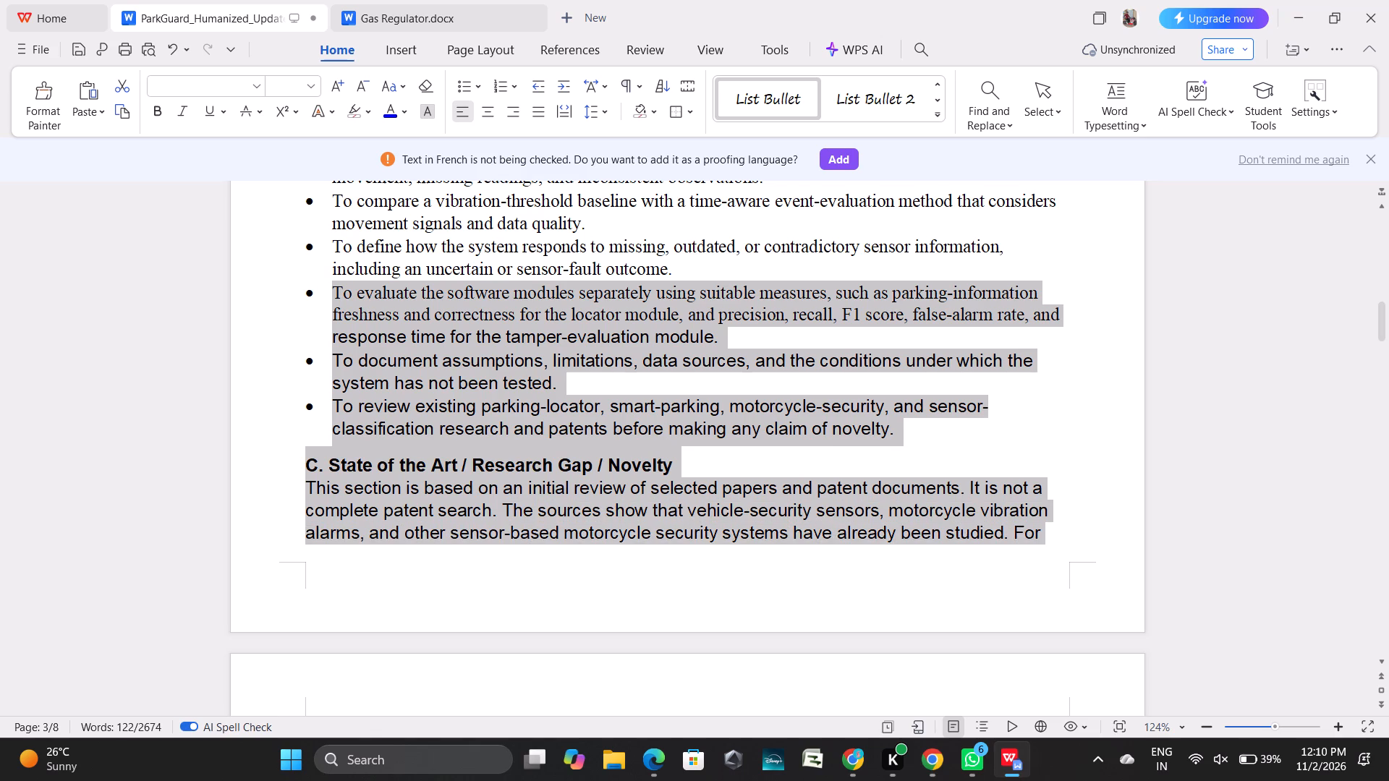
pyautogui.moveTo(529, 699); pyautogui.dragTo(540, 594)
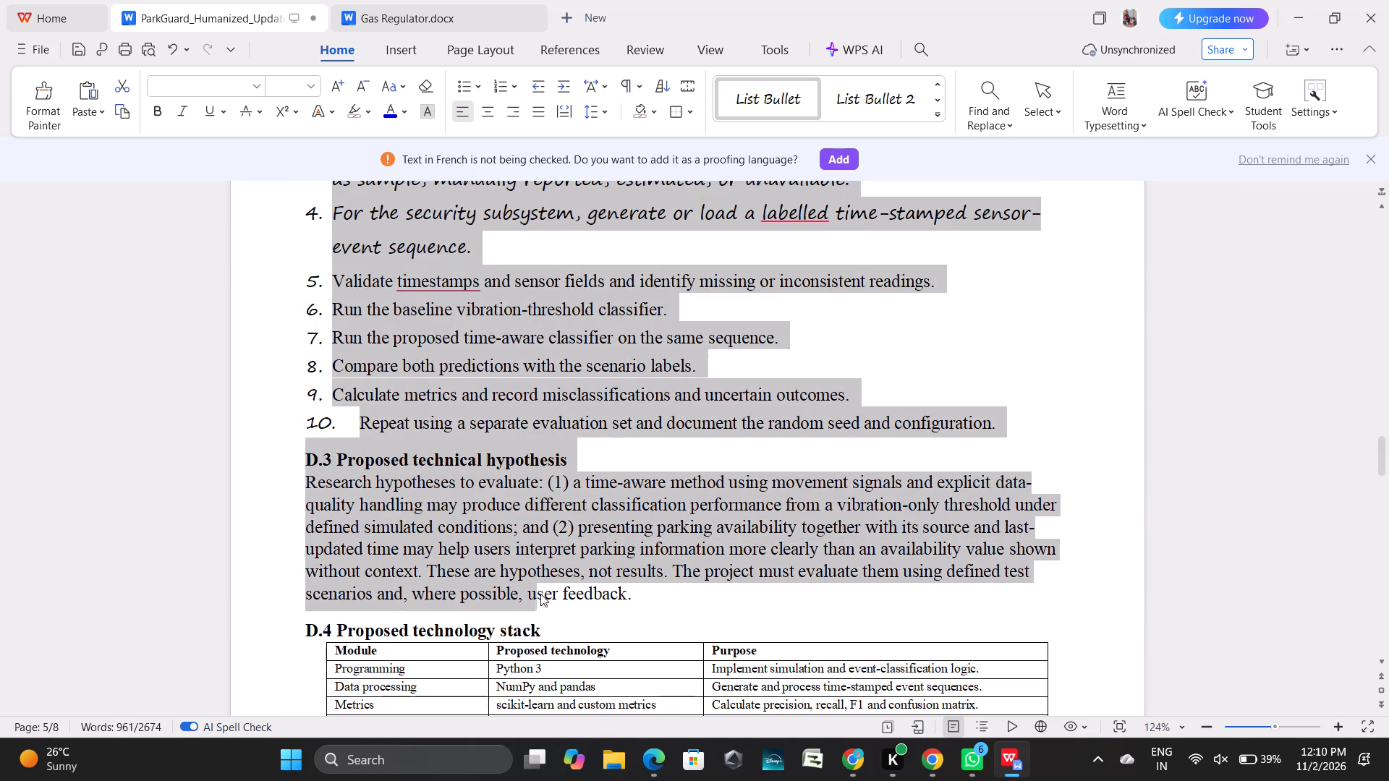
pyautogui.moveTo(540, 594); pyautogui.dragTo(579, 745)
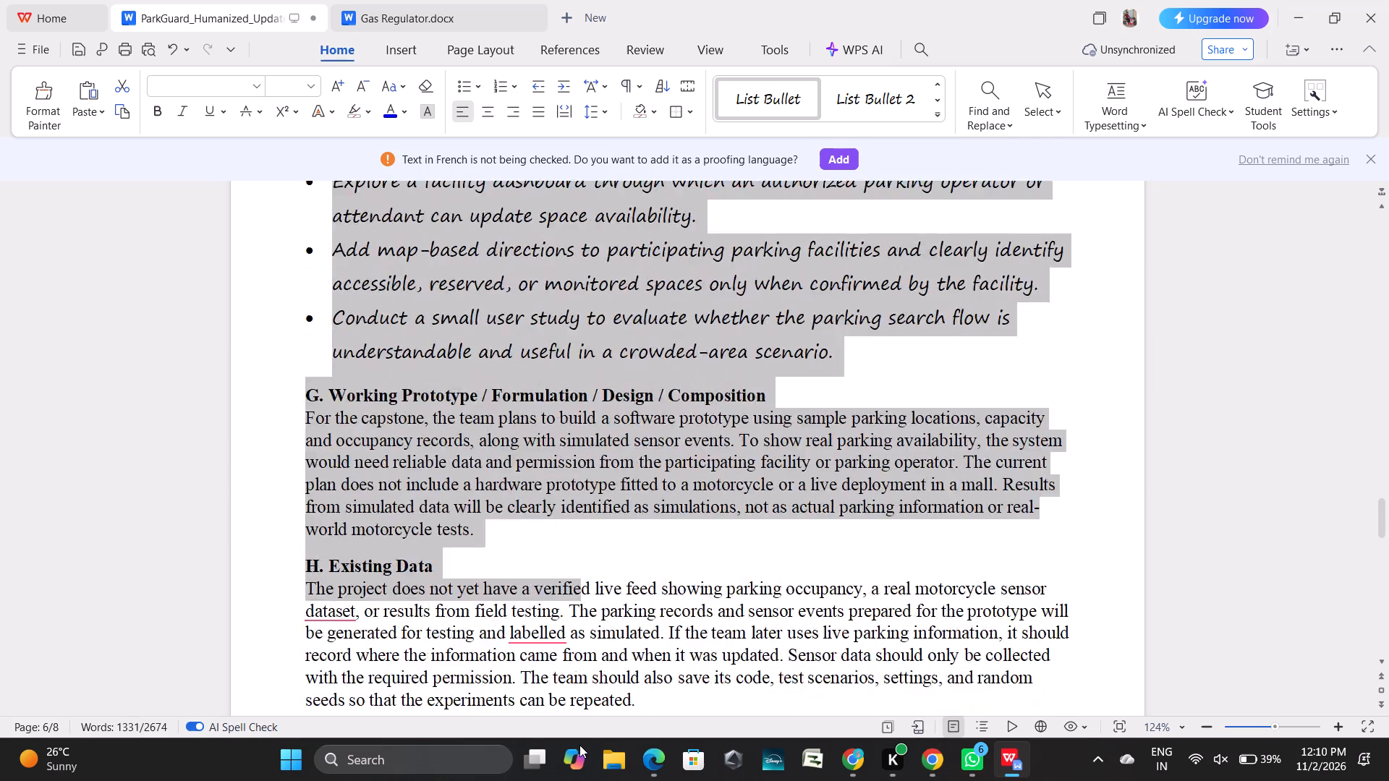
pyautogui.moveTo(579, 745); pyautogui.dragTo(593, 210)
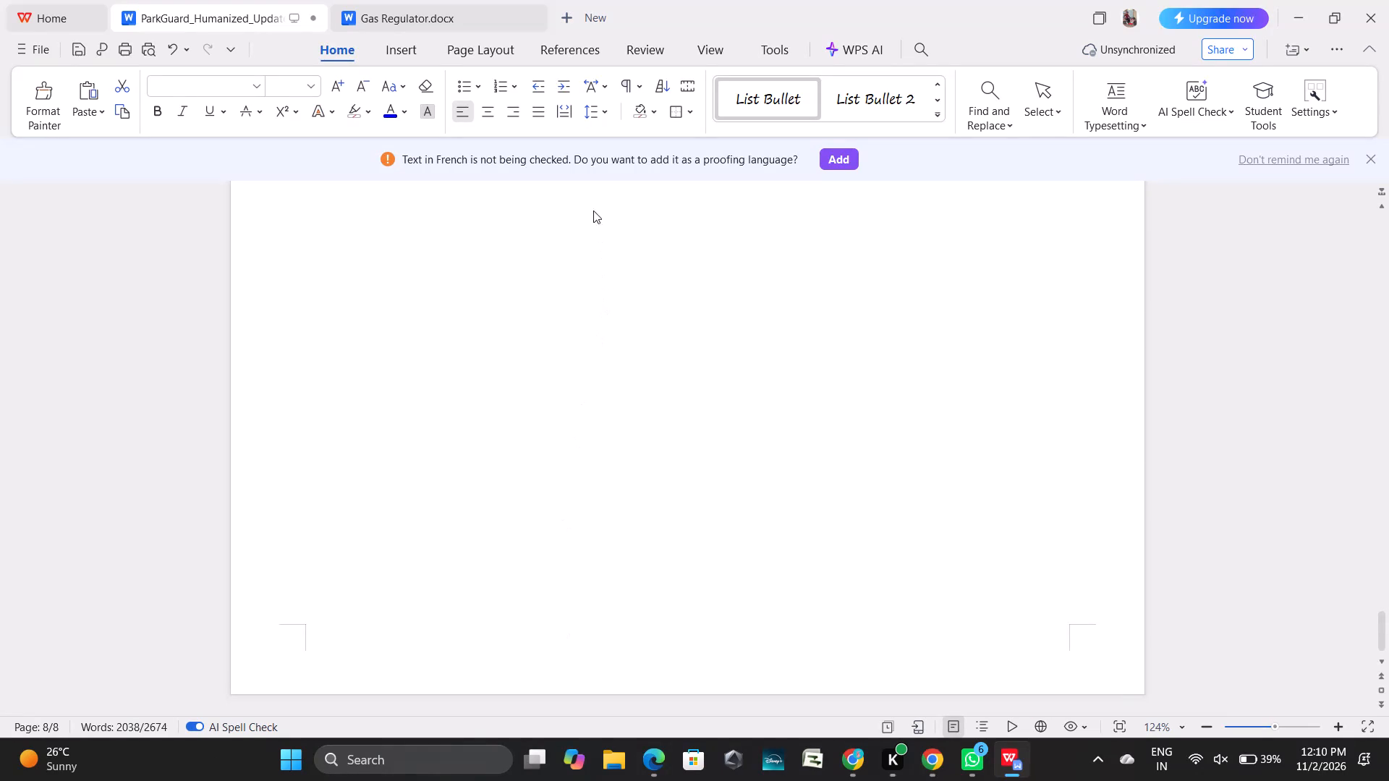
pyautogui.moveTo(593, 210); pyautogui.dragTo(580, 492)
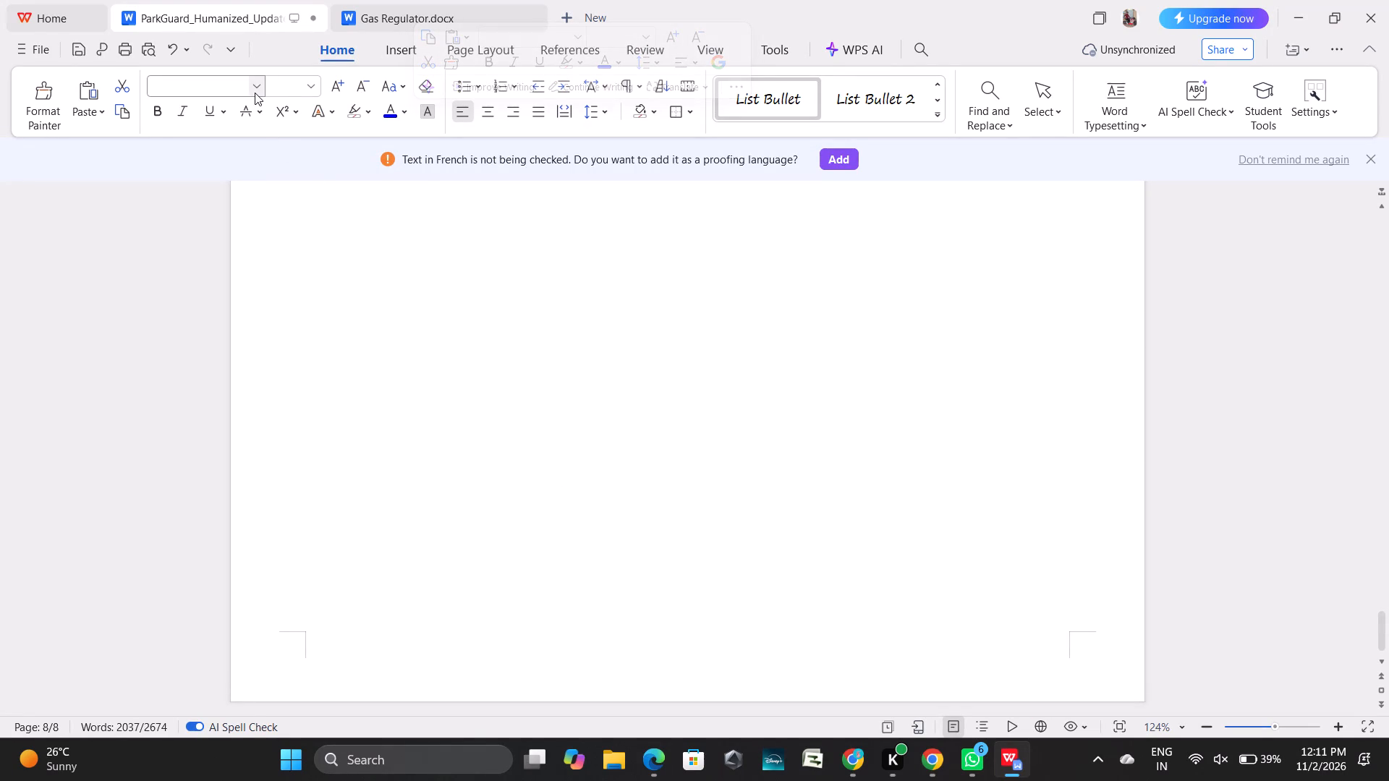
pyautogui.click(255, 93)
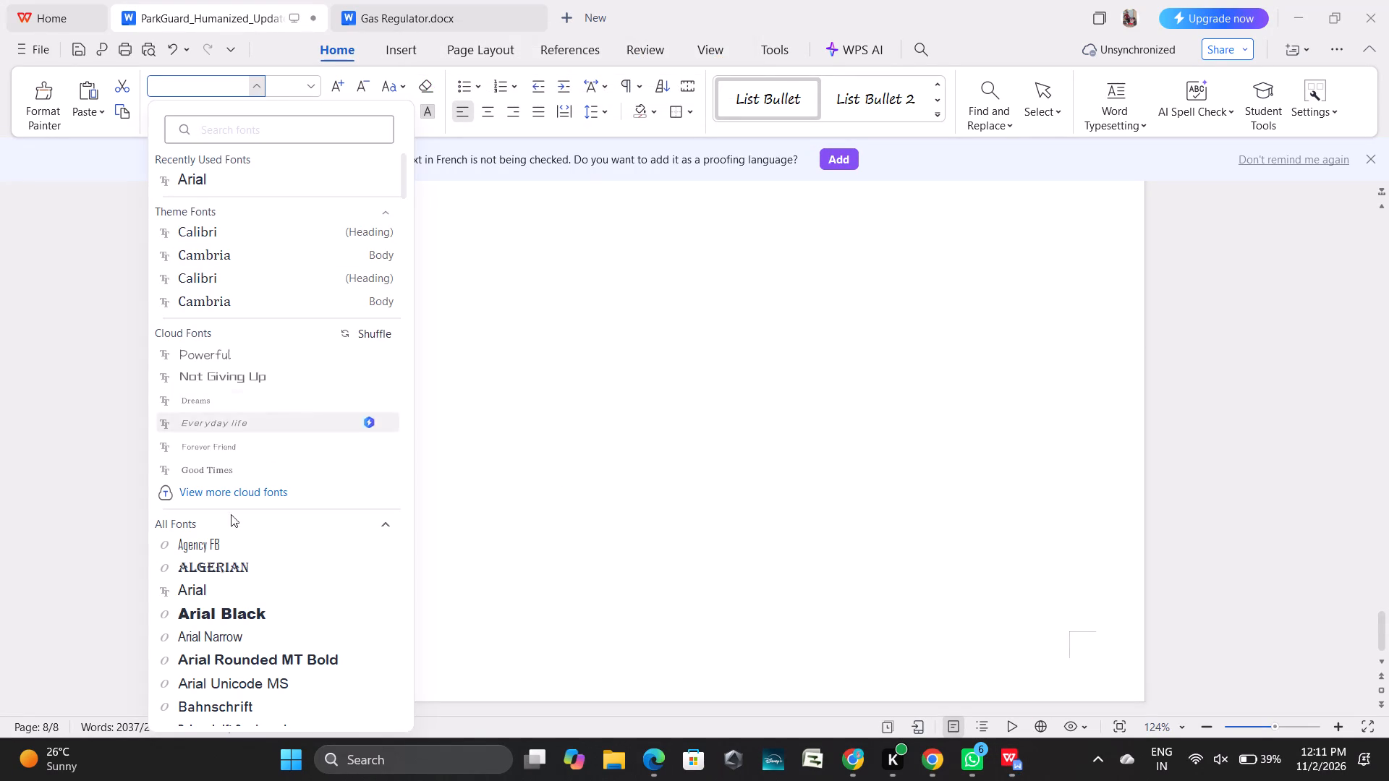
pyautogui.scroll(-7, 245, 667)
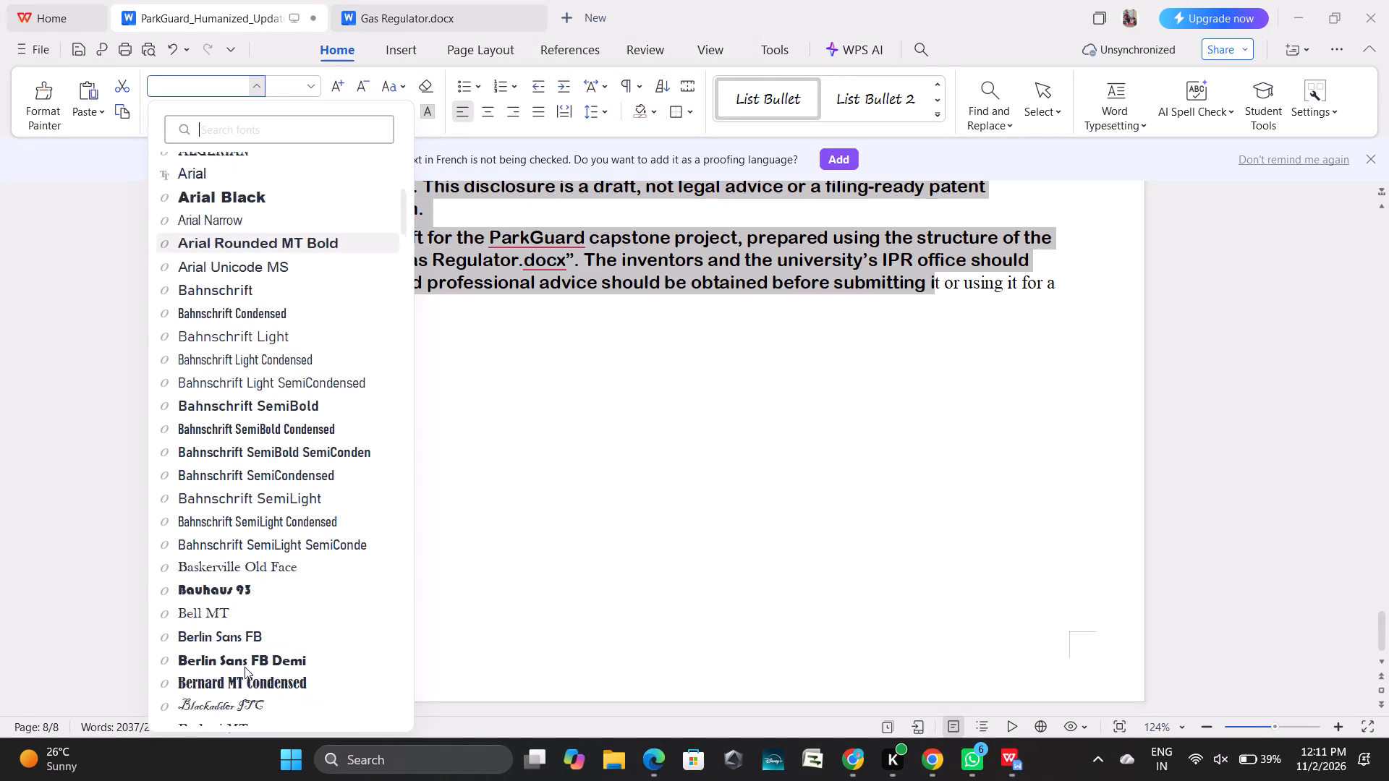
pyautogui.scroll(16, 245, 667)
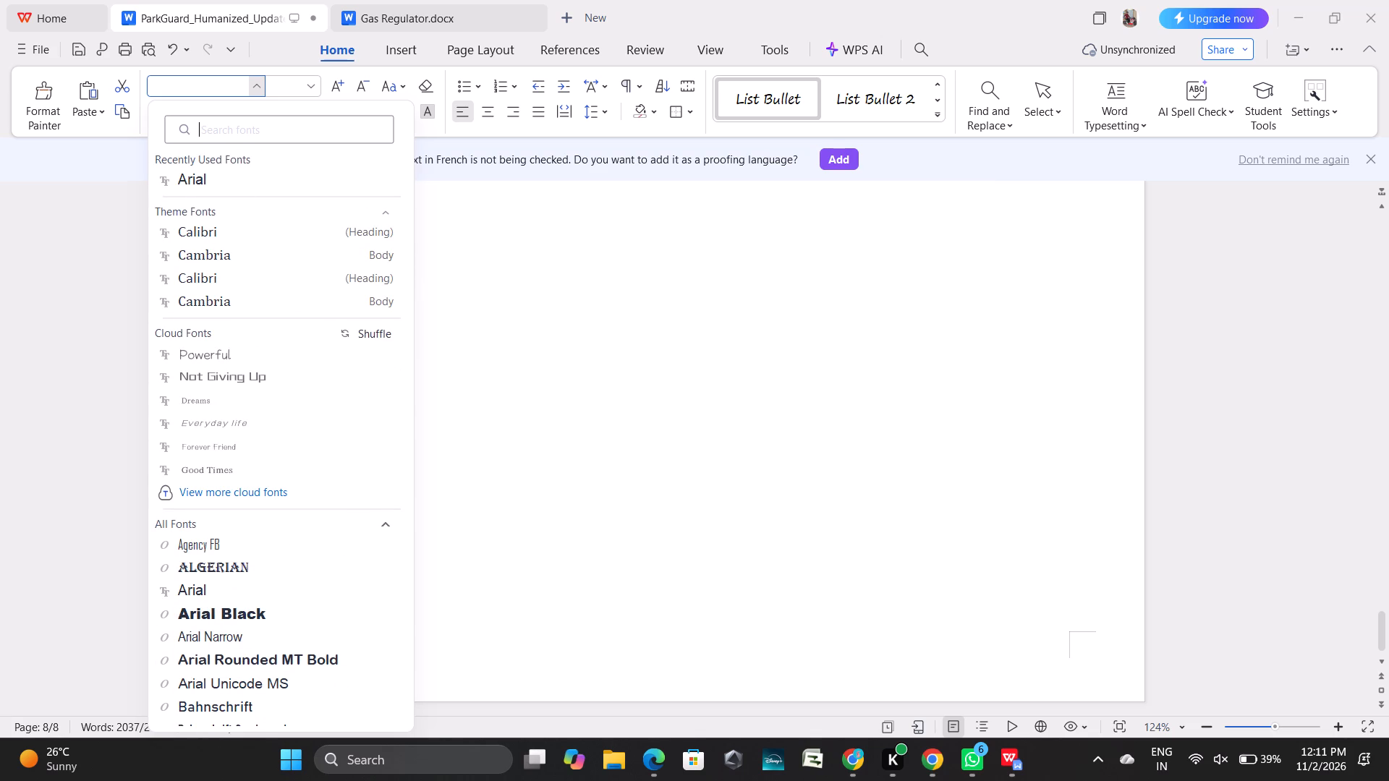
pyautogui.click(232, 117)
pyautogui.write('timess')
pyautogui.press('BackSpace')
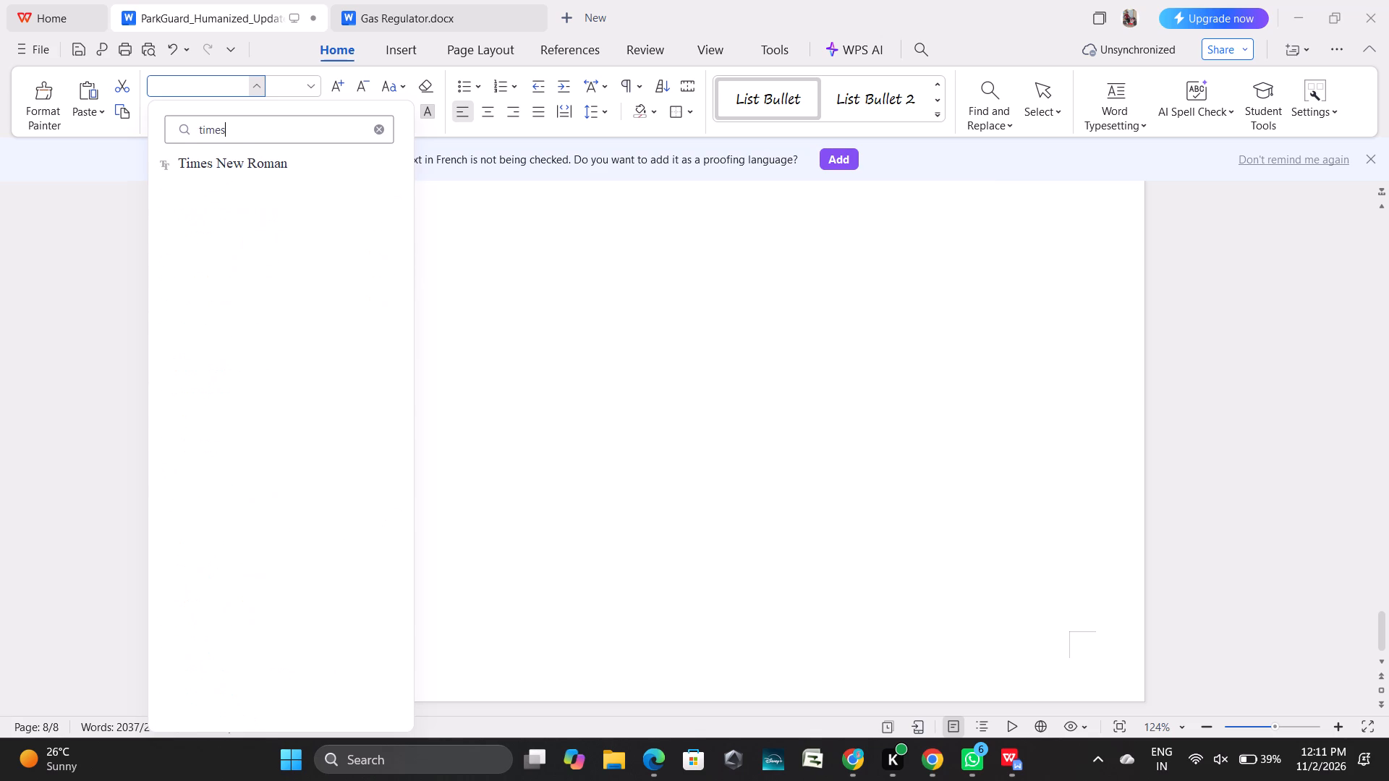
pyautogui.click(237, 166)
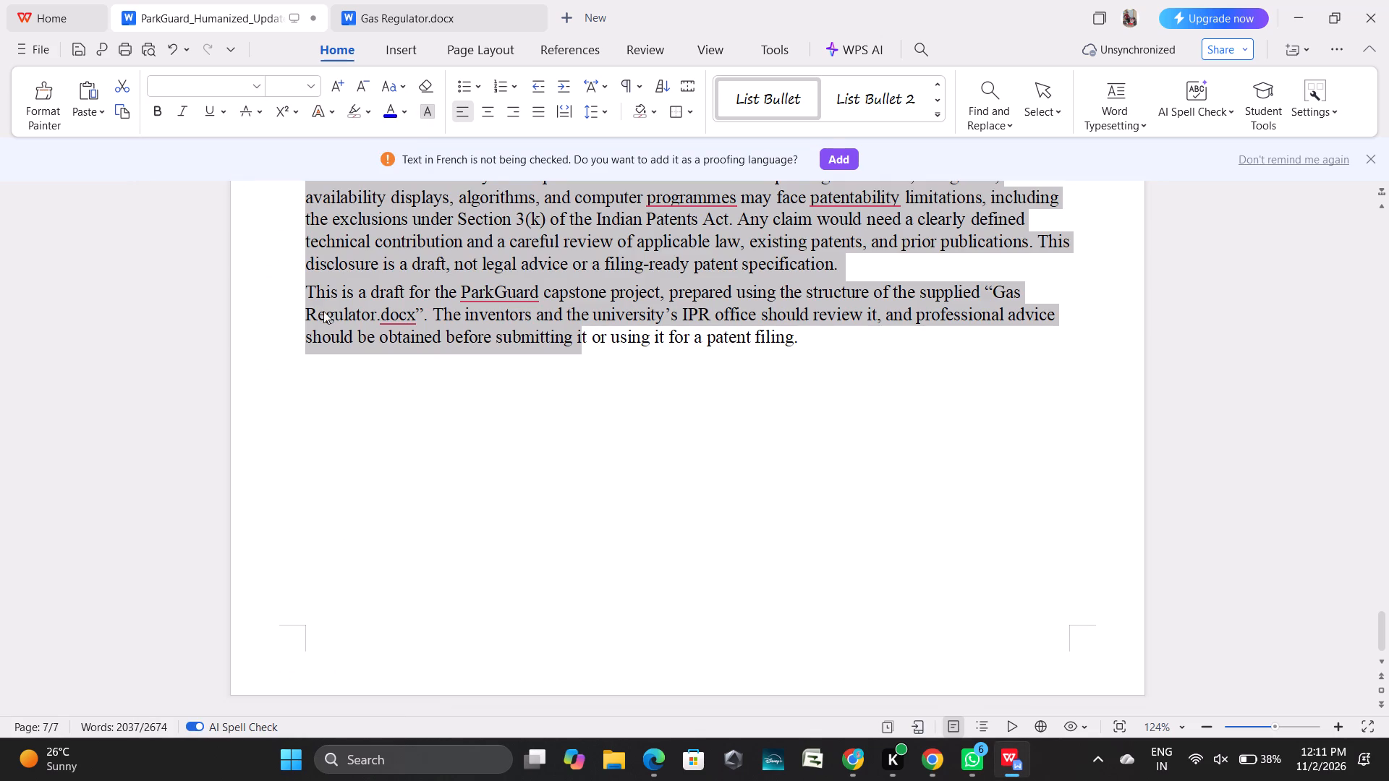
pyautogui.click(420, 380)
# Look back through the form from the Use and Disclosure table to the prior-art table to check the fonts and text sizes.
pyautogui.scroll(14, 420, 380)
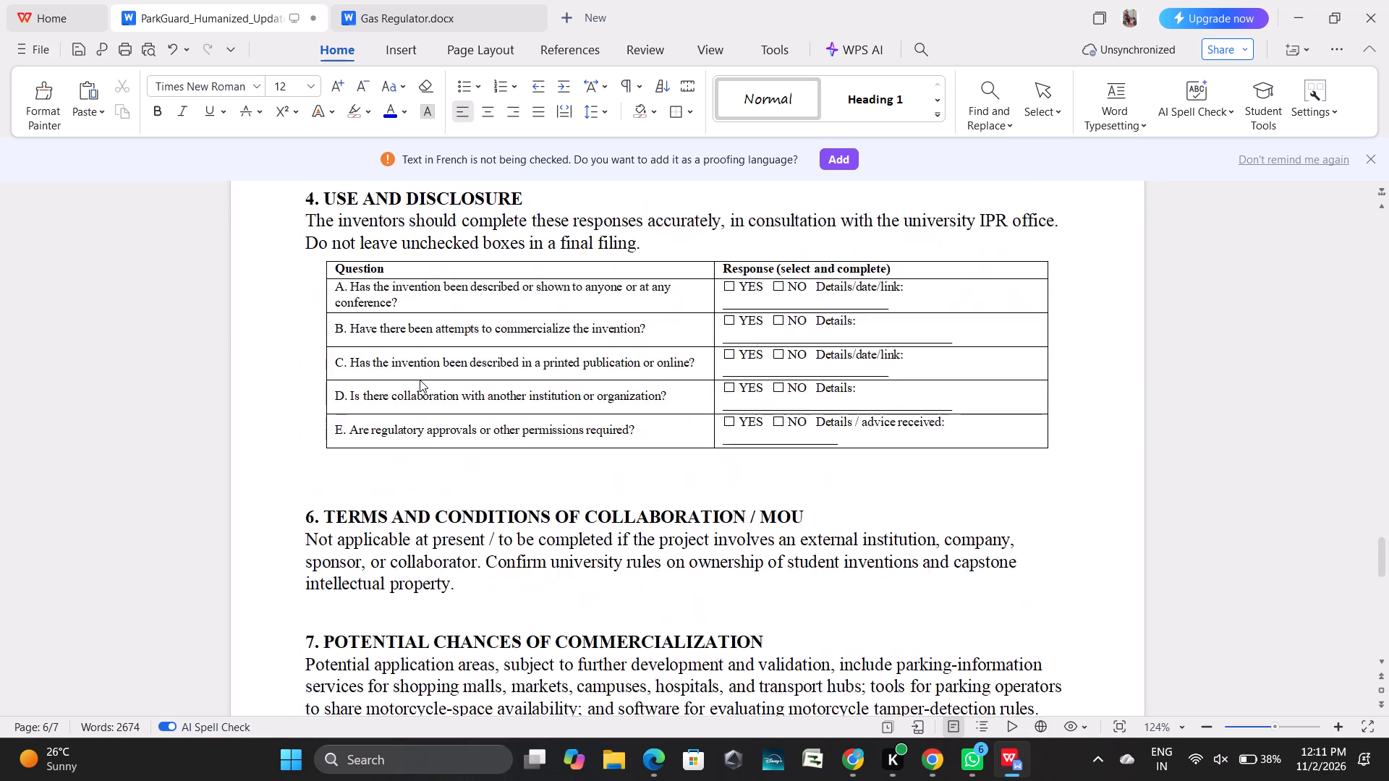
pyautogui.scroll(-8, 420, 380)
pyautogui.scroll(2, 420, 380)
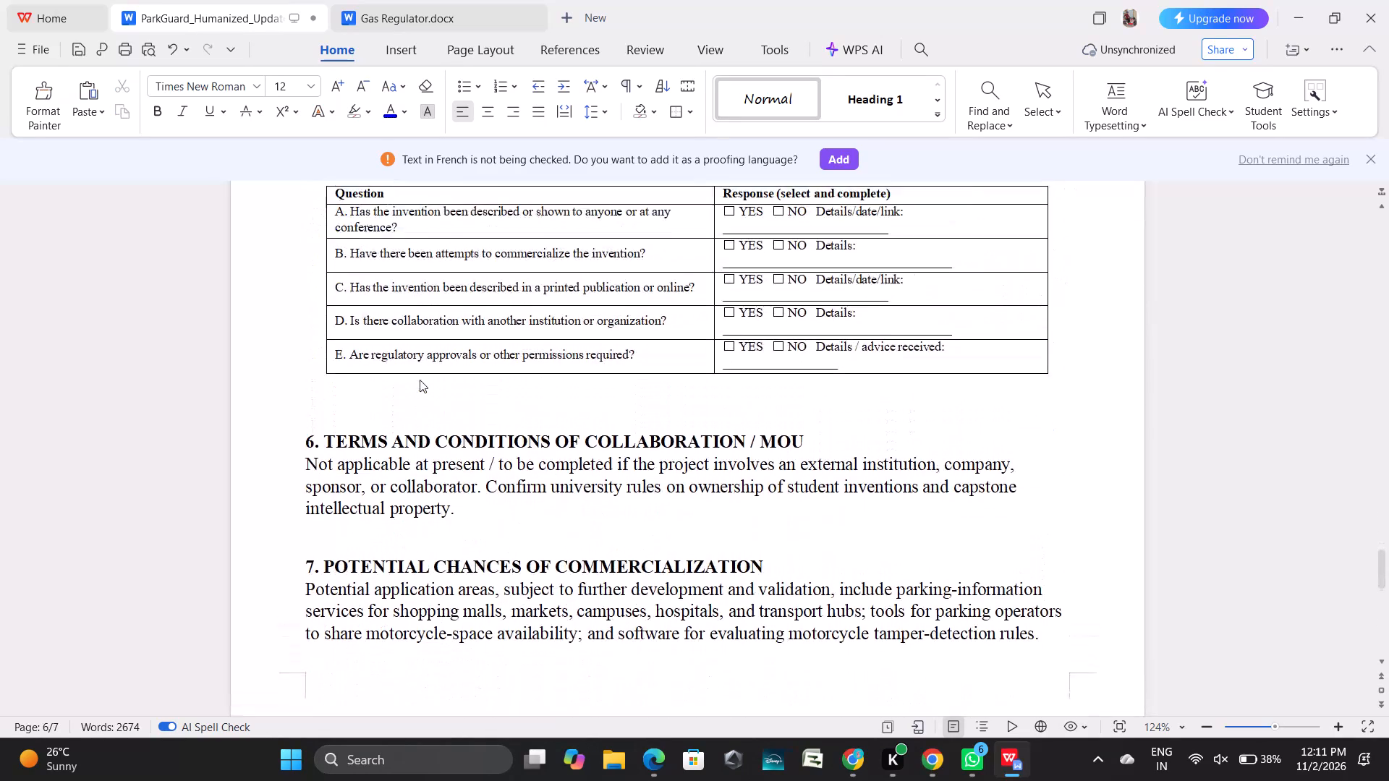
pyautogui.scroll(2, 420, 380)
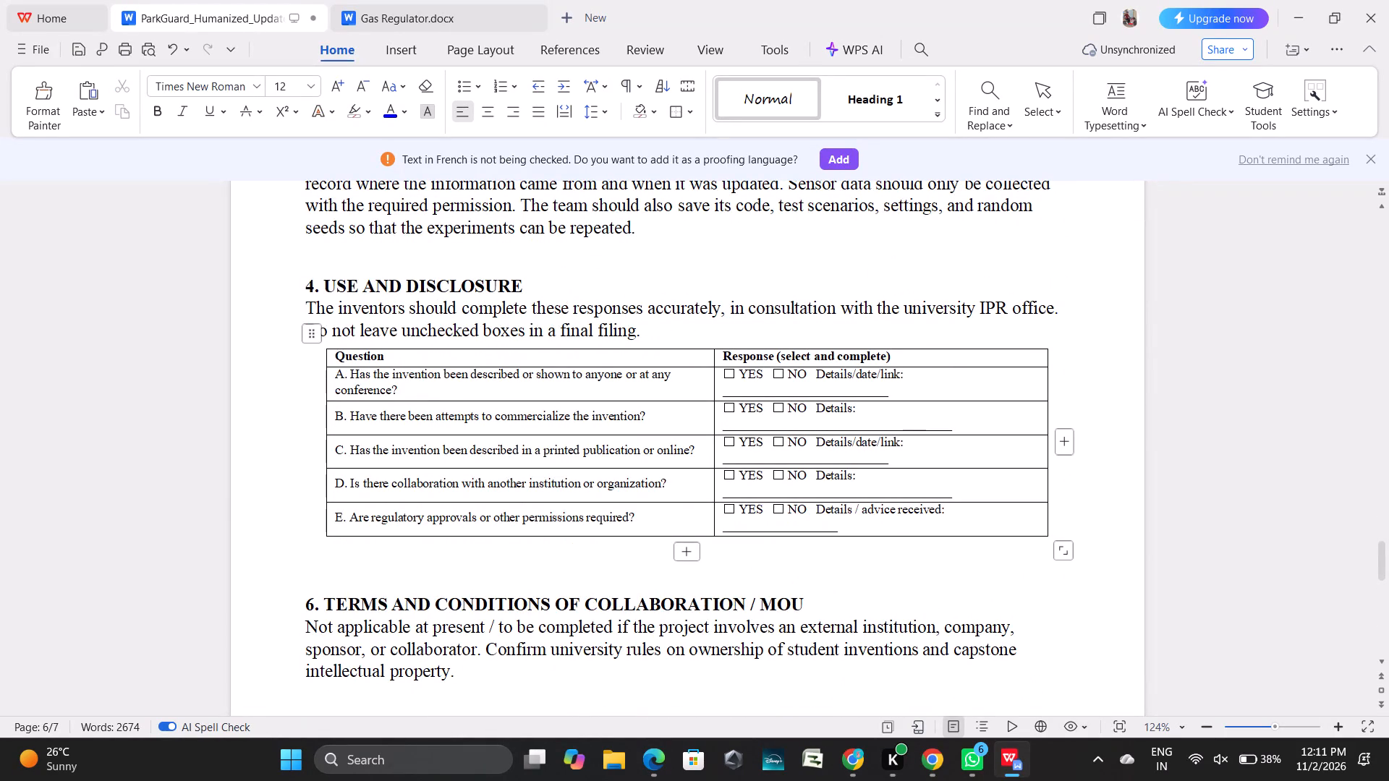
pyautogui.click(742, 387)
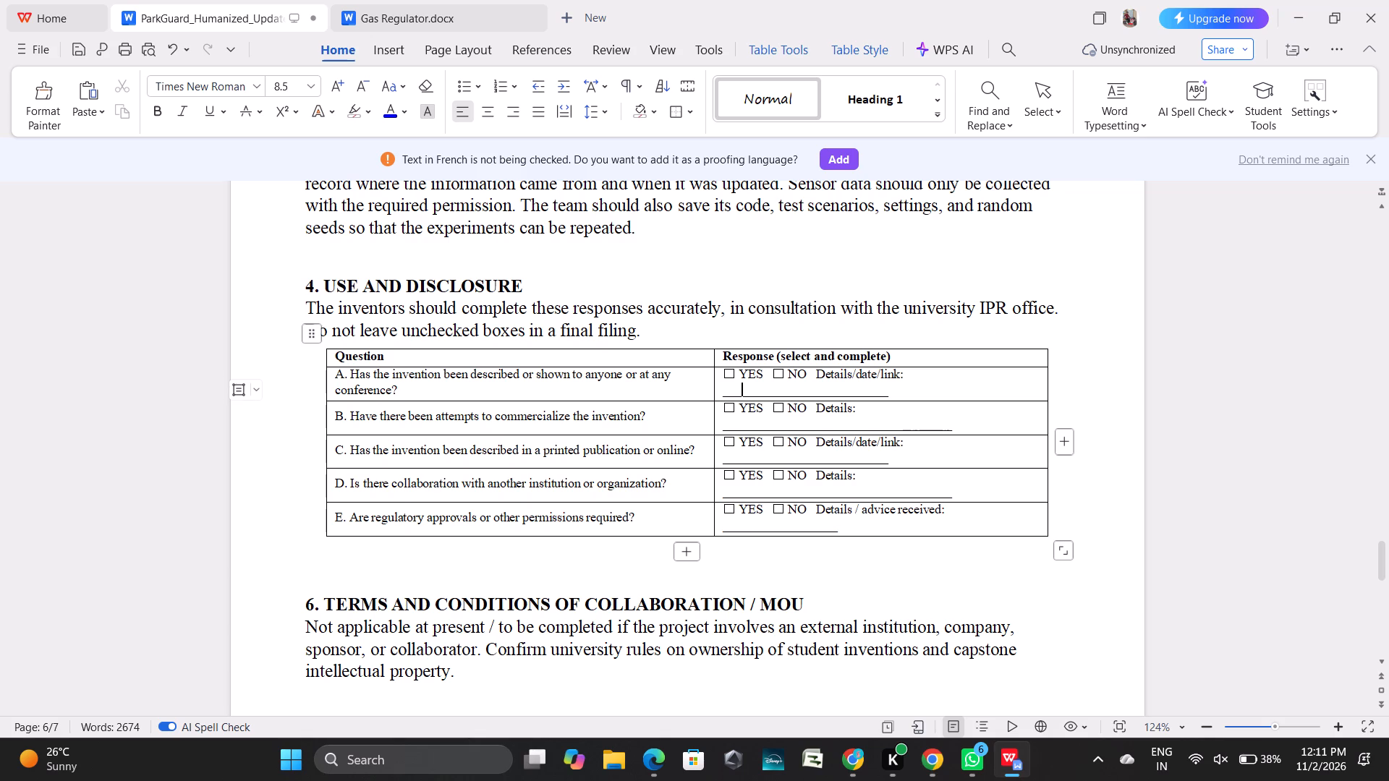
pyautogui.scroll(11, 742, 387)
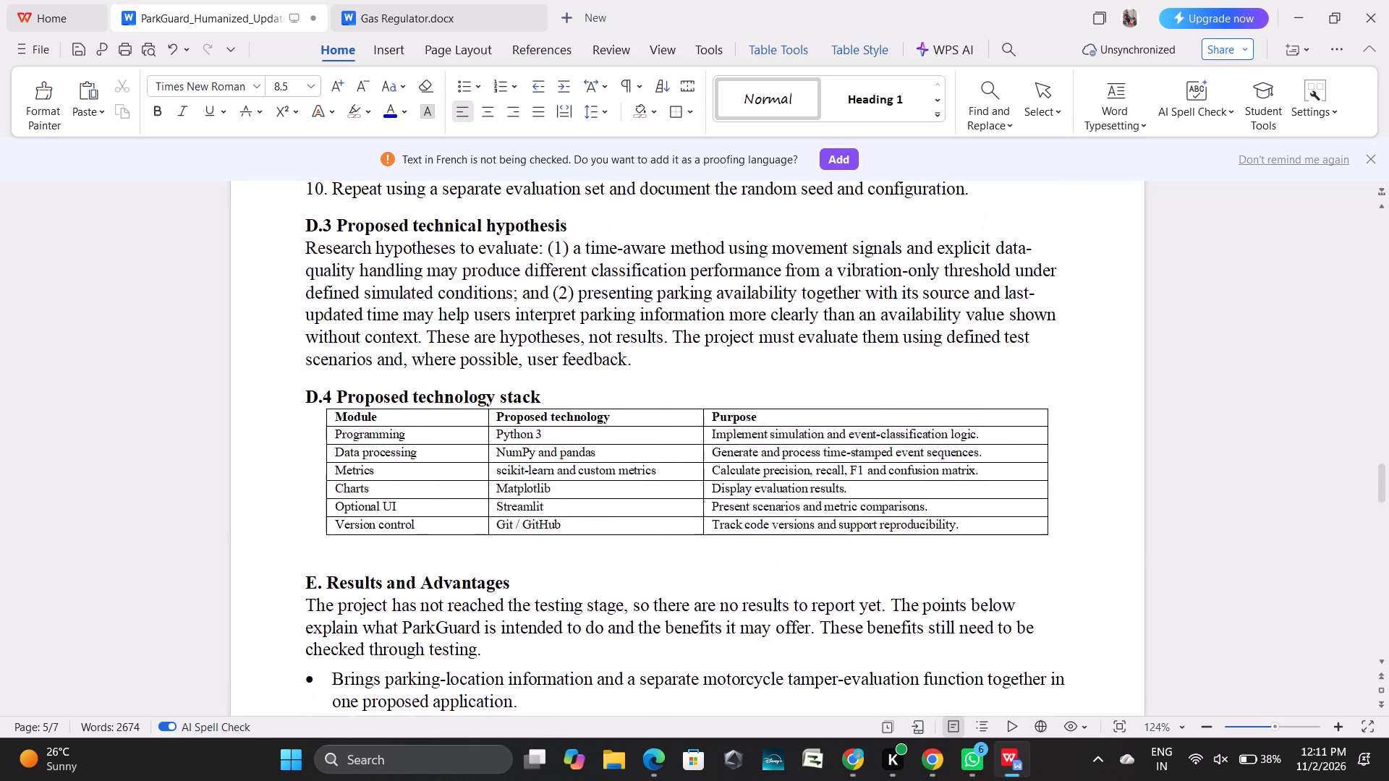
pyautogui.scroll(7, 742, 387)
pyautogui.hscroll(1, 742, 387)
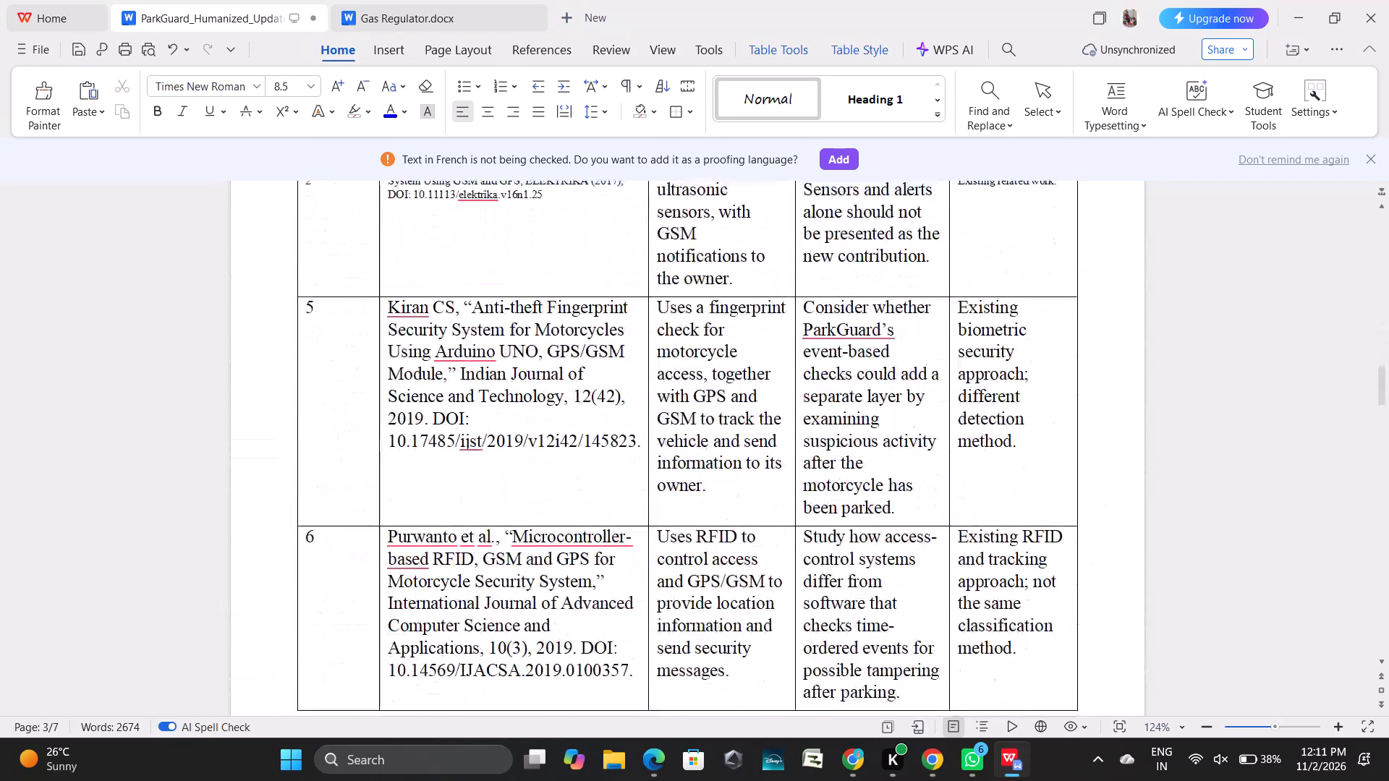
pyautogui.scroll(4, 742, 387)
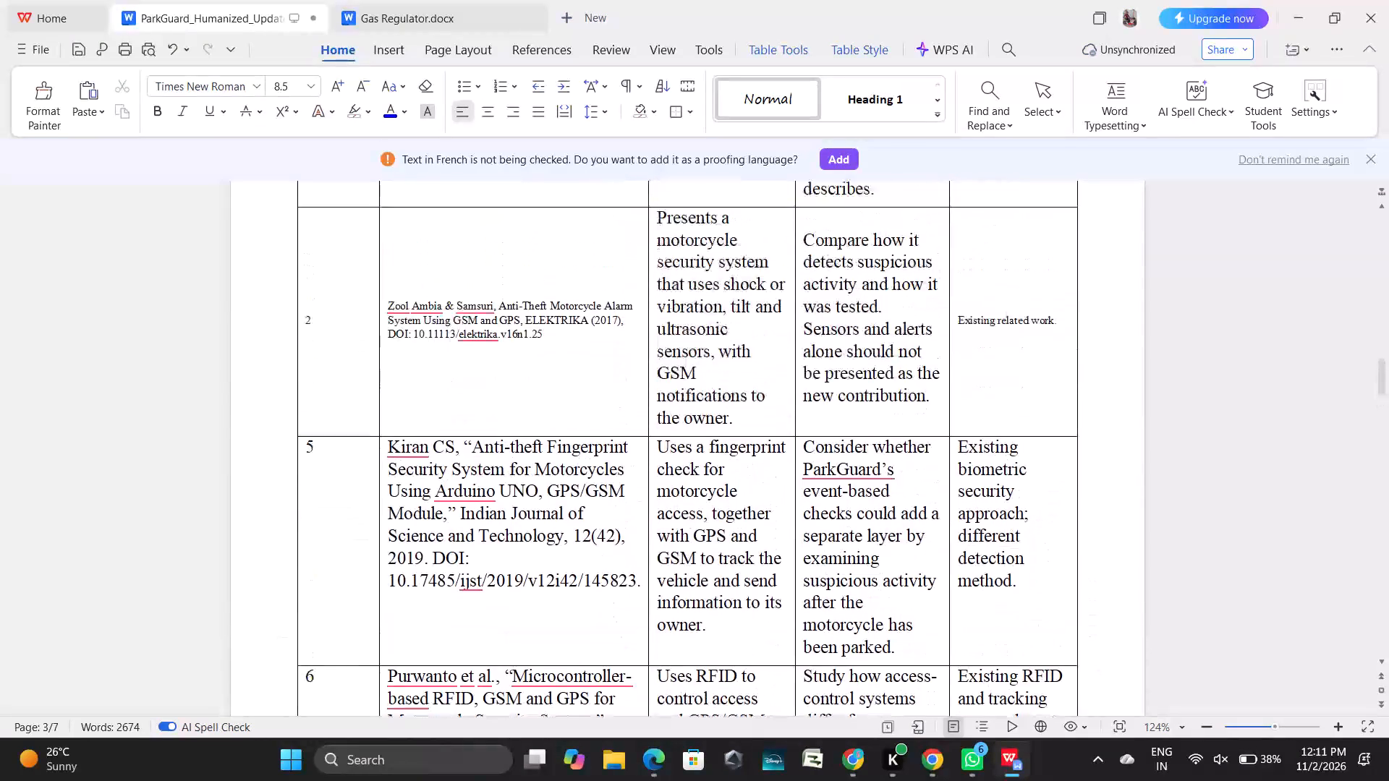
pyautogui.scroll(2, 742, 387)
# Set the source text in row 2 of the prior-art table to font size 10.
pyautogui.scroll(-2, 625, 431)
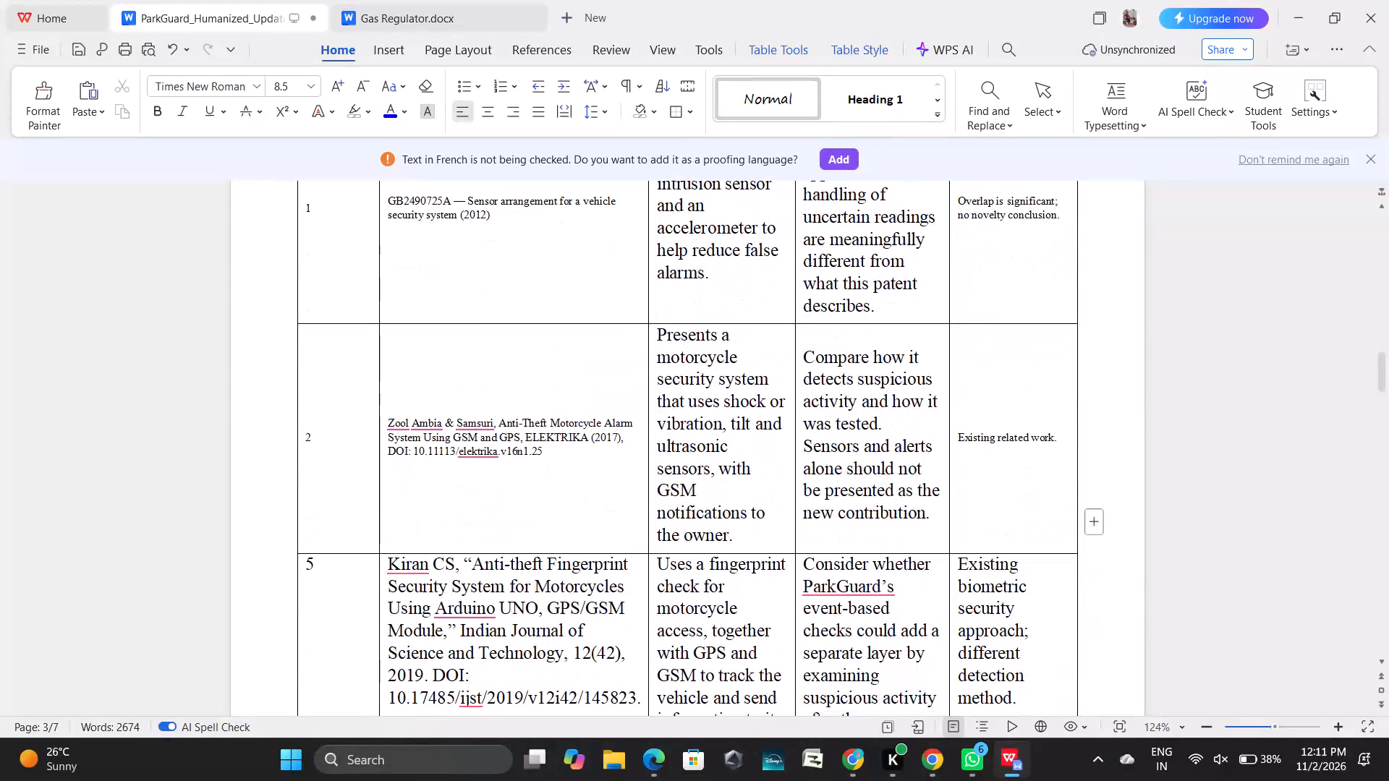
pyautogui.moveTo(388, 417); pyautogui.dragTo(561, 446)
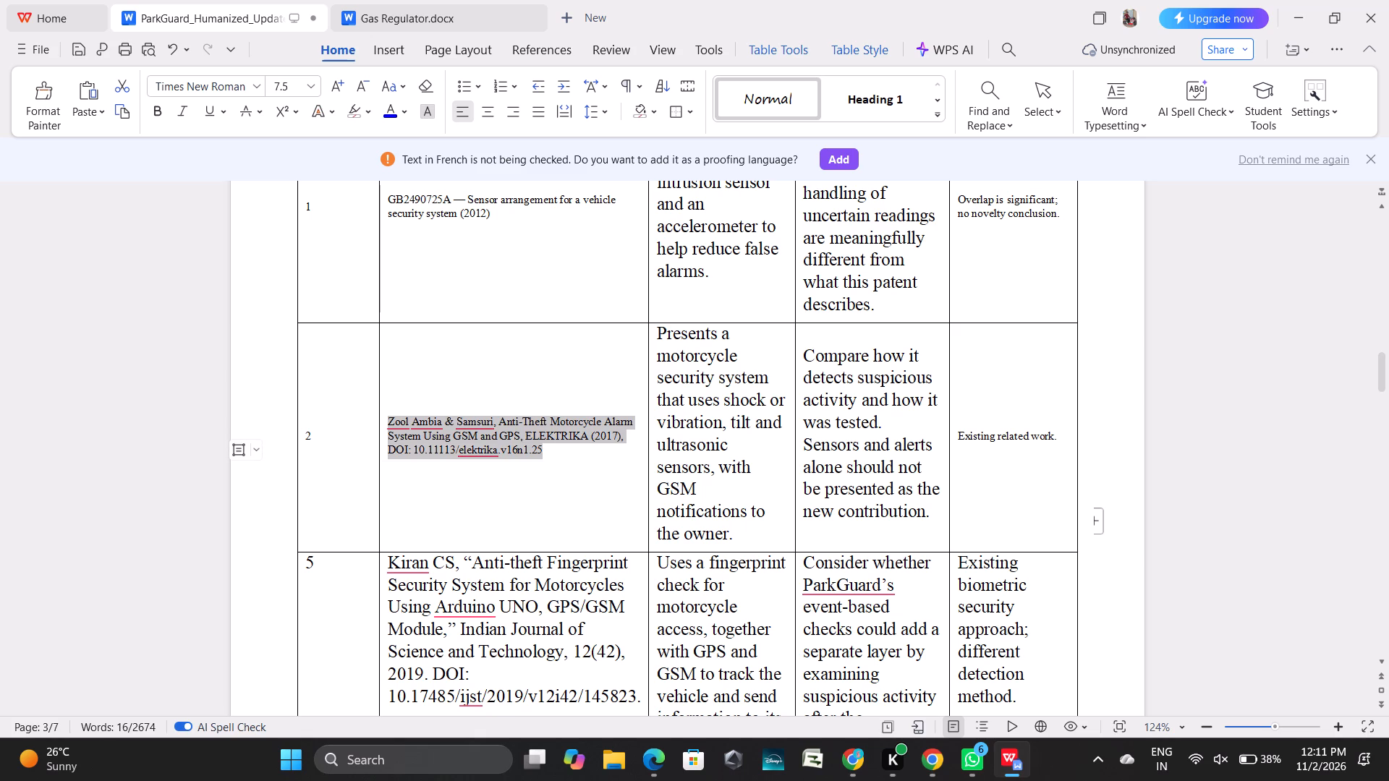
pyautogui.click(602, 471)
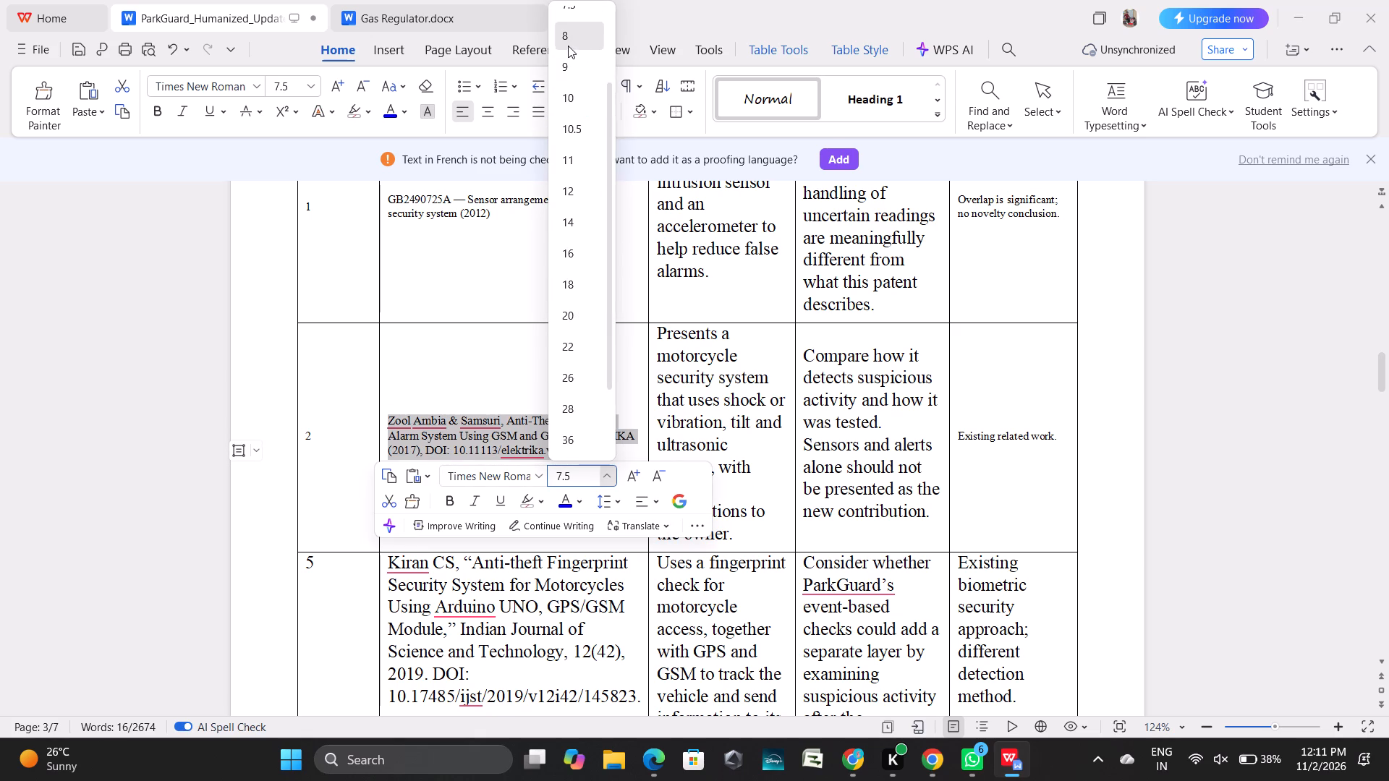
pyautogui.click(574, 92)
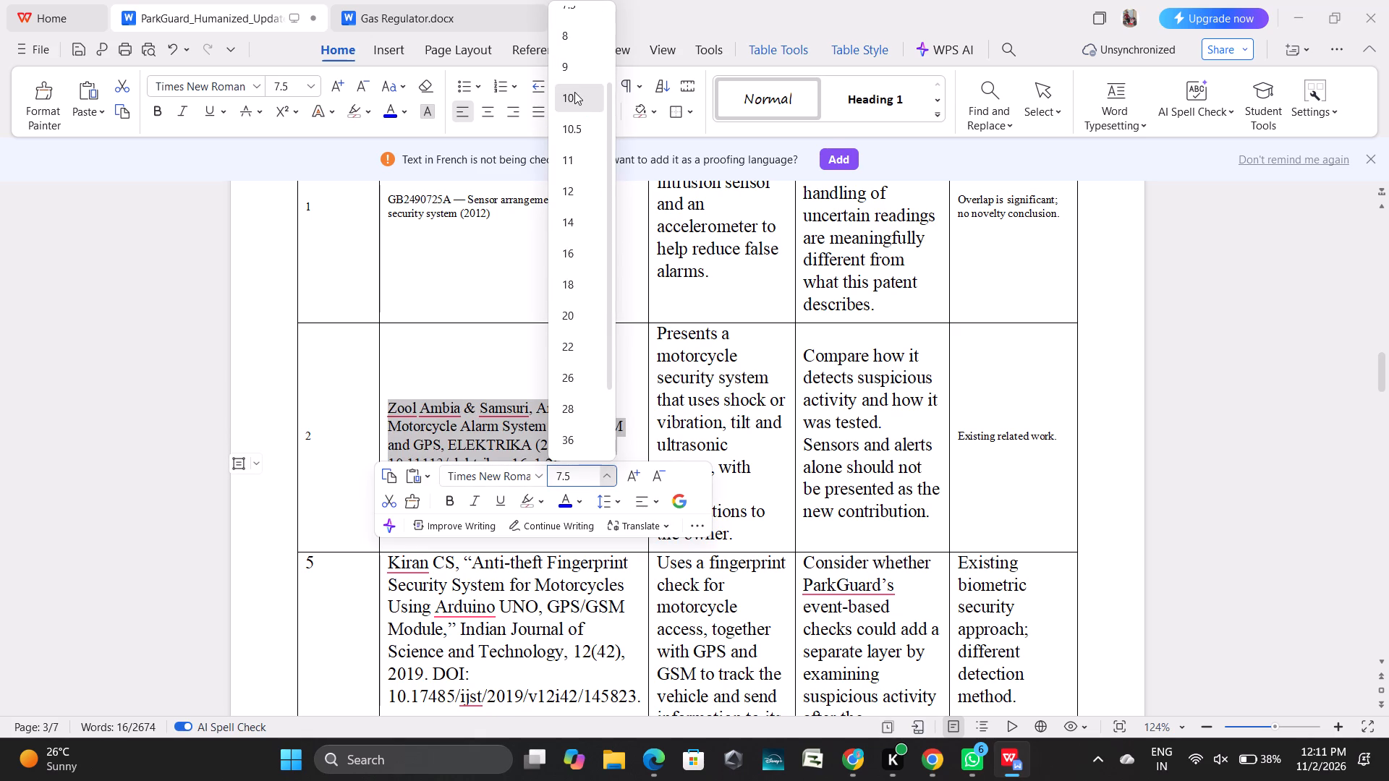
pyautogui.click(541, 316)
# Set the fingerprint security source text in row 5 of the prior-art table to font size 10.
pyautogui.scroll(-2, 541, 316)
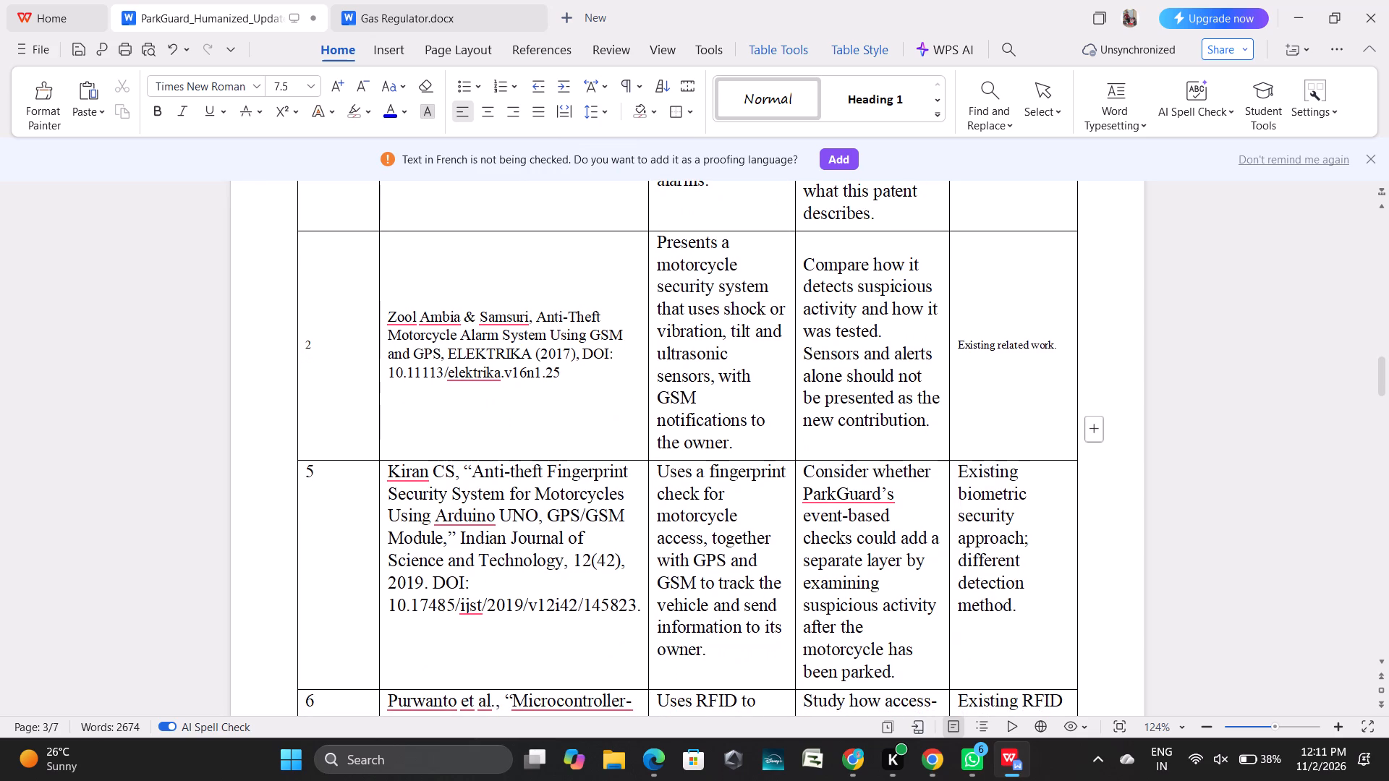
pyautogui.click(383, 477)
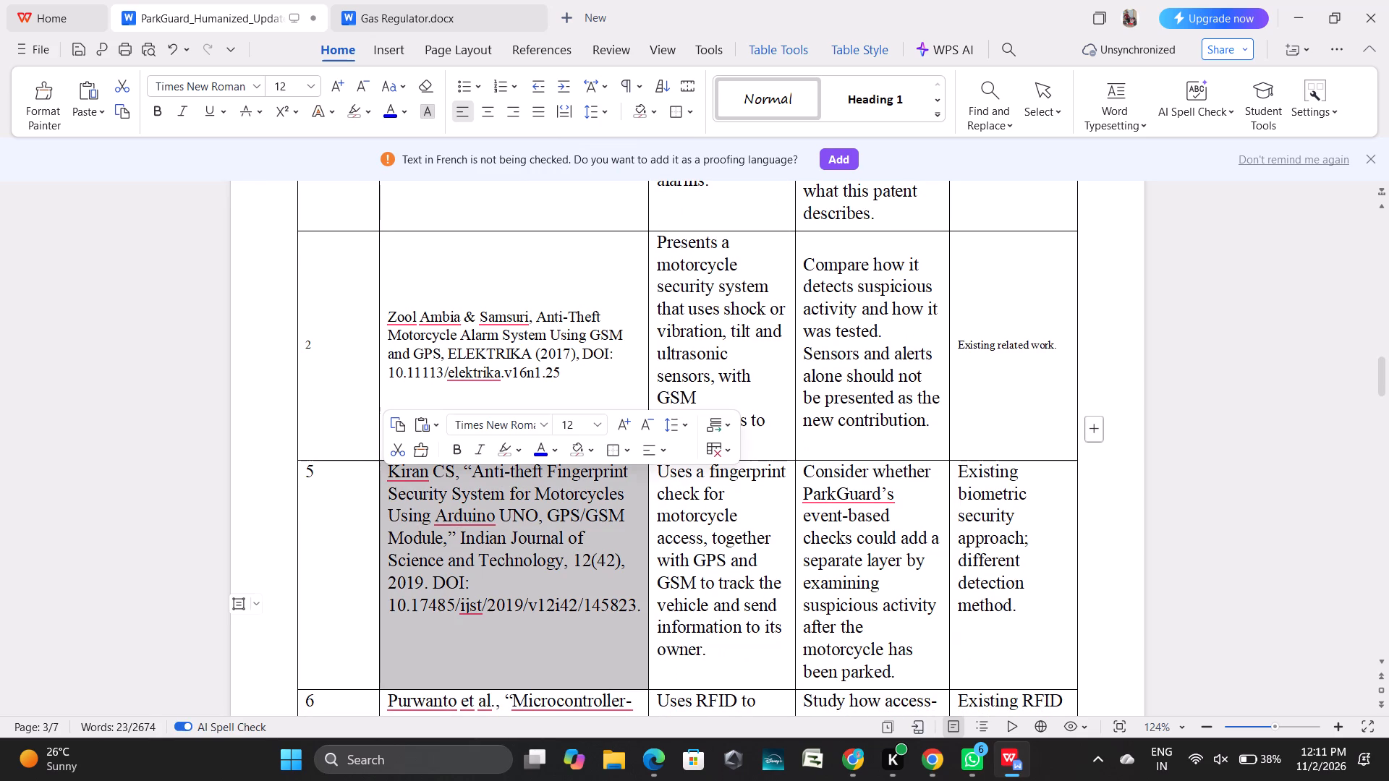
pyautogui.click(387, 472)
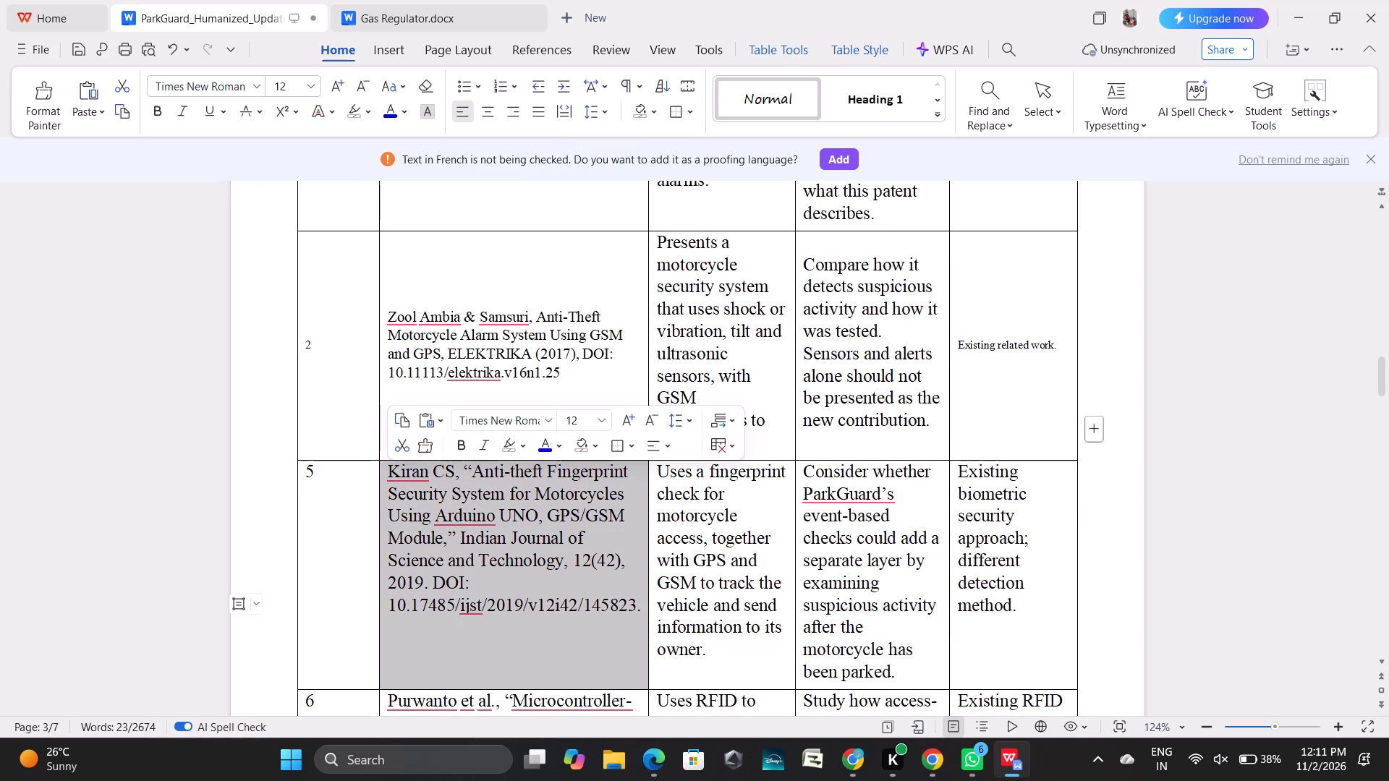
pyautogui.click(598, 417)
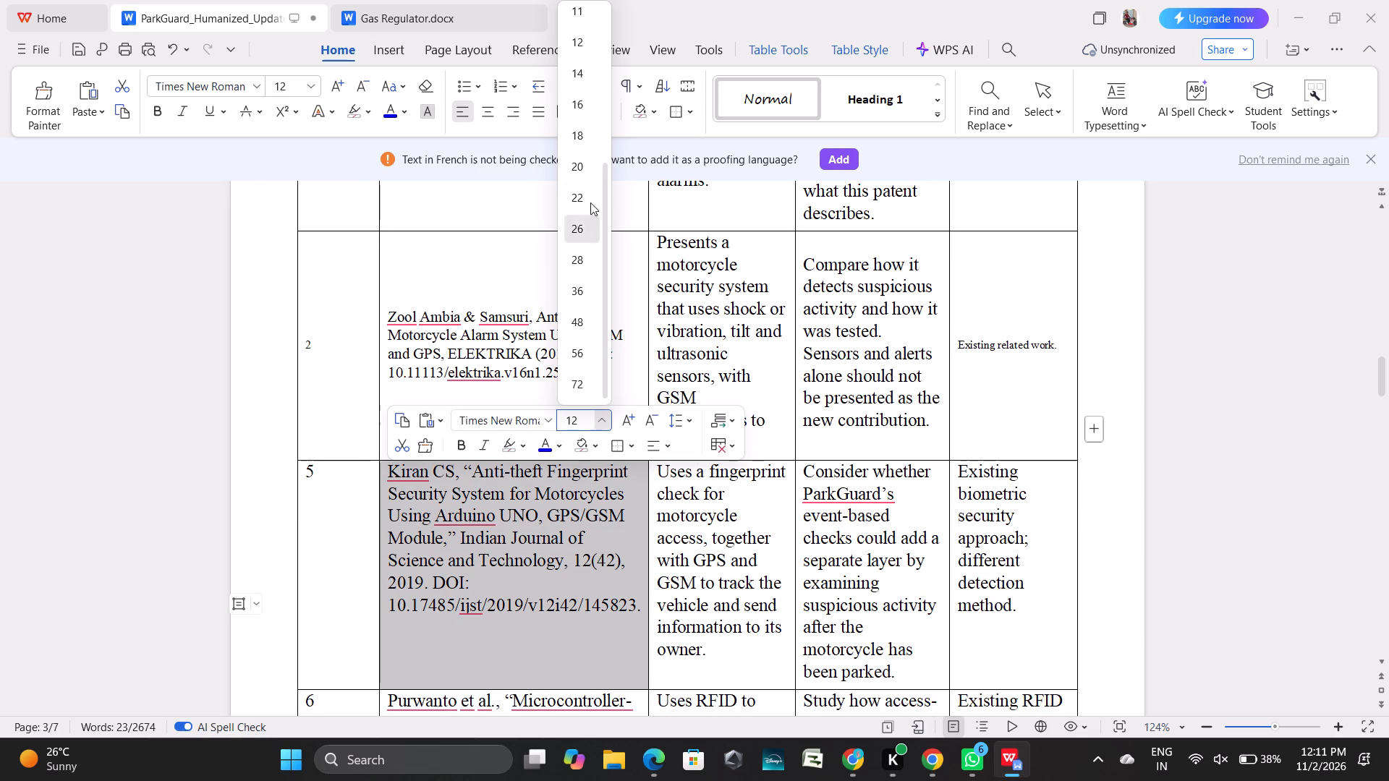
pyautogui.scroll(1, 587, 84)
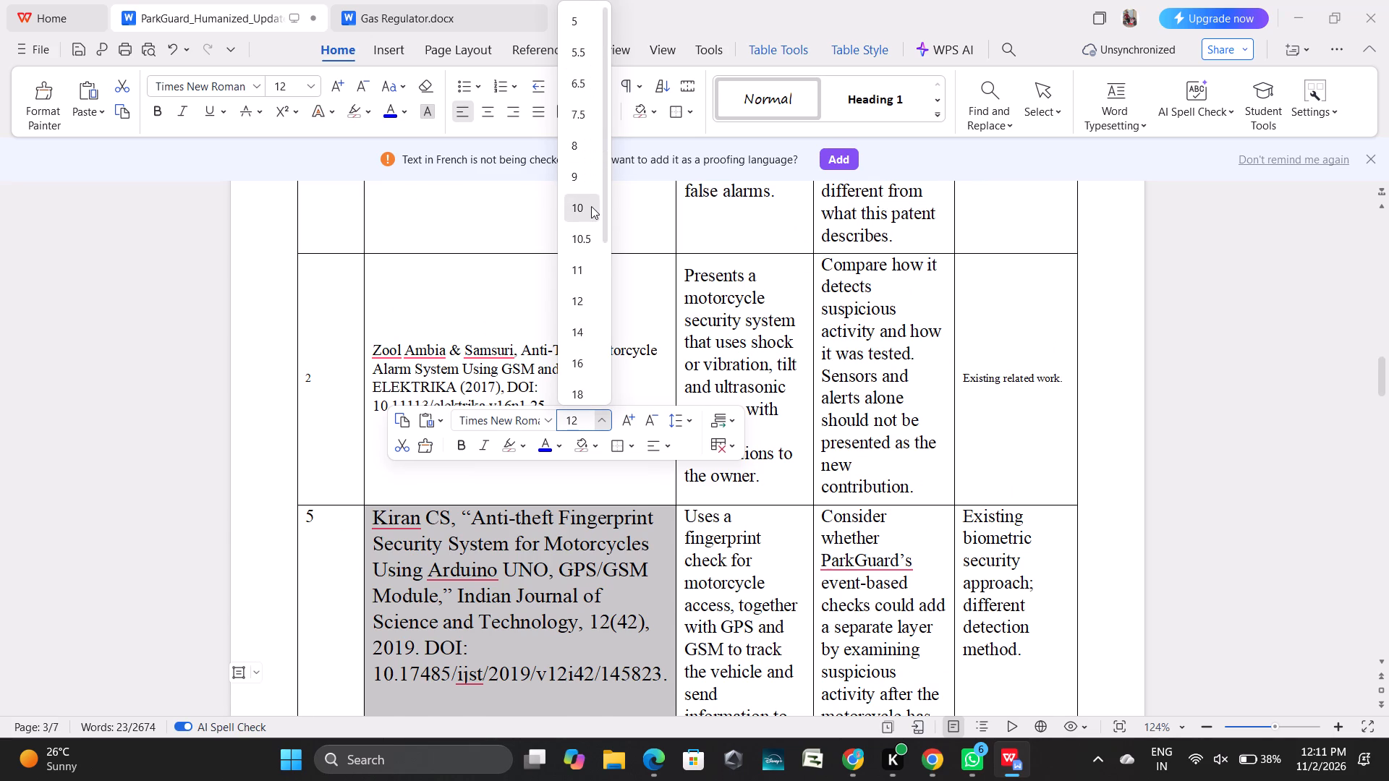
pyautogui.click(590, 205)
# Set the GB2490725A source text in row 1 of the prior-art table to font size 10.
pyautogui.scroll(1, 522, 404)
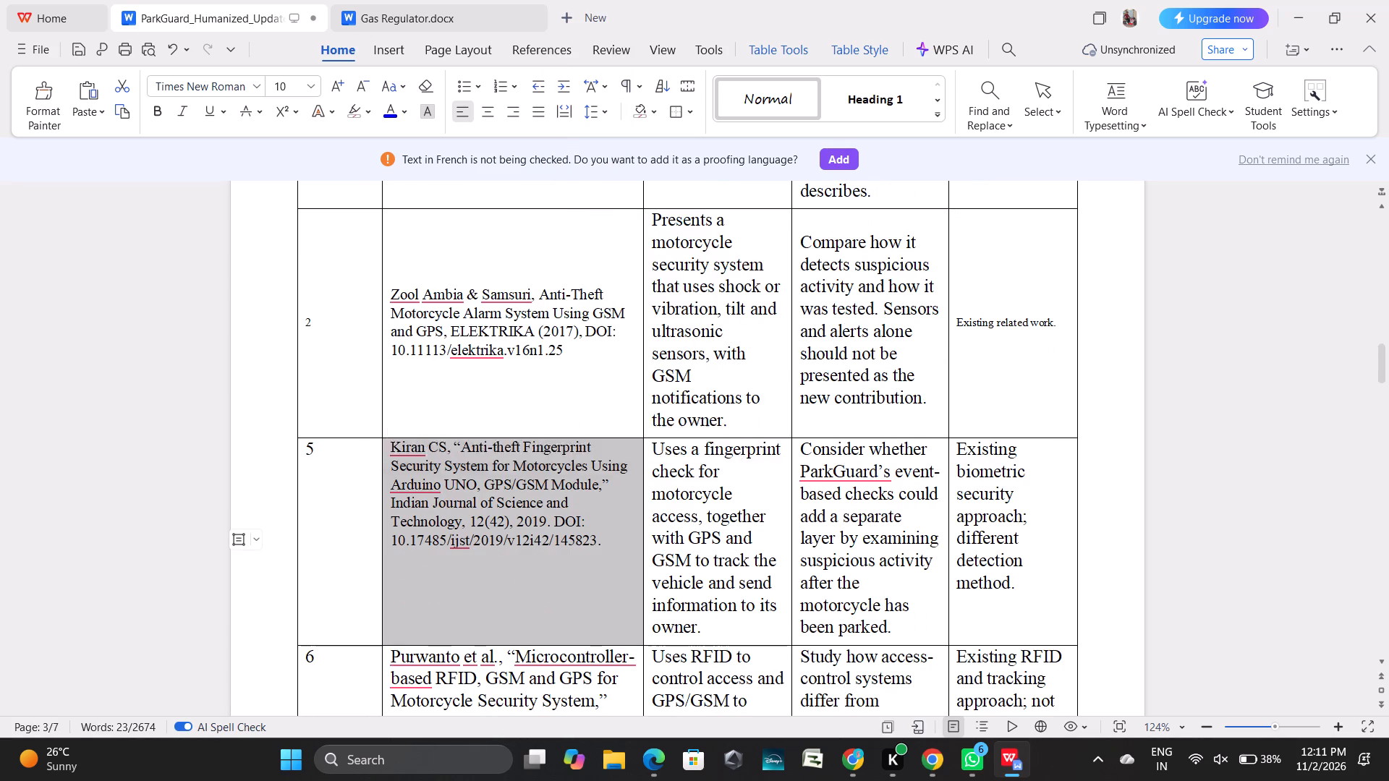
pyautogui.scroll(1, 522, 404)
pyautogui.scroll(-5, 522, 404)
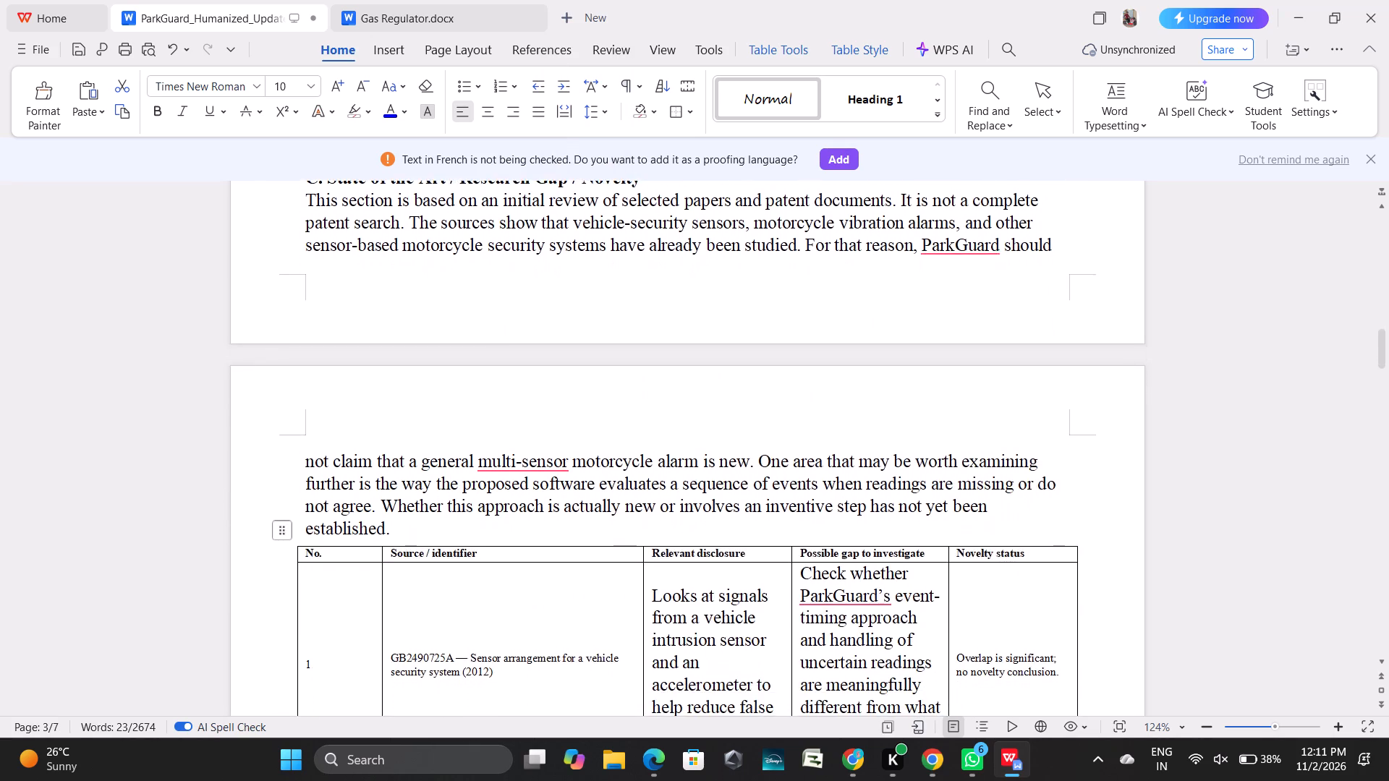
pyautogui.scroll(-1, 522, 404)
pyautogui.moveTo(506, 546); pyautogui.dragTo(416, 525)
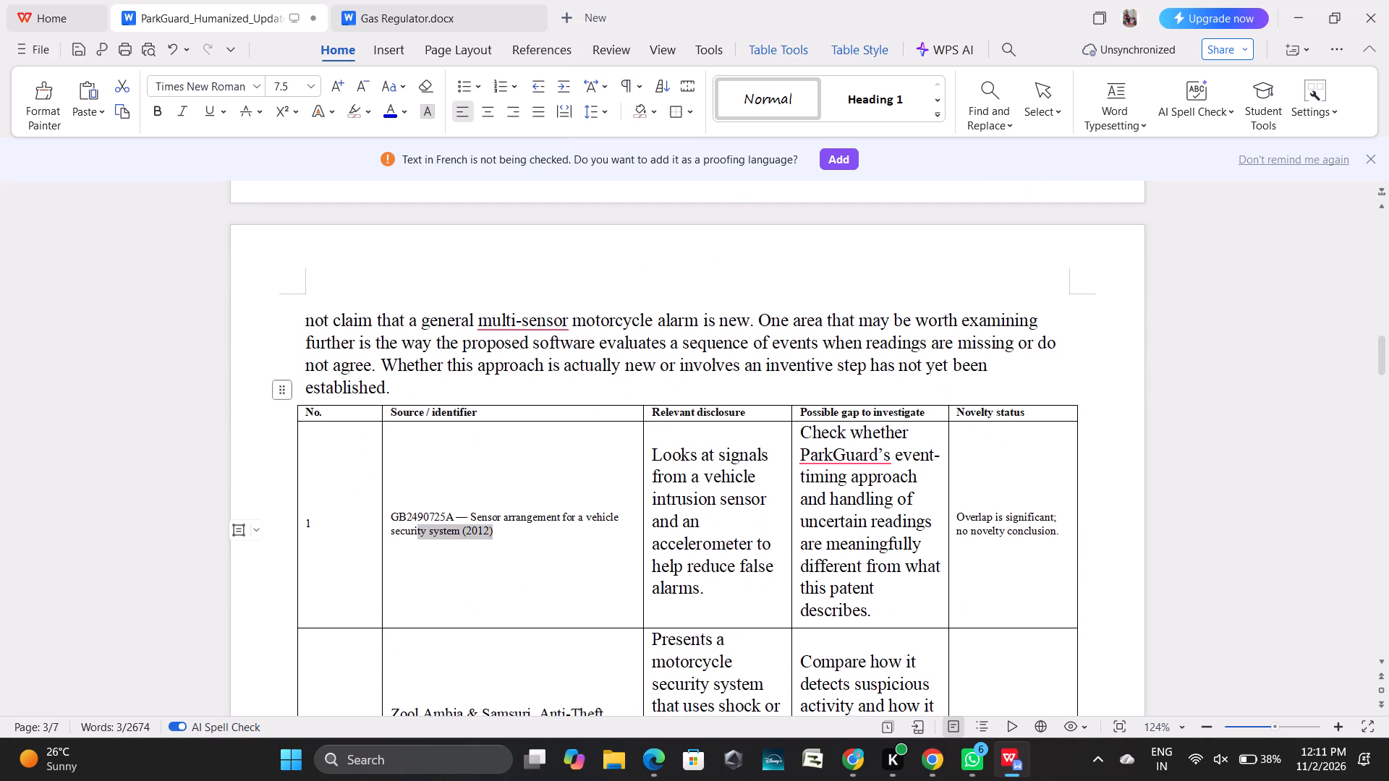
pyautogui.moveTo(416, 525); pyautogui.dragTo(389, 512)
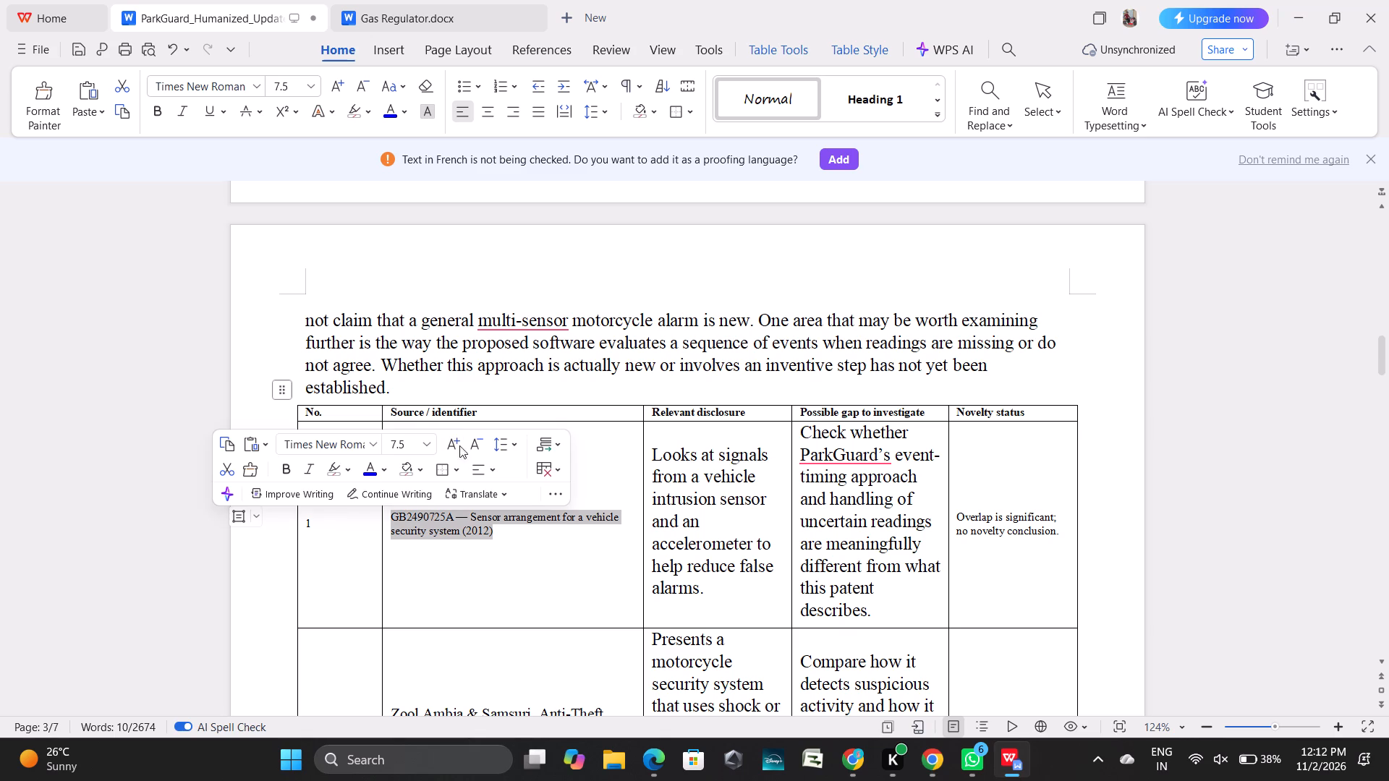
pyautogui.click(430, 438)
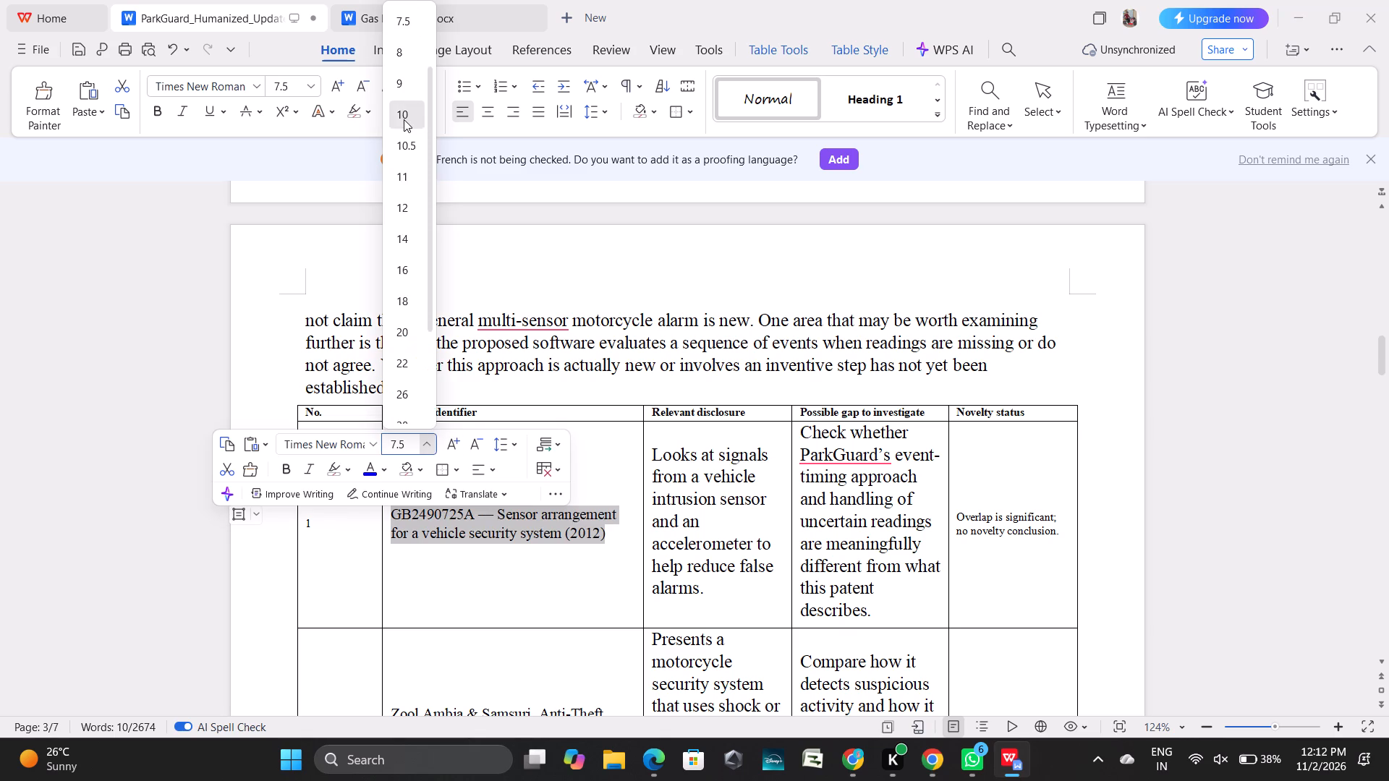
pyautogui.click(404, 119)
# Set the RFID, GSM and GPS source text in row 6 of the prior-art table to font size 10.
pyautogui.scroll(-5, 539, 347)
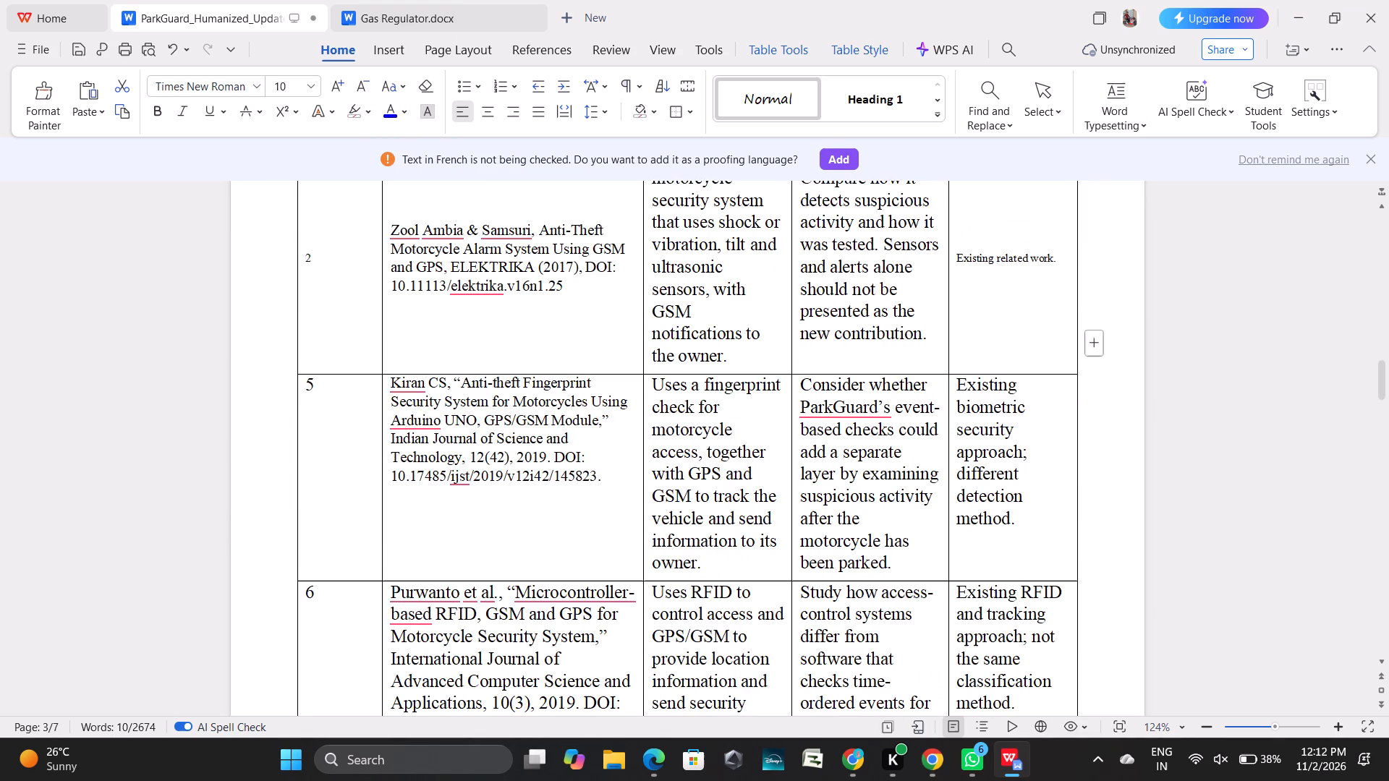
pyautogui.scroll(-1, 539, 347)
pyautogui.scroll(-2, 566, 561)
pyautogui.click(557, 532)
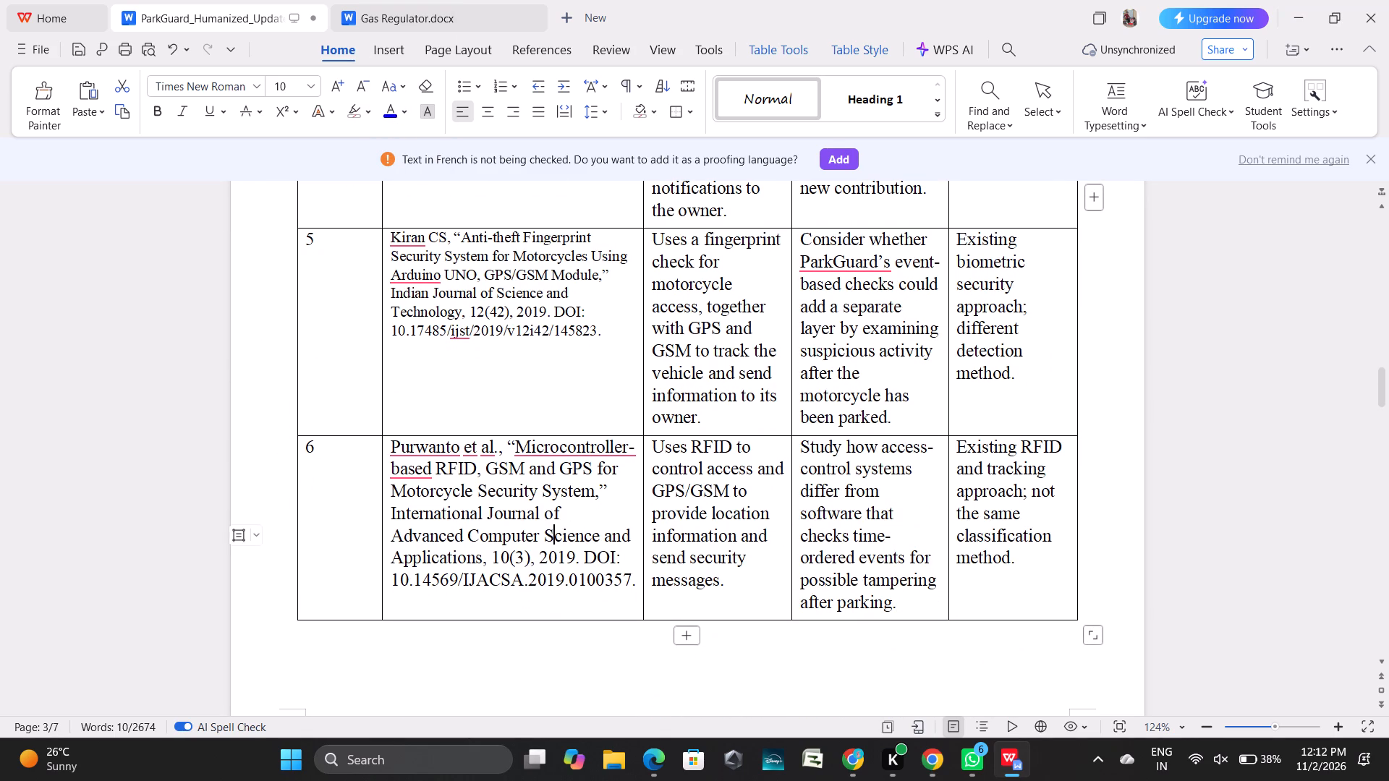
pyautogui.click(385, 543)
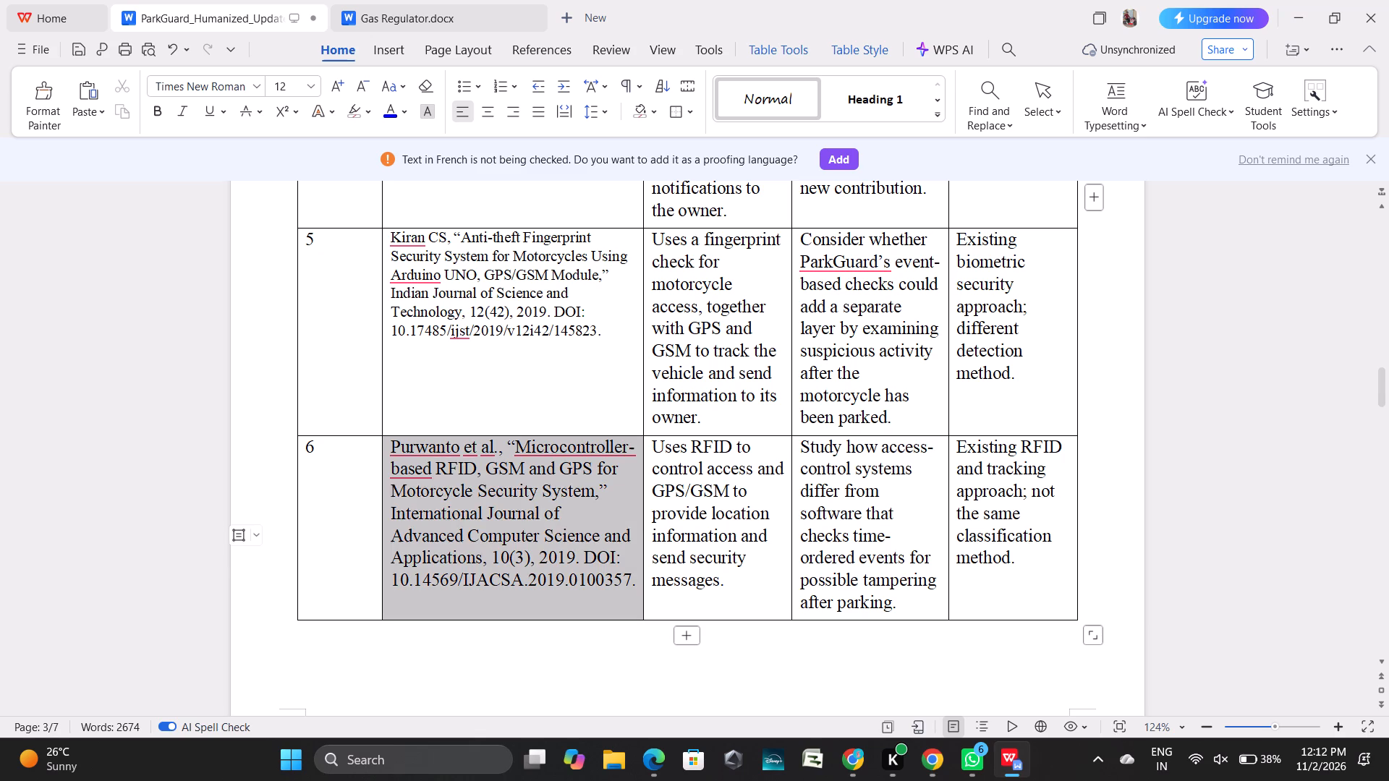
pyautogui.click(598, 490)
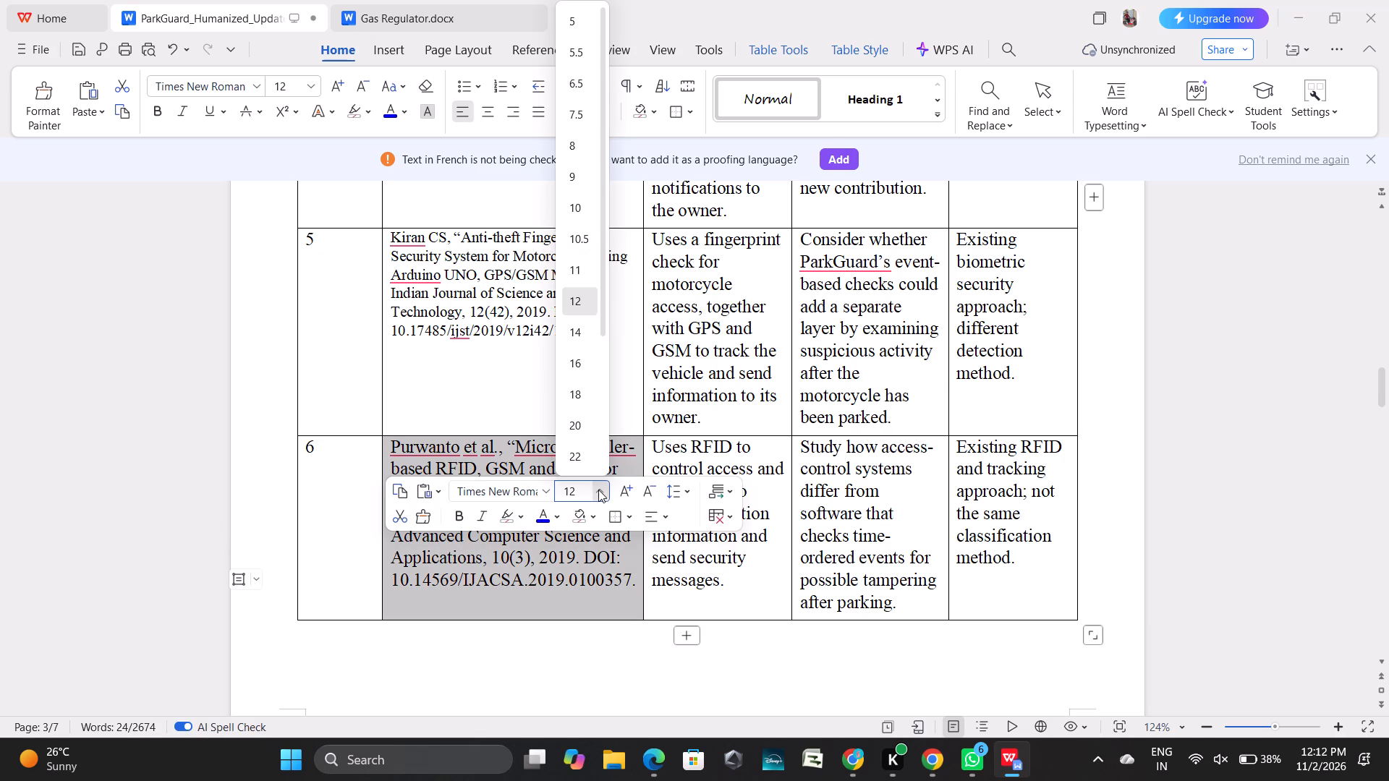
pyautogui.click(579, 210)
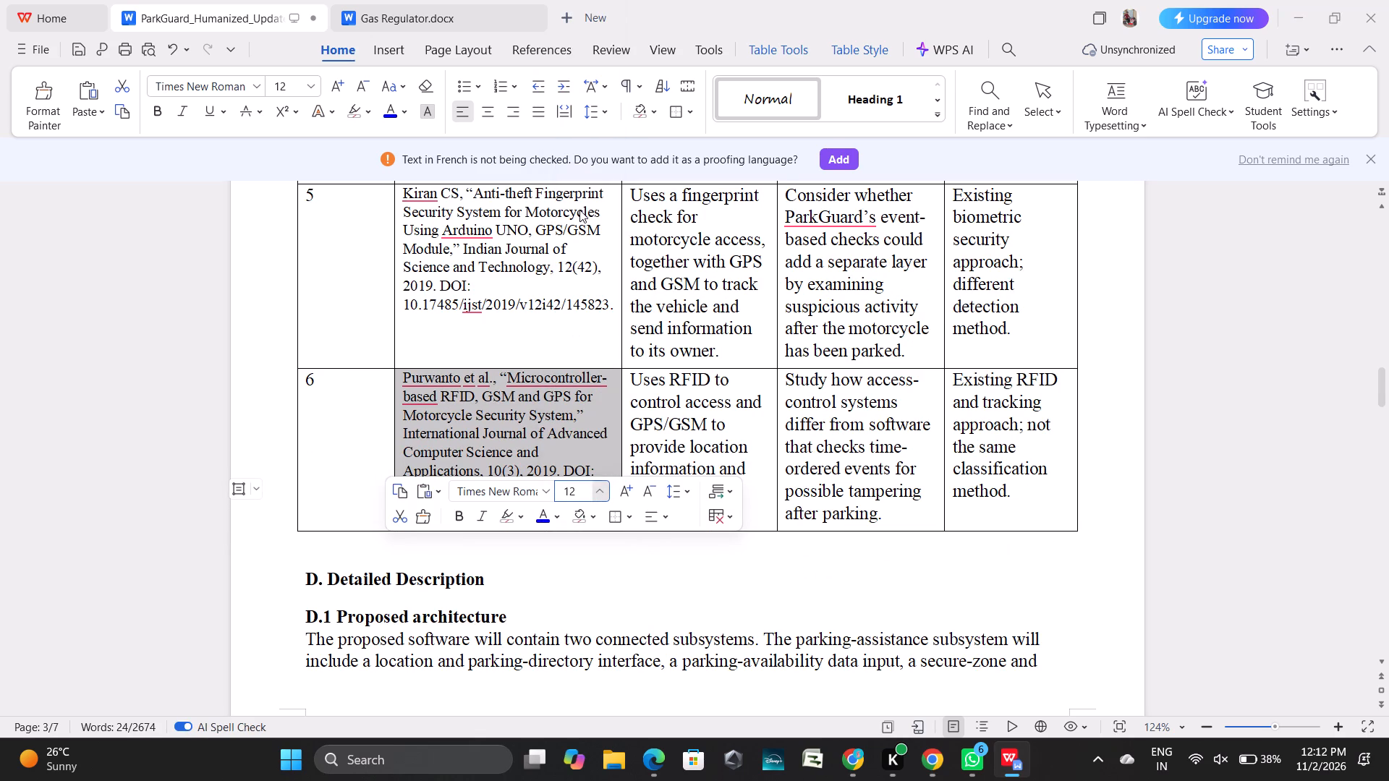
# Renumber the last two rows of the prior-art table as 3 and 4.
pyautogui.click(321, 391)
pyautogui.scroll(4, 321, 391)
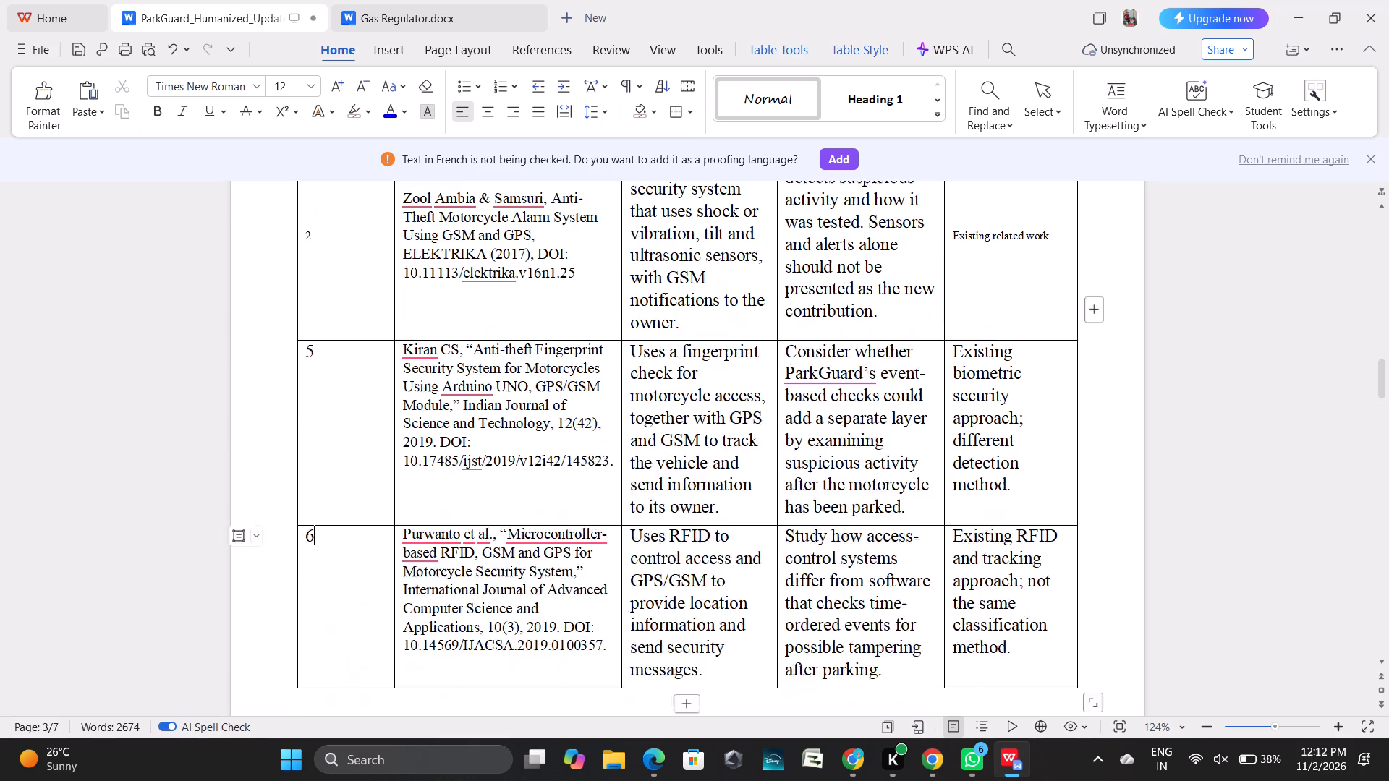
pyautogui.hscroll(1, 321, 391)
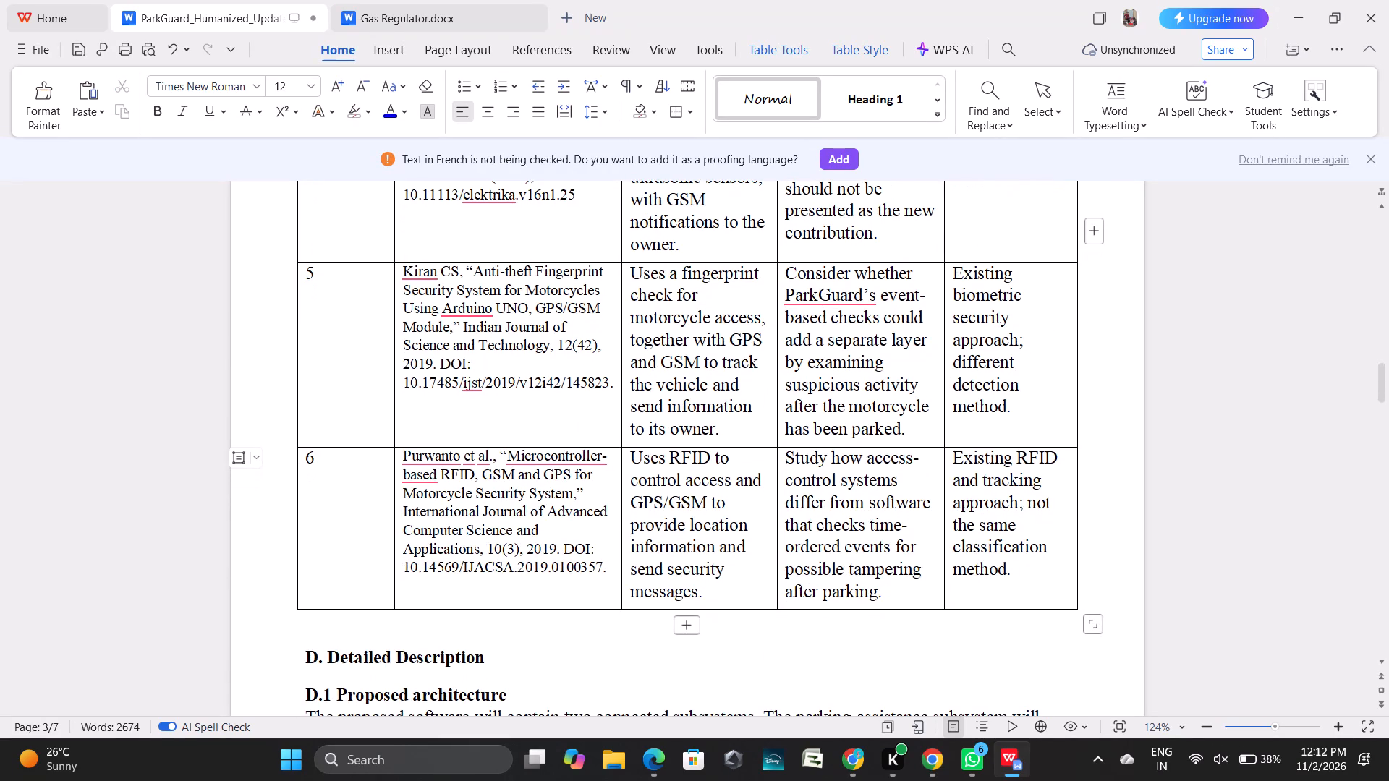
pyautogui.click(330, 278)
pyautogui.press('BackSpace')
pyautogui.press('3')
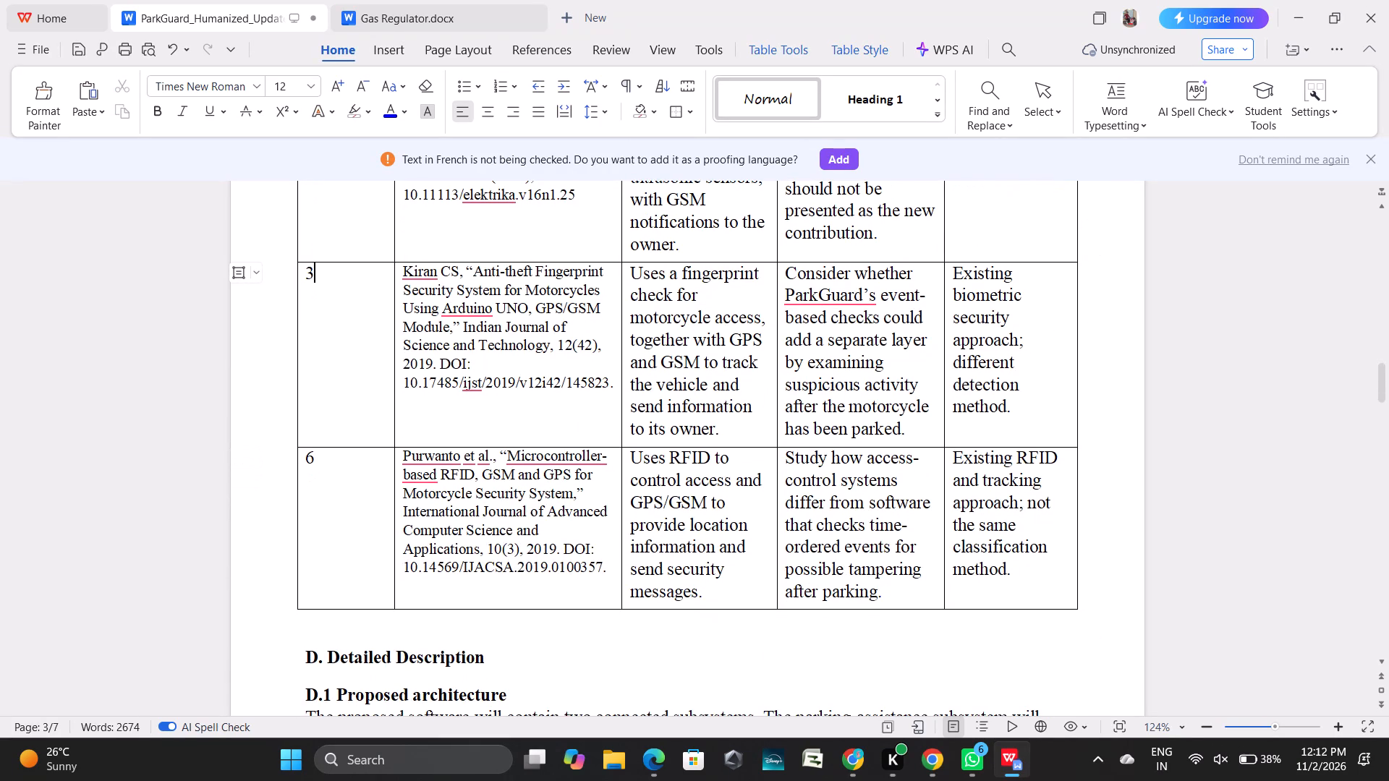
pyautogui.press('Down')
pyautogui.press('BackSpace')
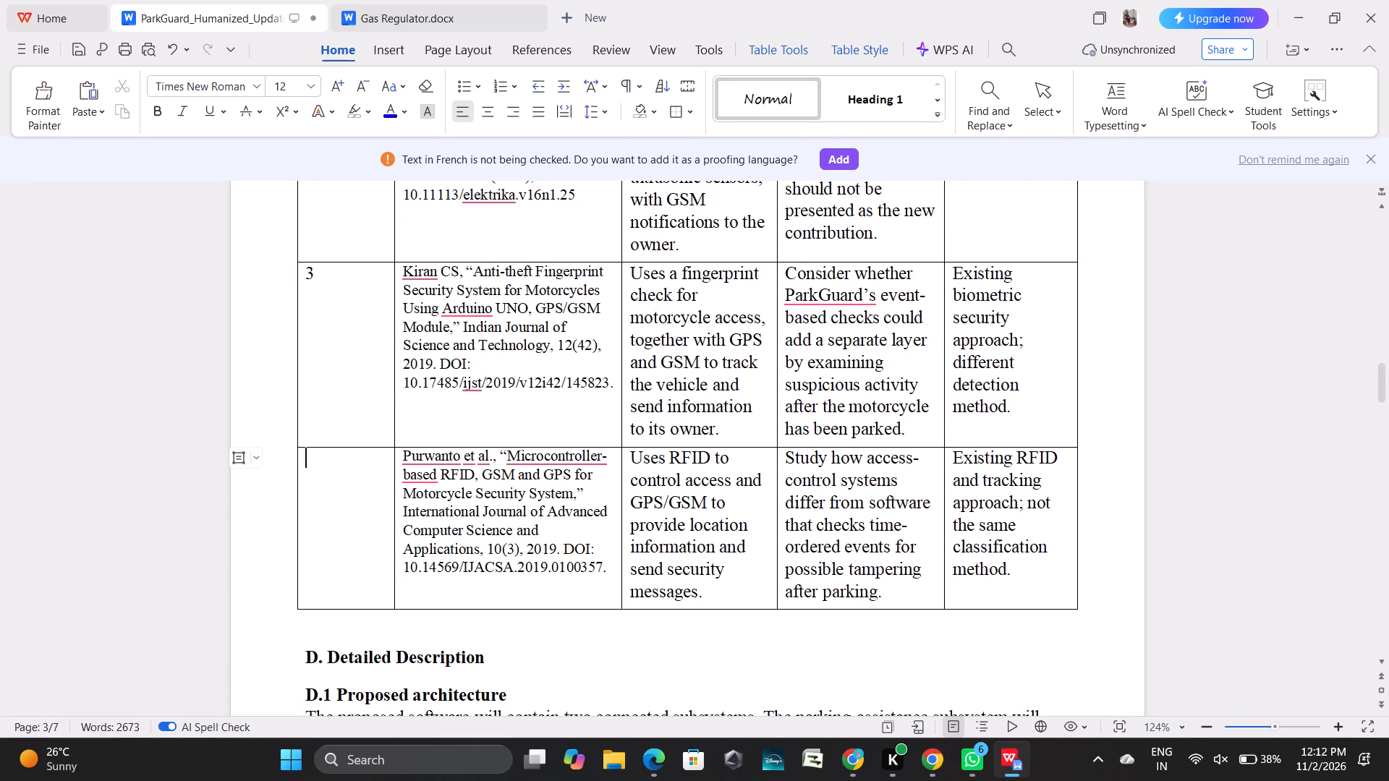
pyautogui.press('4')
# Set the row numbers 1 and 2 in the prior-art table's No. column to font size 10.
pyautogui.moveTo(322, 276); pyautogui.dragTo(305, 274)
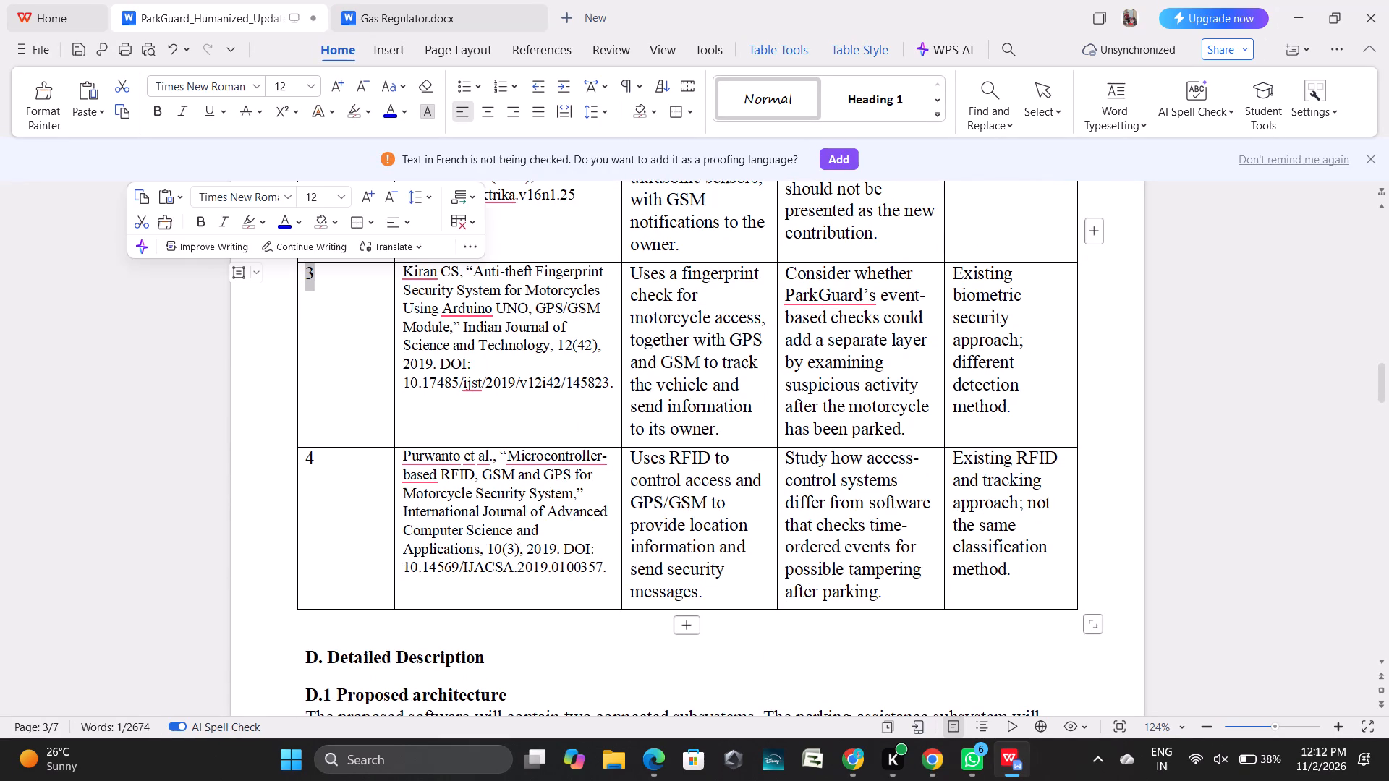
pyautogui.click(325, 359)
pyautogui.scroll(2, 326, 365)
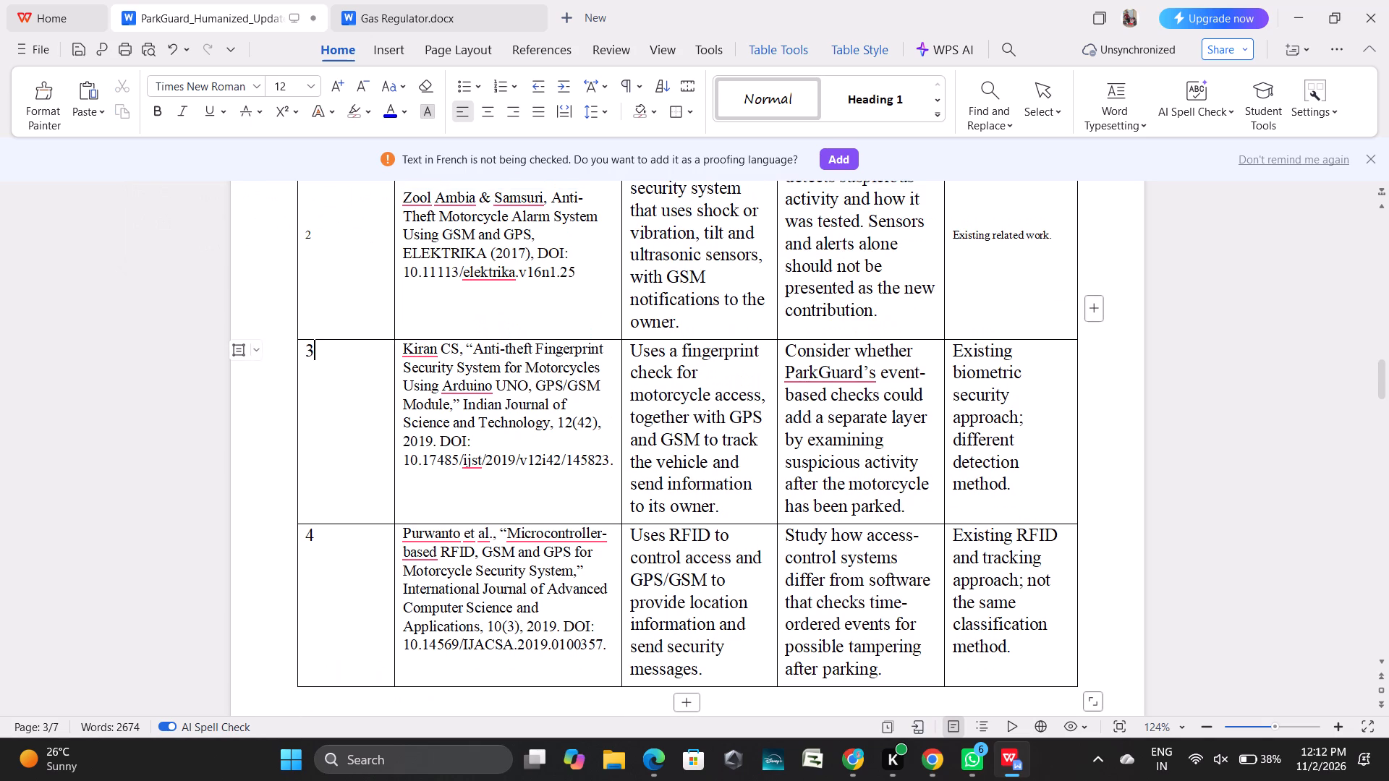
pyautogui.scroll(2, 326, 242)
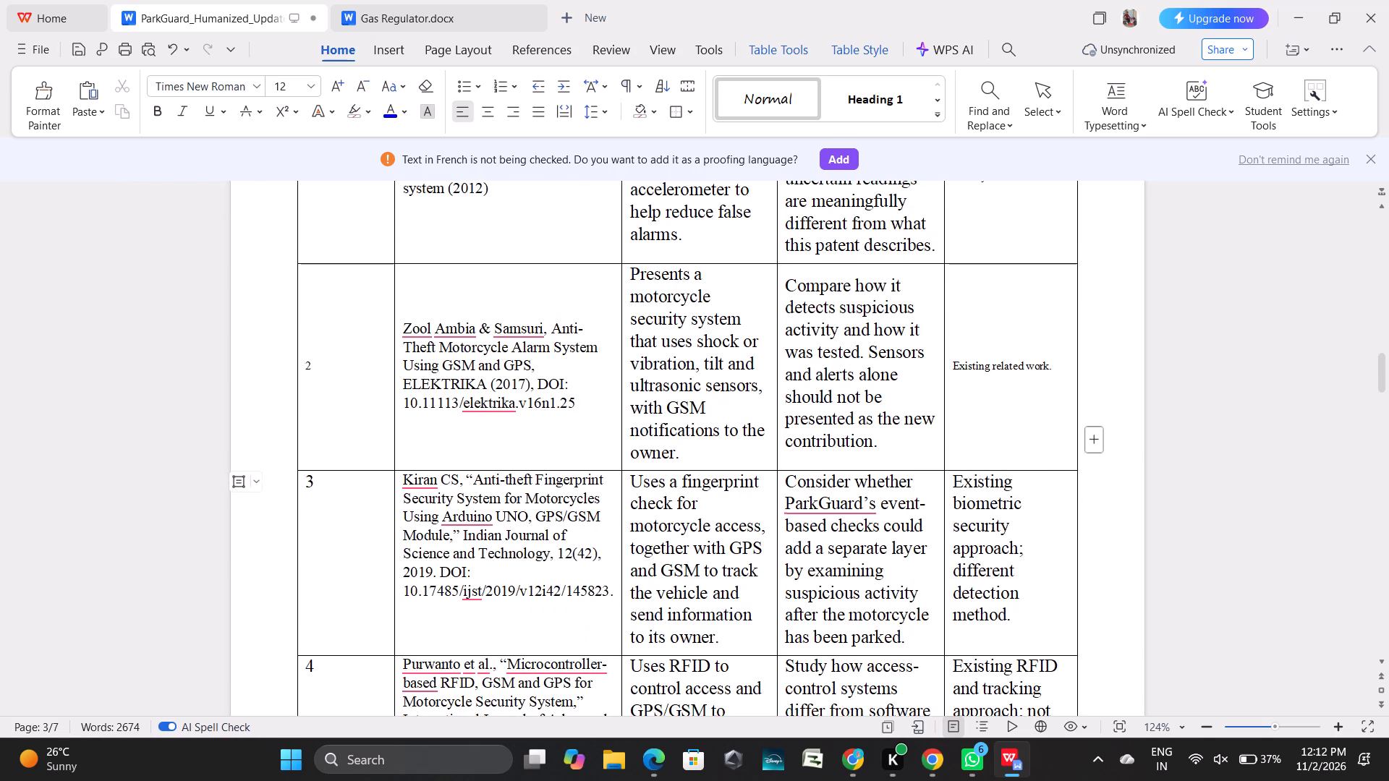
pyautogui.scroll(2, 326, 235)
pyautogui.moveTo(319, 241); pyautogui.dragTo(309, 239)
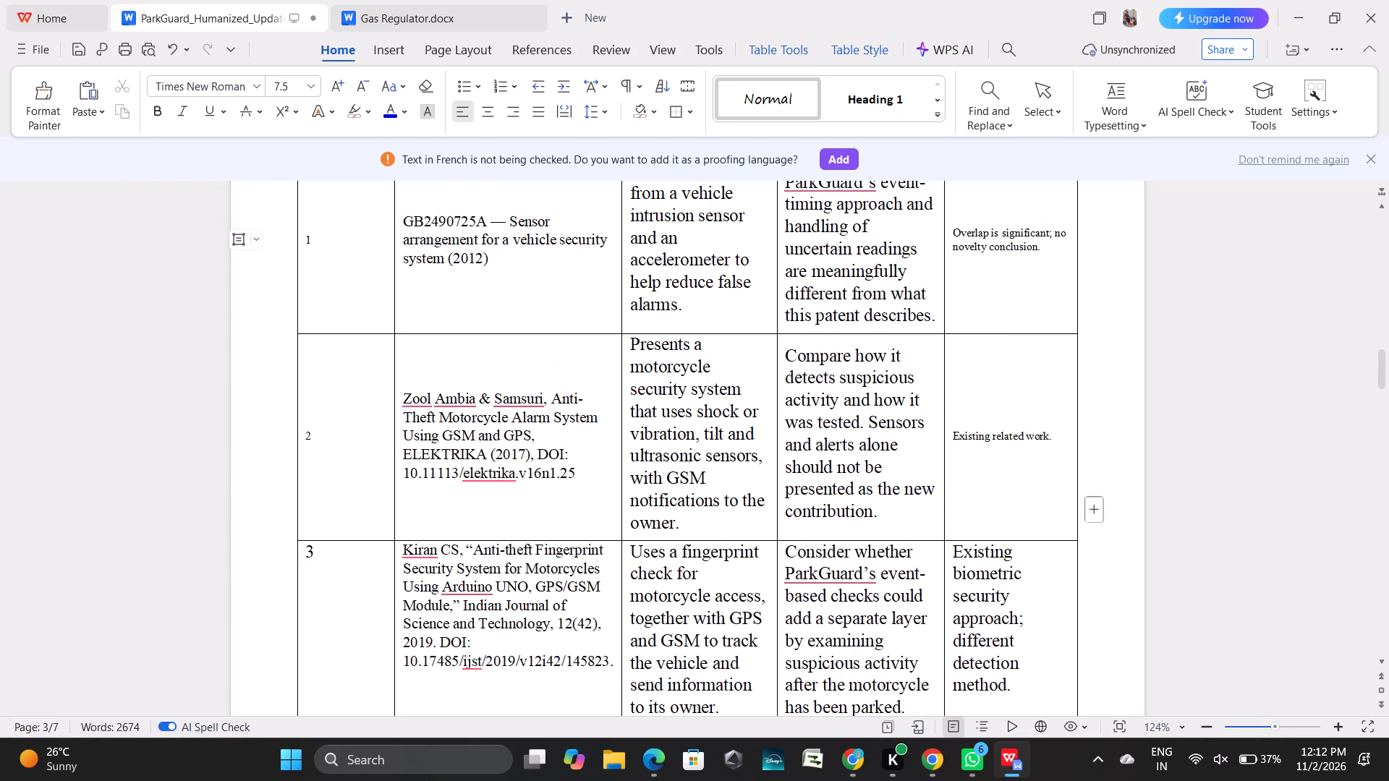
pyautogui.moveTo(309, 239); pyautogui.dragTo(303, 239)
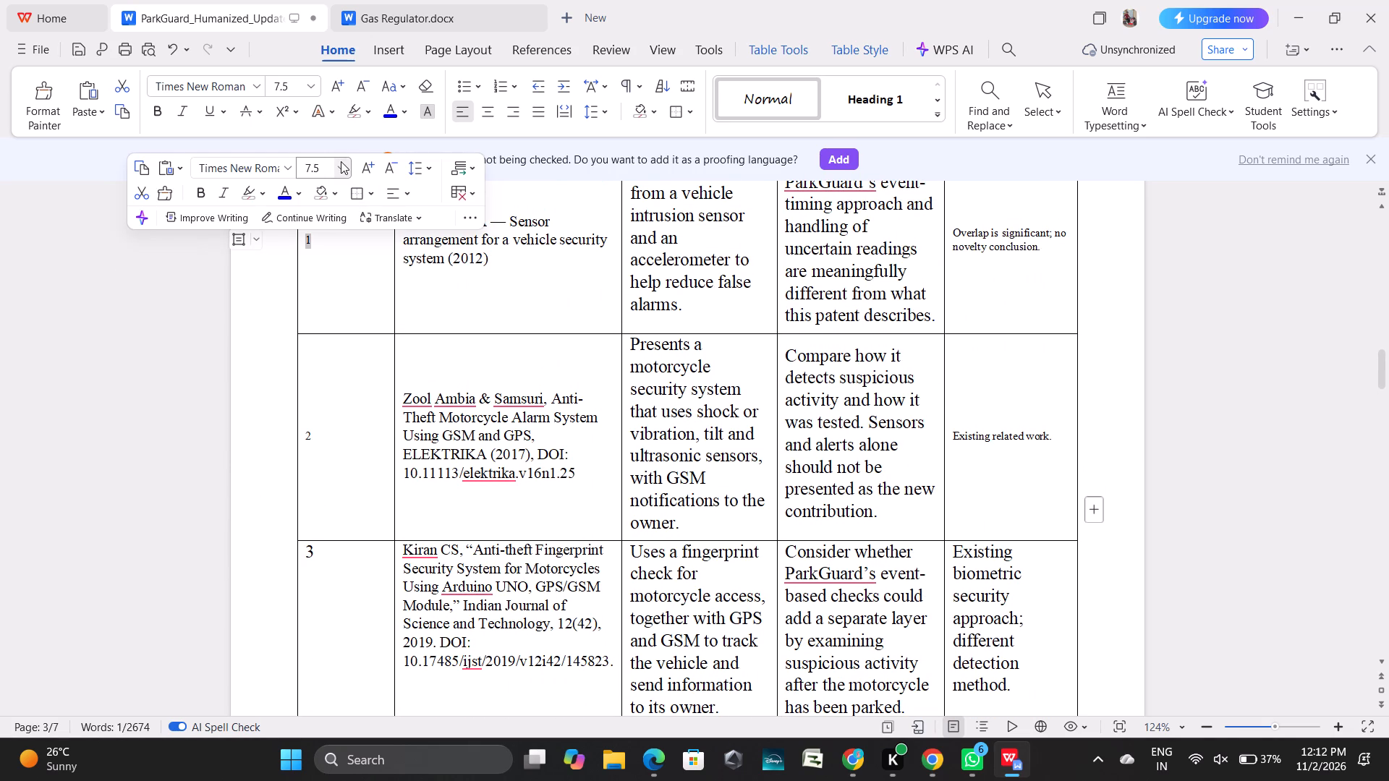
pyautogui.click(341, 161)
pyautogui.click(320, 298)
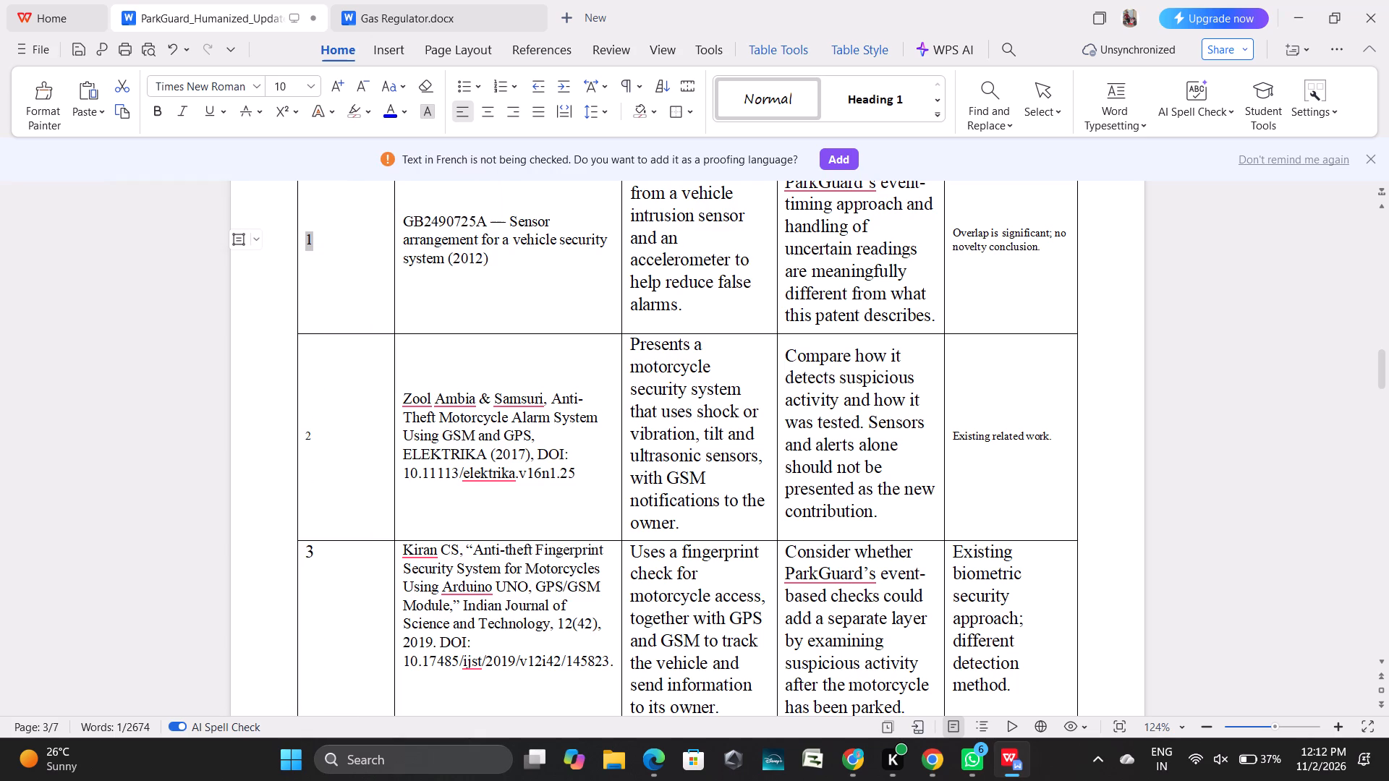
pyautogui.moveTo(323, 439); pyautogui.dragTo(305, 436)
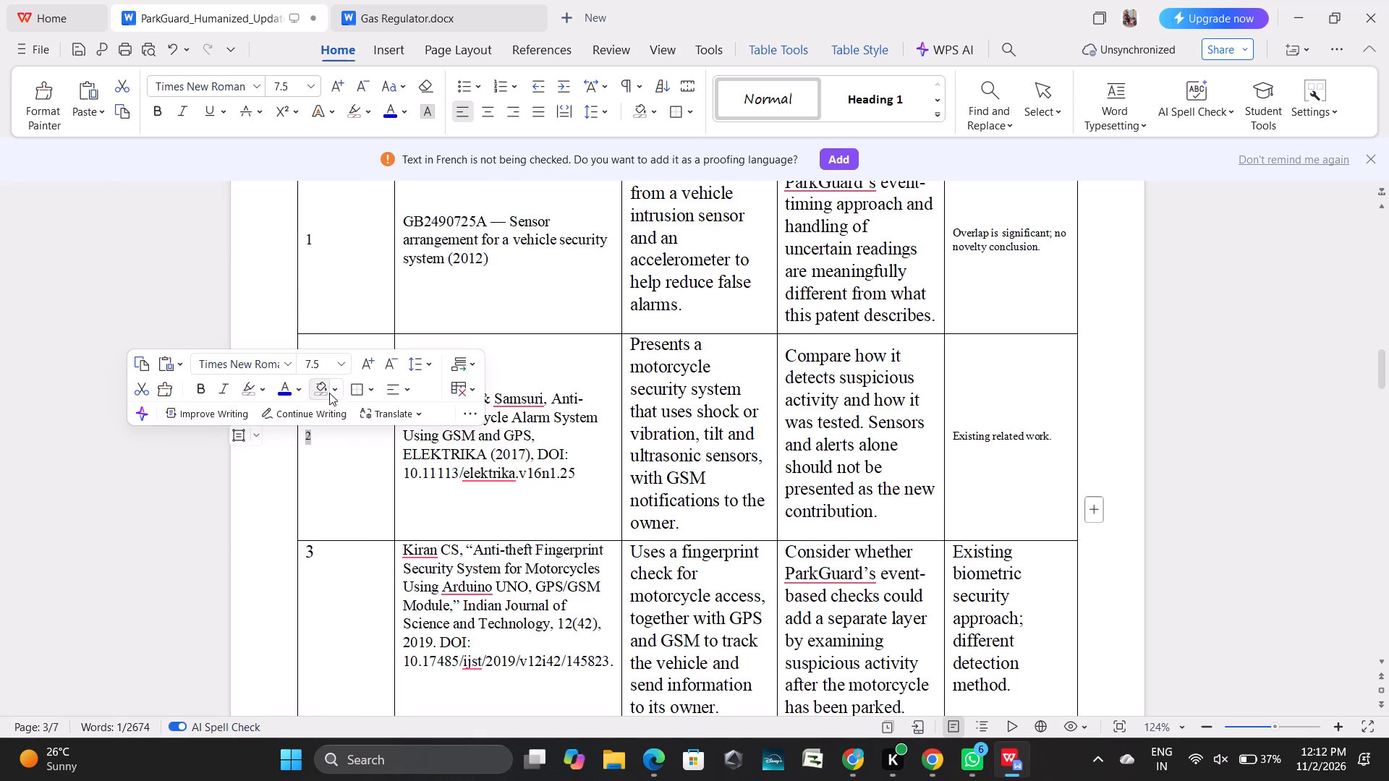
pyautogui.click(343, 359)
pyautogui.click(326, 487)
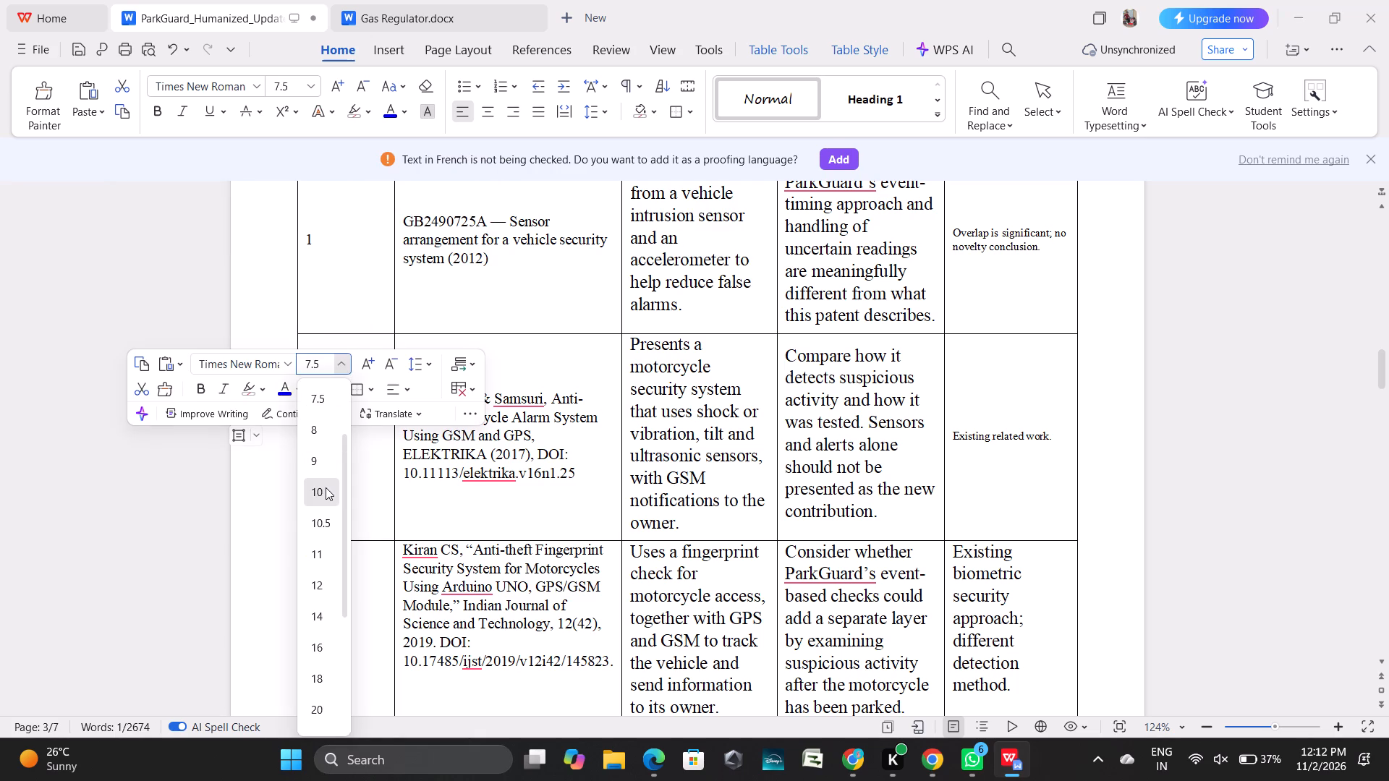
# Set the row number 3 in the prior-art table's No. column to font size 10.
pyautogui.scroll(-2, 326, 487)
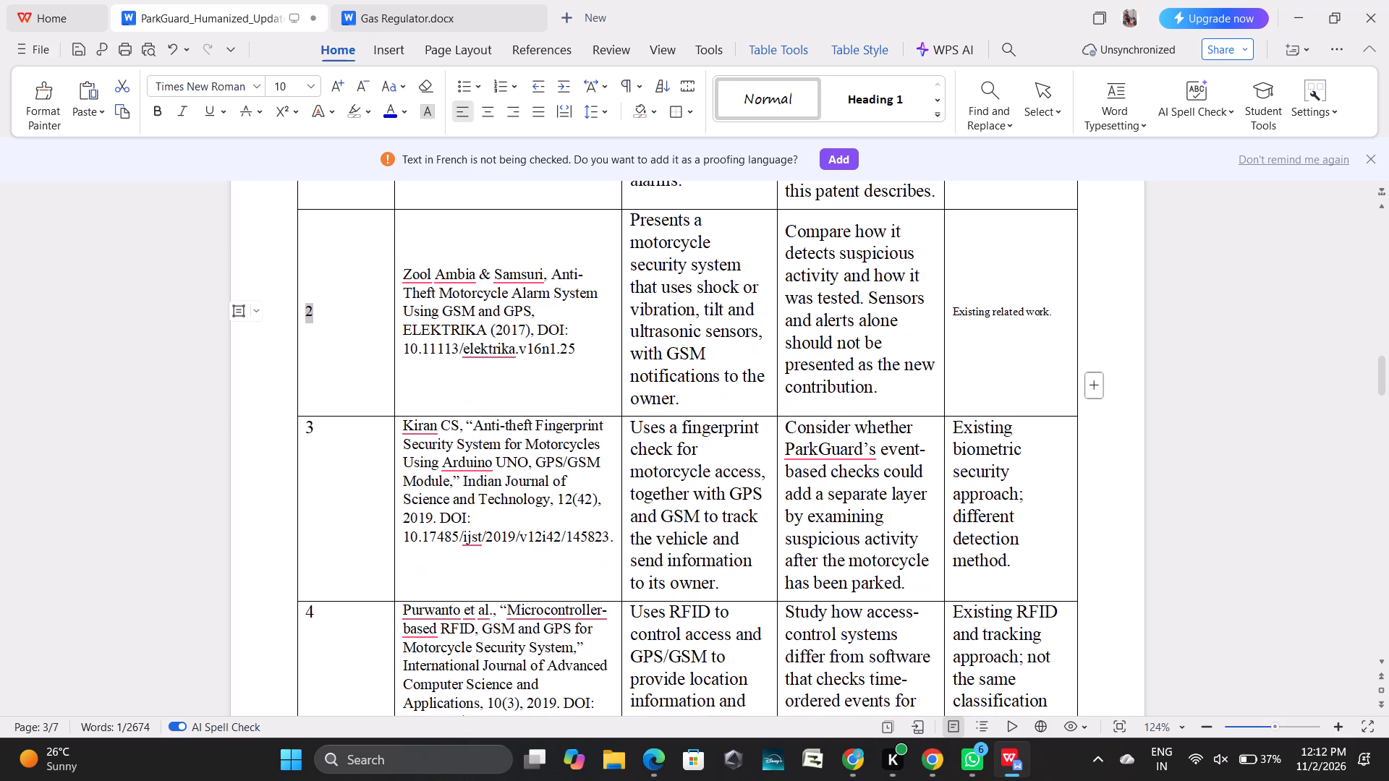
pyautogui.moveTo(334, 432); pyautogui.dragTo(303, 429)
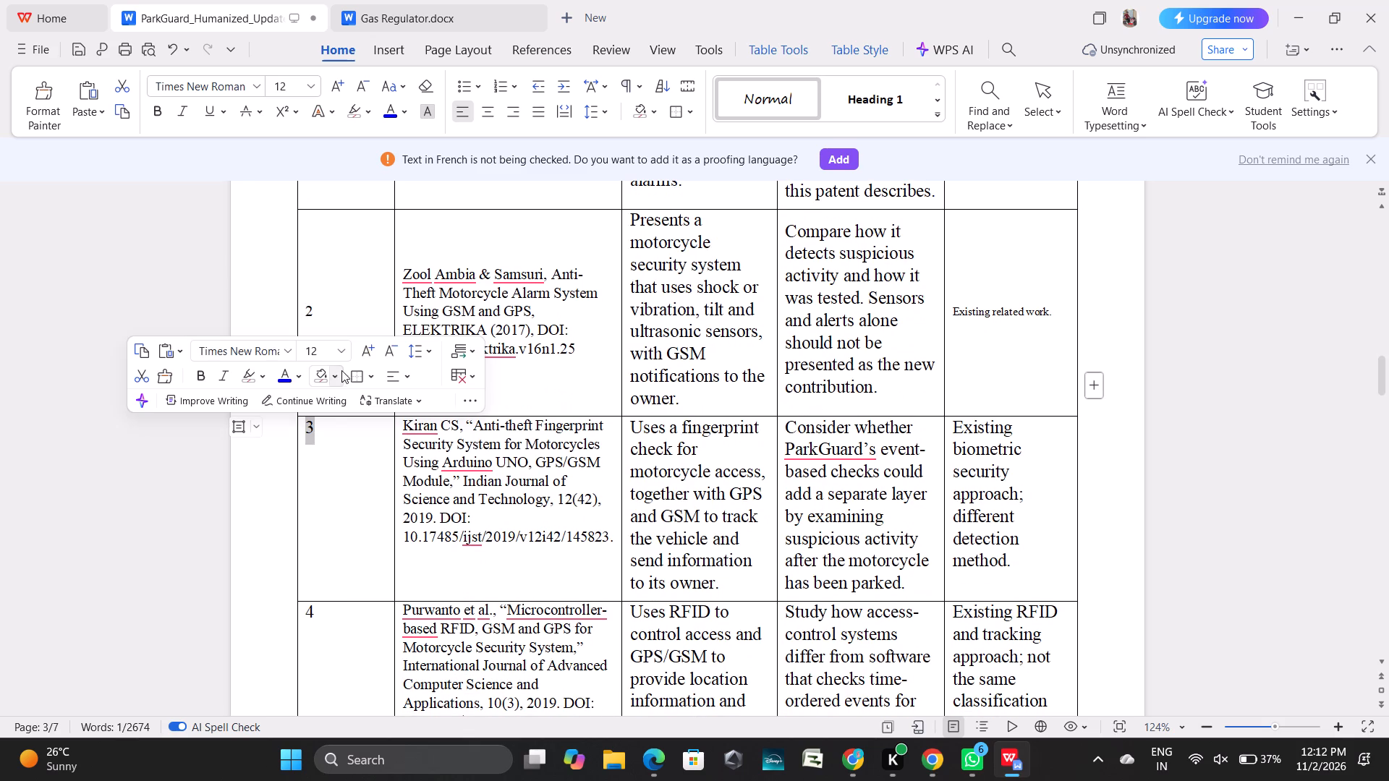
pyautogui.click(341, 351)
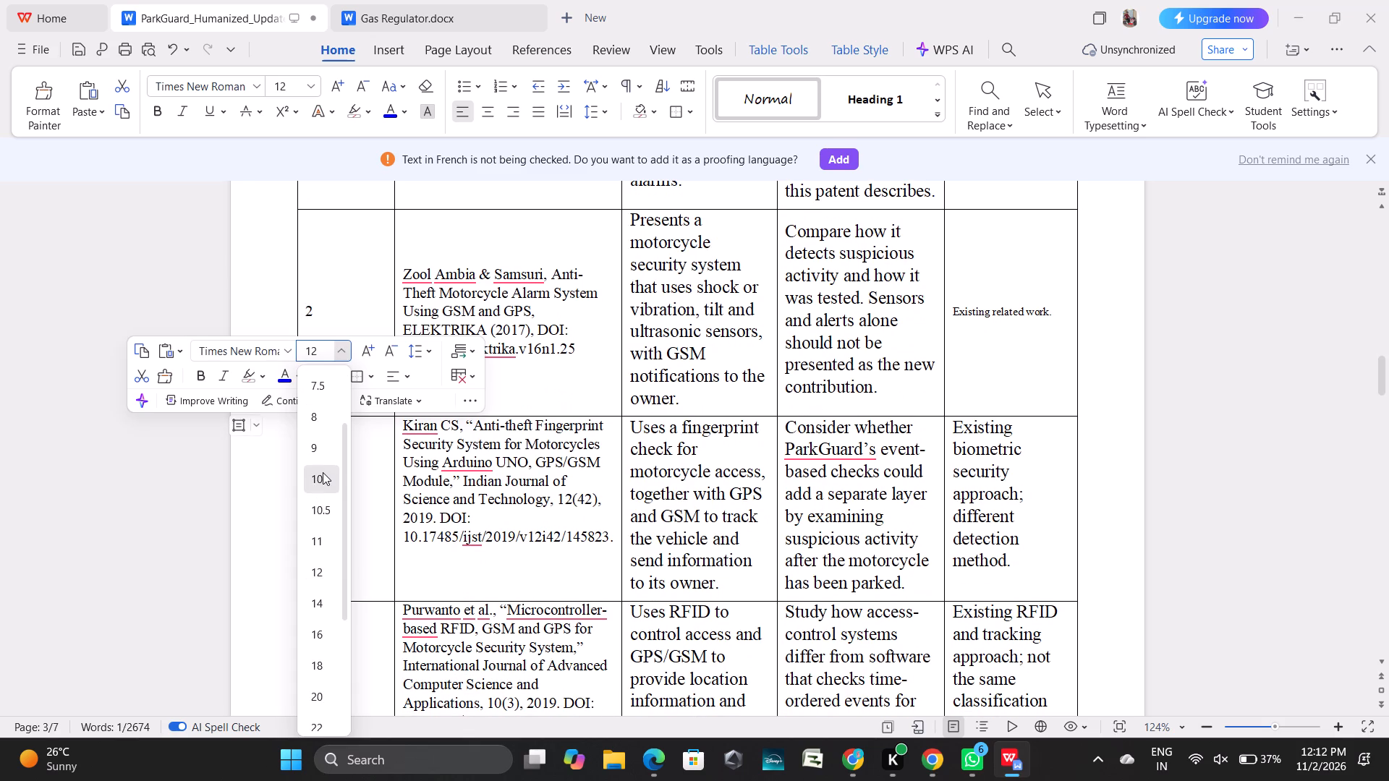
pyautogui.click(323, 472)
pyautogui.scroll(-2, 323, 472)
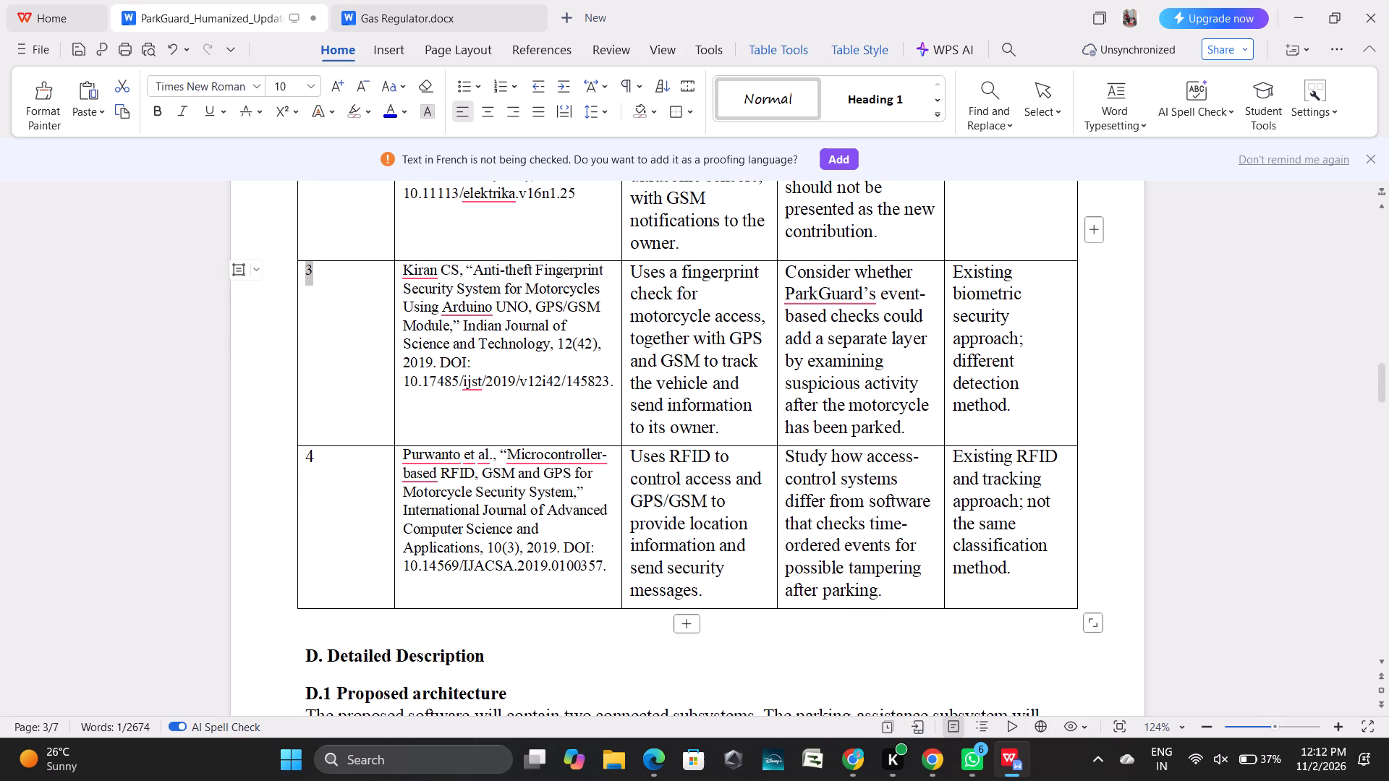
# Set the row number 4 in the prior-art table's No. column to font size 10.
pyautogui.moveTo(341, 465); pyautogui.dragTo(297, 448)
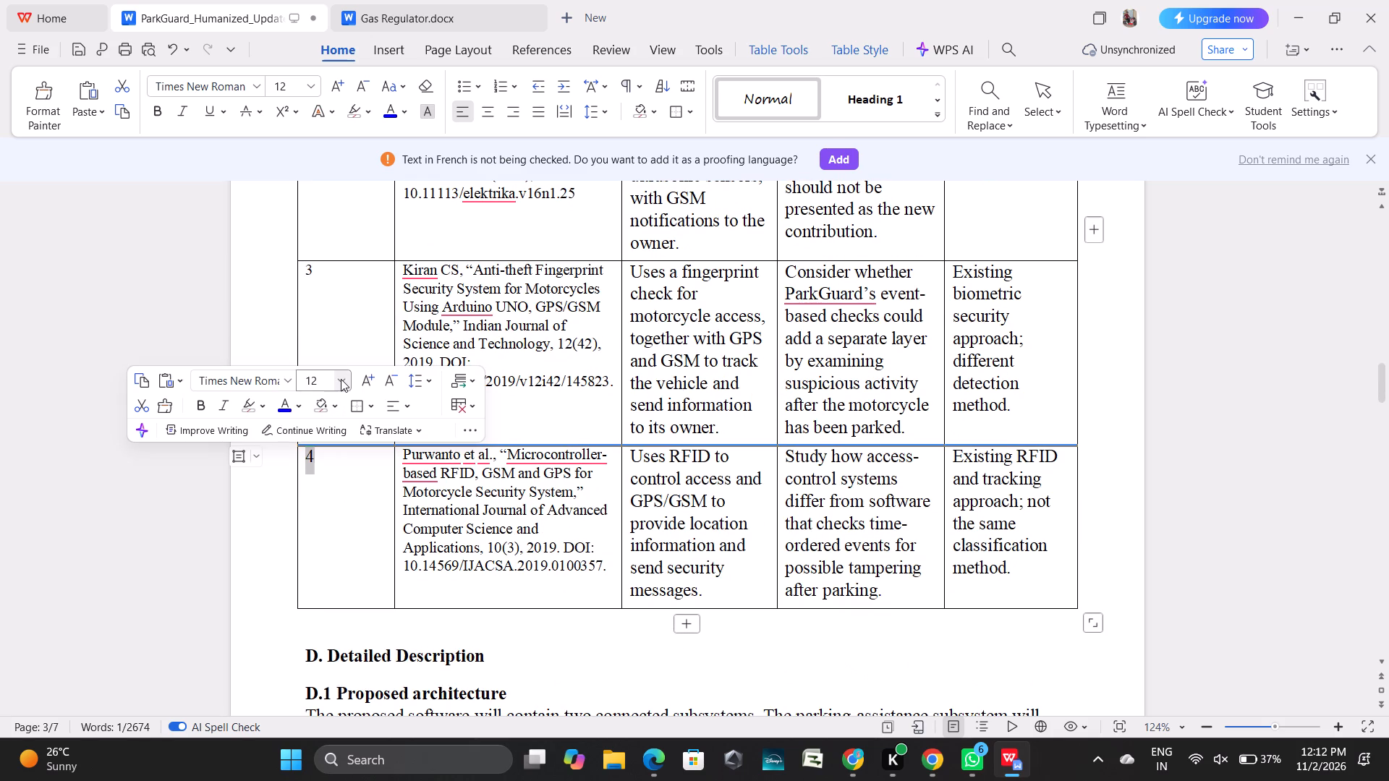
pyautogui.click(341, 379)
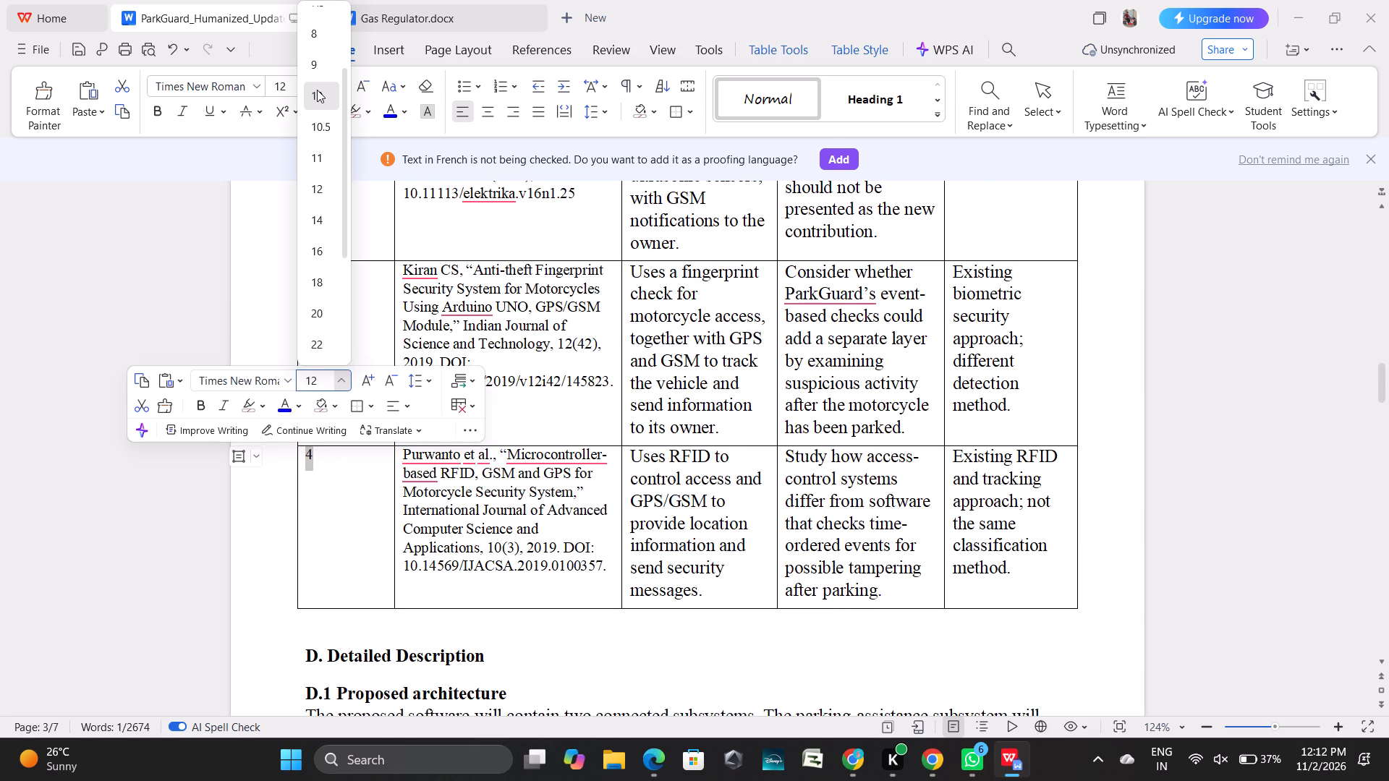
pyautogui.click(317, 90)
pyautogui.click(354, 351)
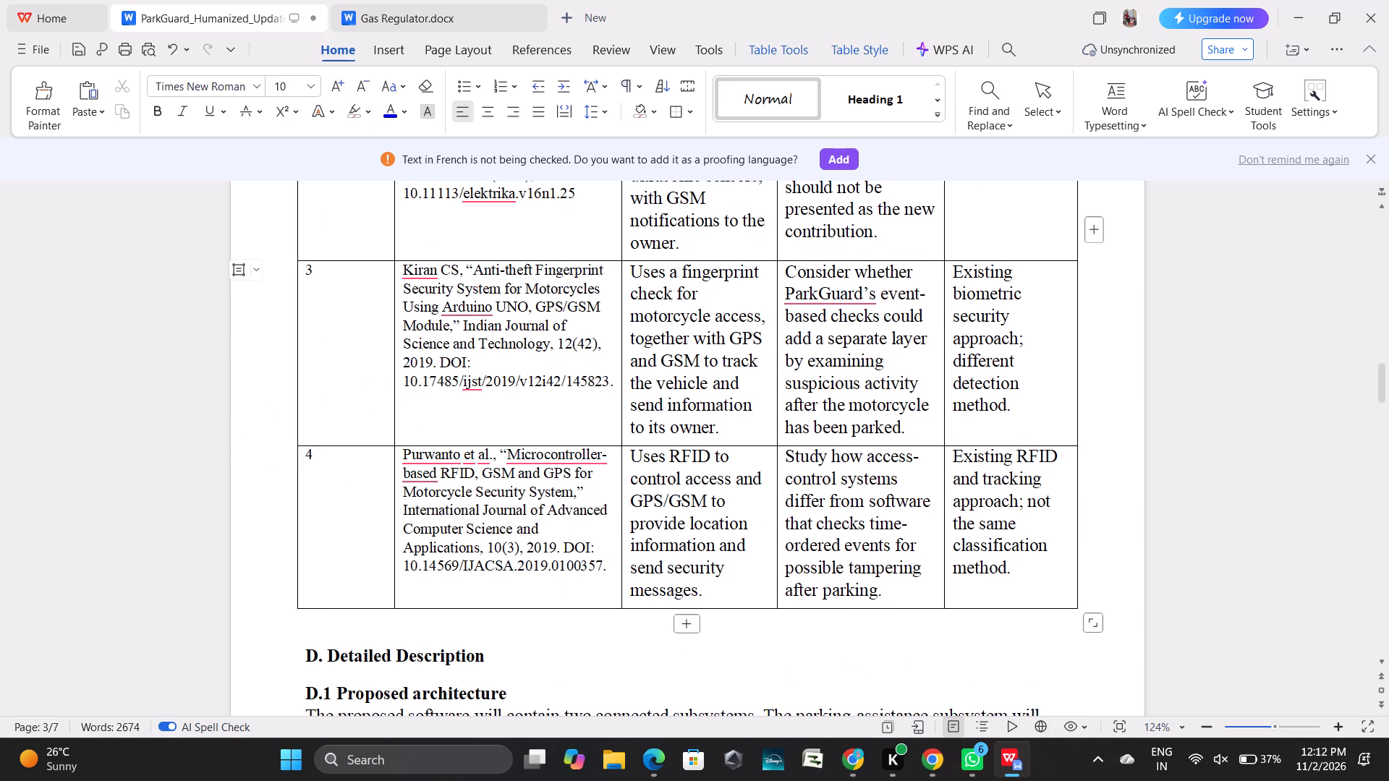
# Insert three blank lines above the row number 3 in the prior-art table to centre it vertically in its cell.
pyautogui.scroll(5, 336, 491)
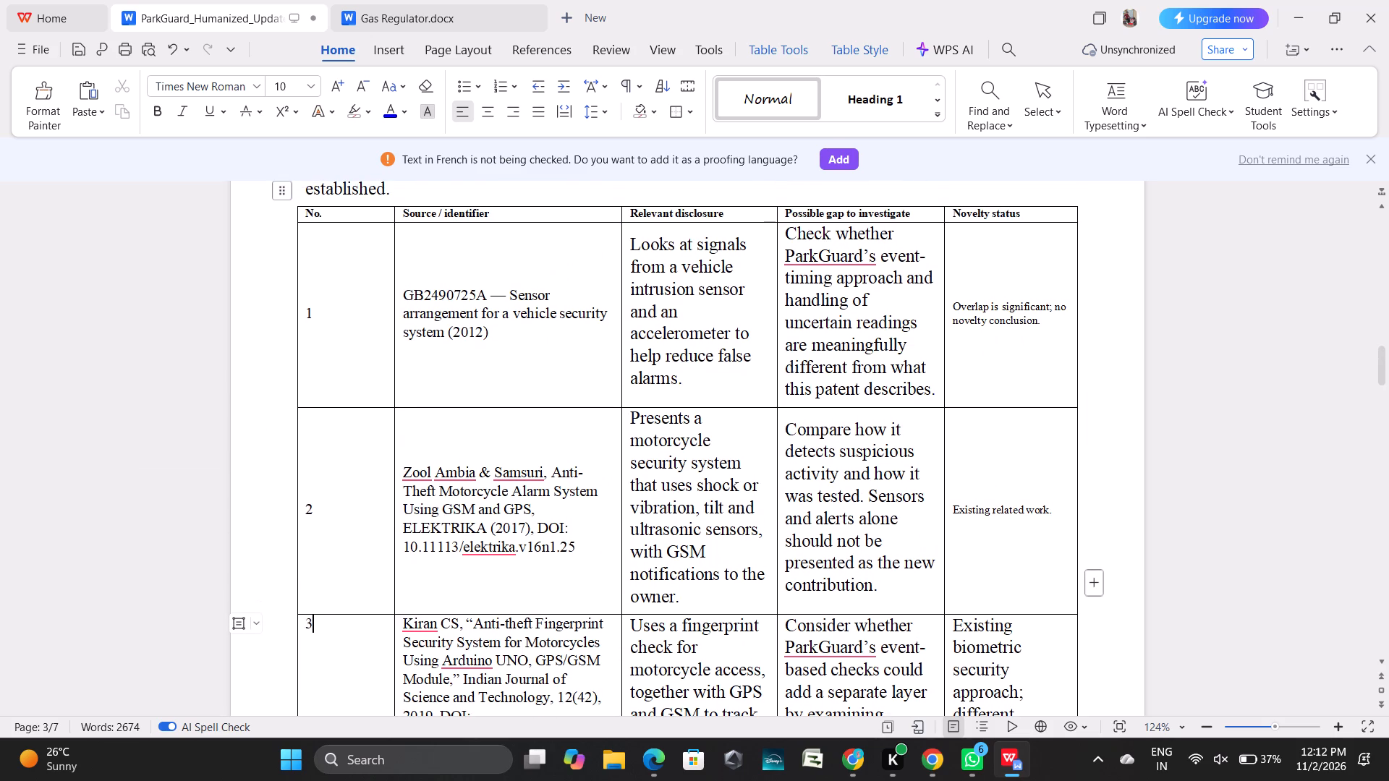
pyautogui.scroll(-1, 331, 627)
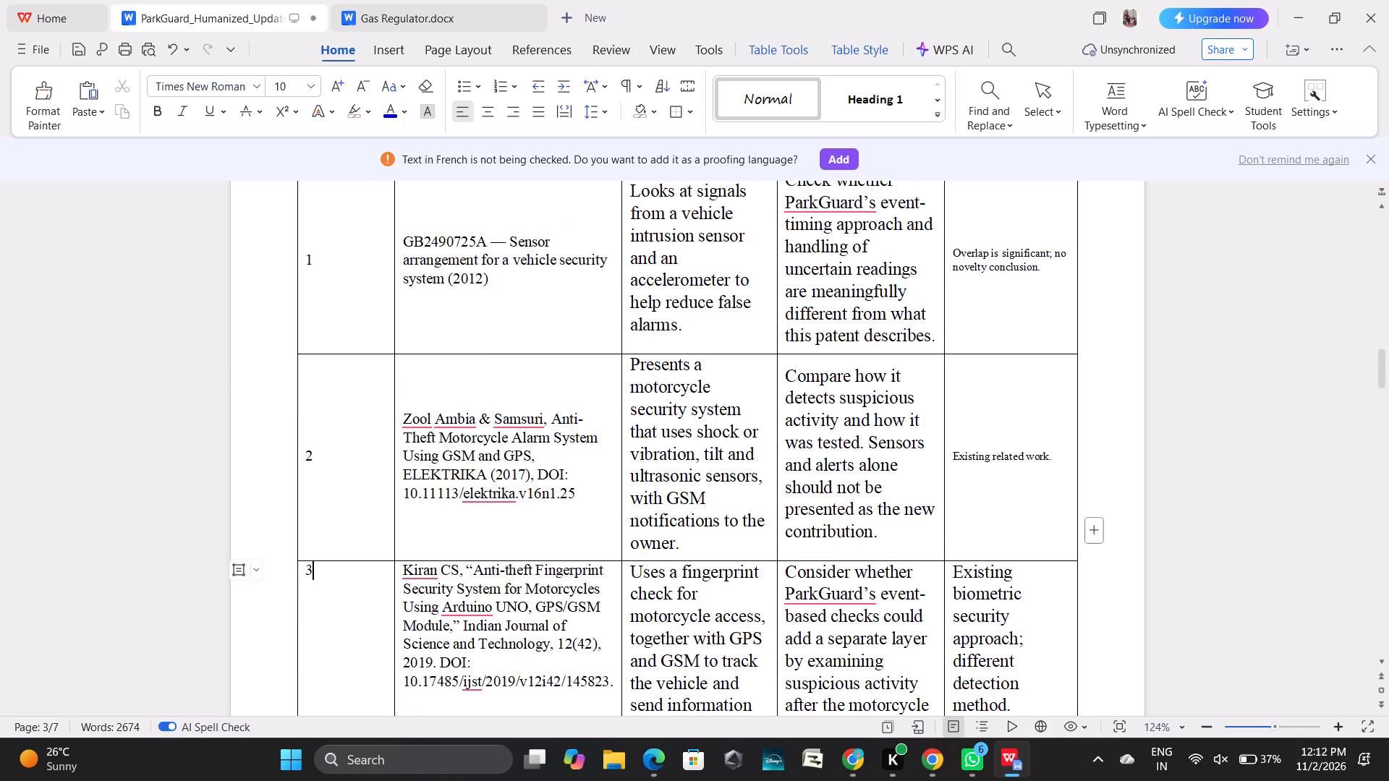
pyautogui.click(306, 568)
pyautogui.press('Return')
pyautogui.press('Return')
pyautogui.press('Return')
# Insert three blank lines above the row number 4 in the prior-art table to centre it vertically in its cell.
pyautogui.scroll(-2, 306, 568)
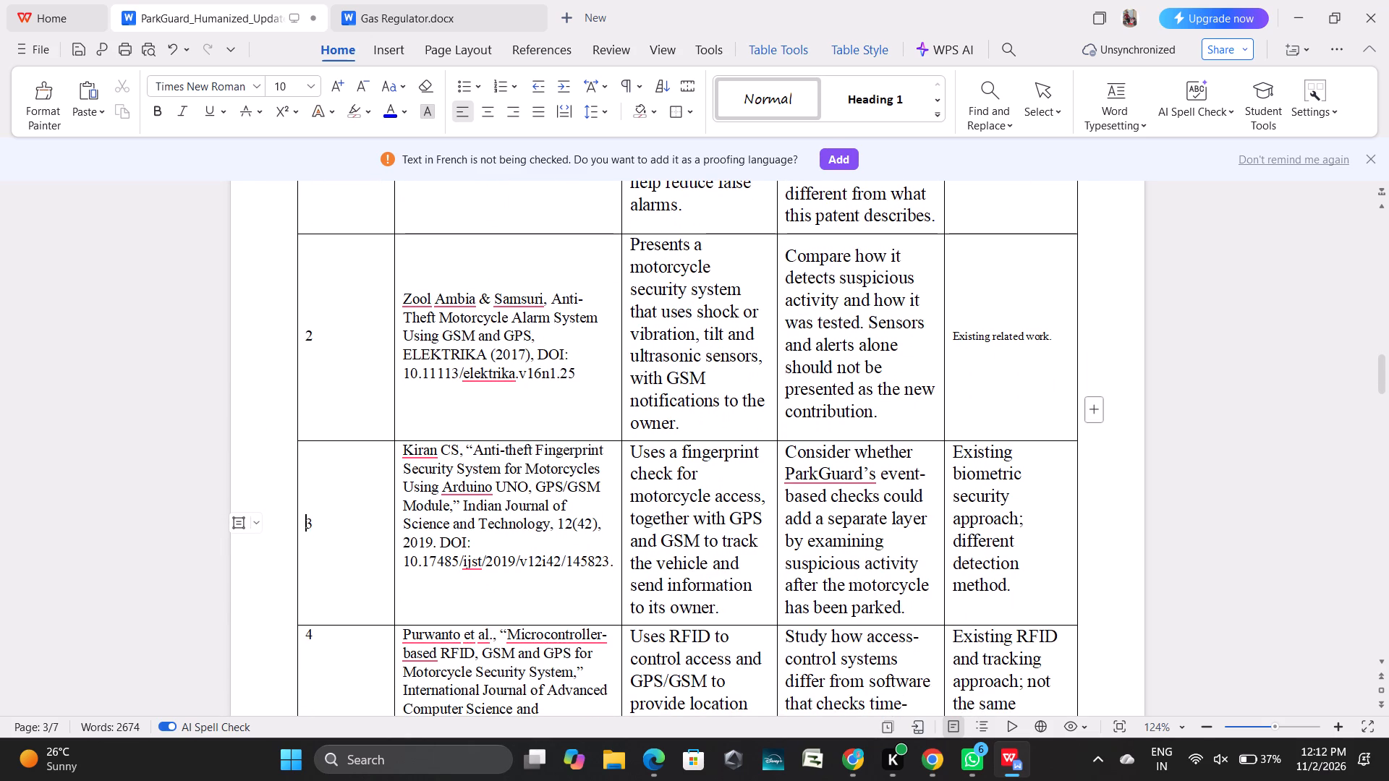
pyautogui.click(306, 632)
pyautogui.press('Return')
pyautogui.press('Return')
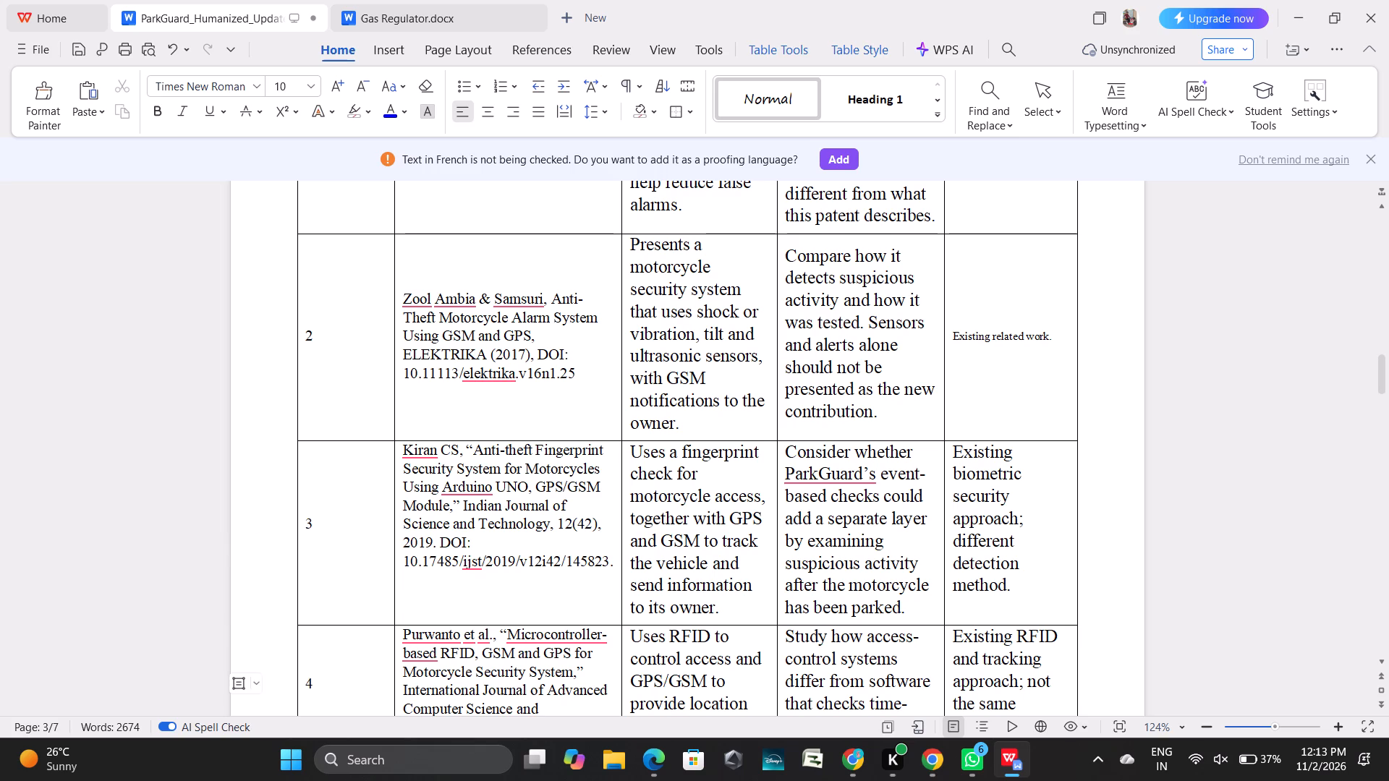
pyautogui.press('Return')
pyautogui.scroll(-2, 306, 632)
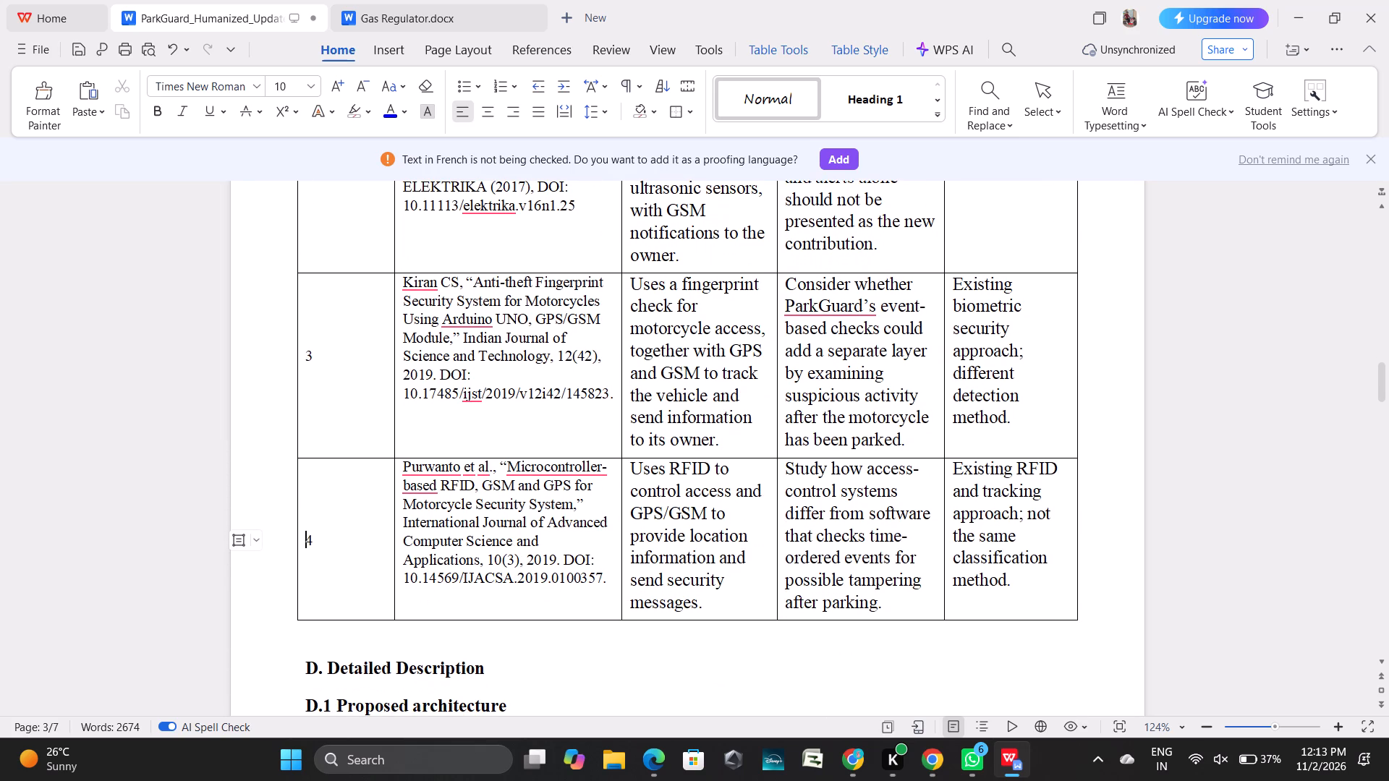
pyautogui.press('BackSpace')
pyautogui.press('Return')
# Review the form from the prior-art table back up to its title, dismissing the French proofing-language notice.
pyautogui.scroll(8, 400, 479)
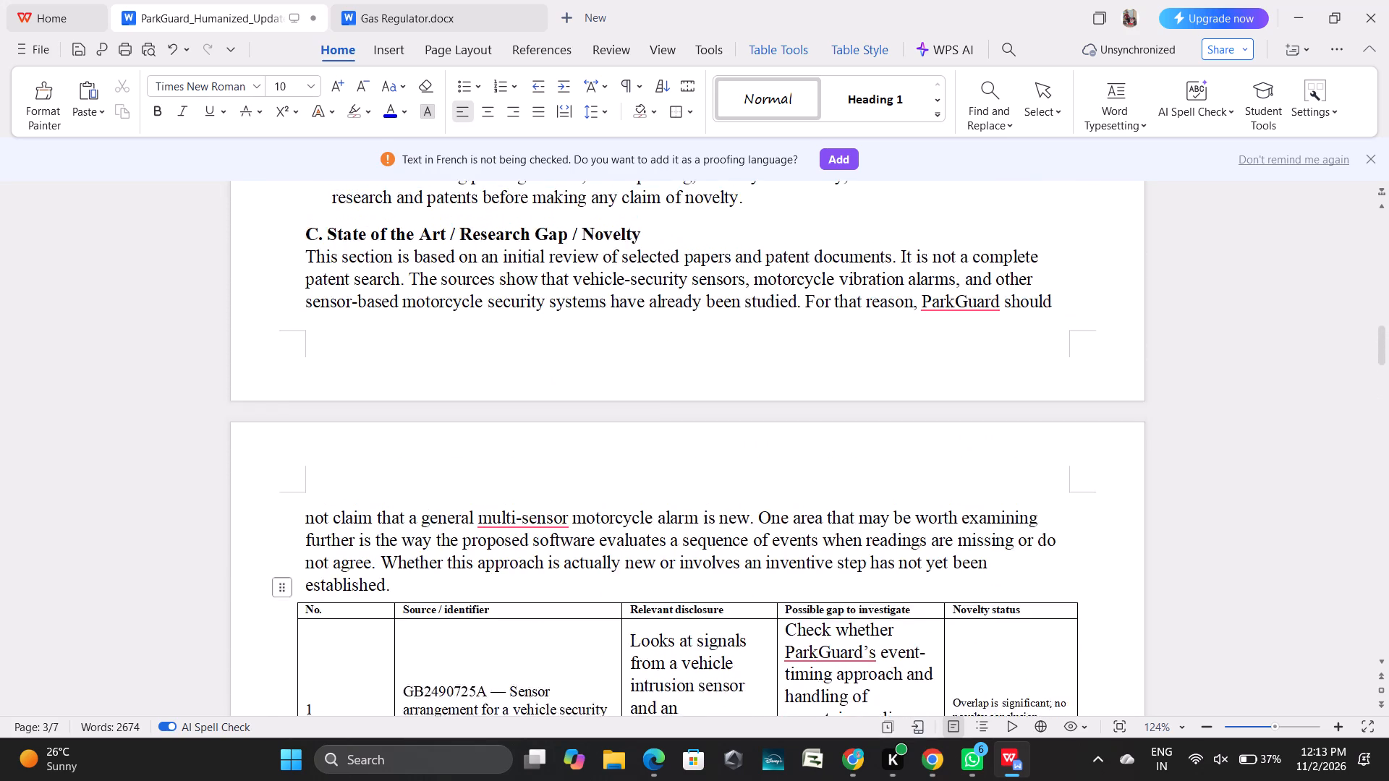
pyautogui.scroll(6, 402, 493)
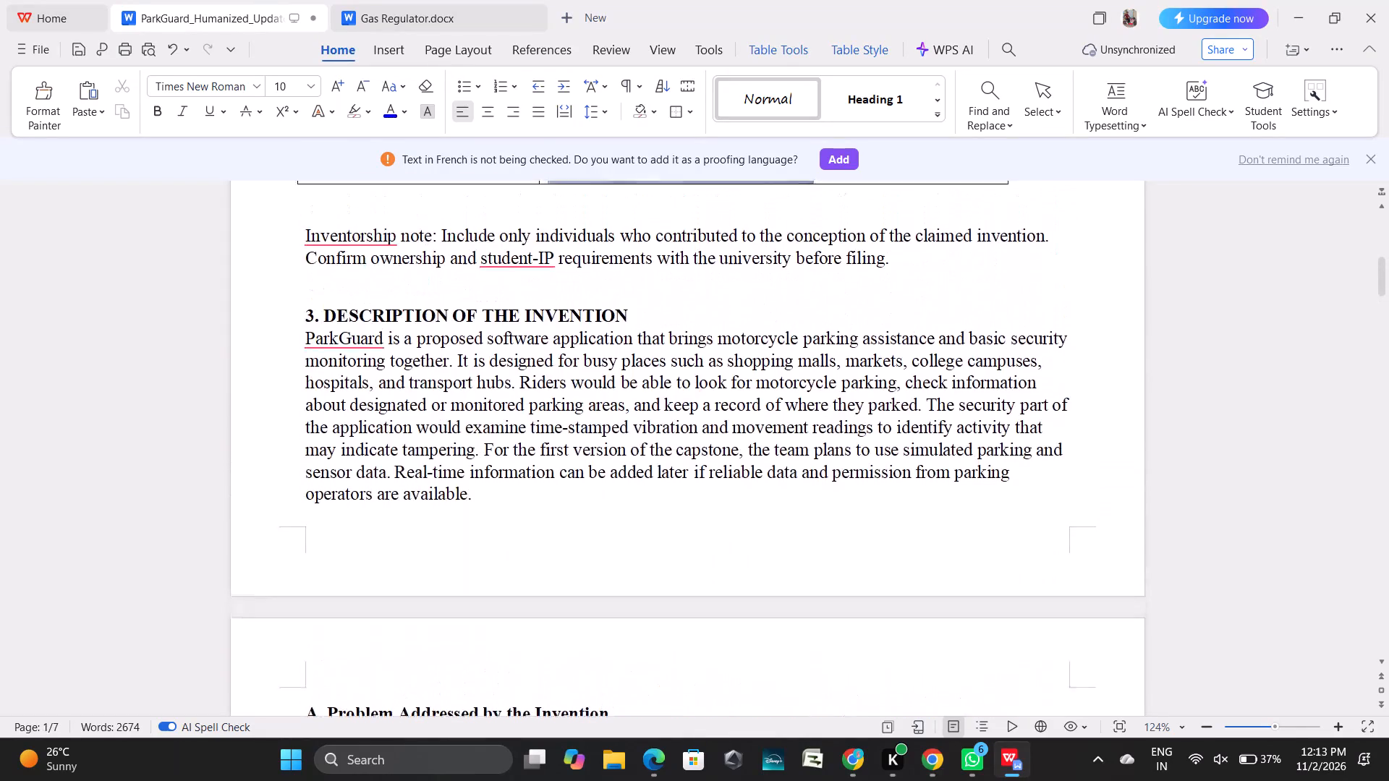
pyautogui.scroll(6, 402, 493)
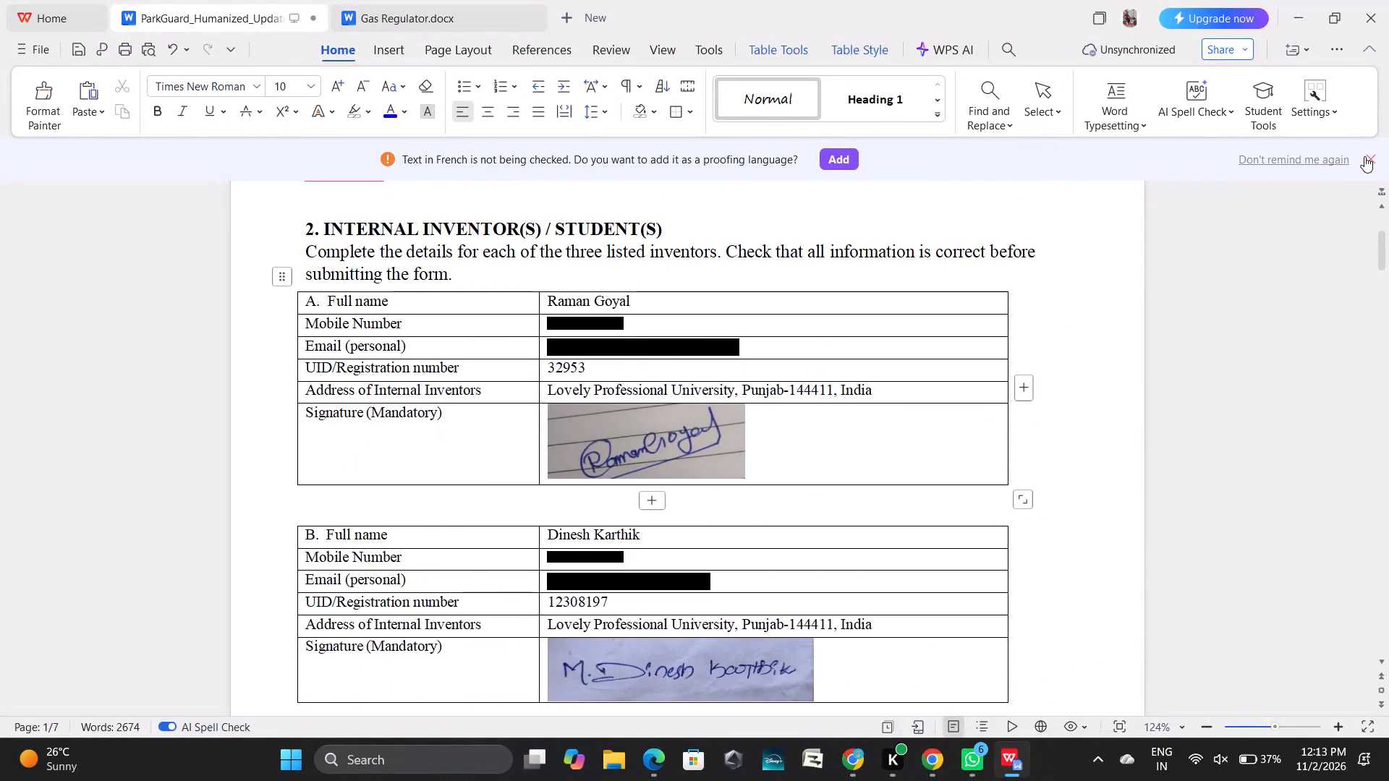
pyautogui.click(1372, 156)
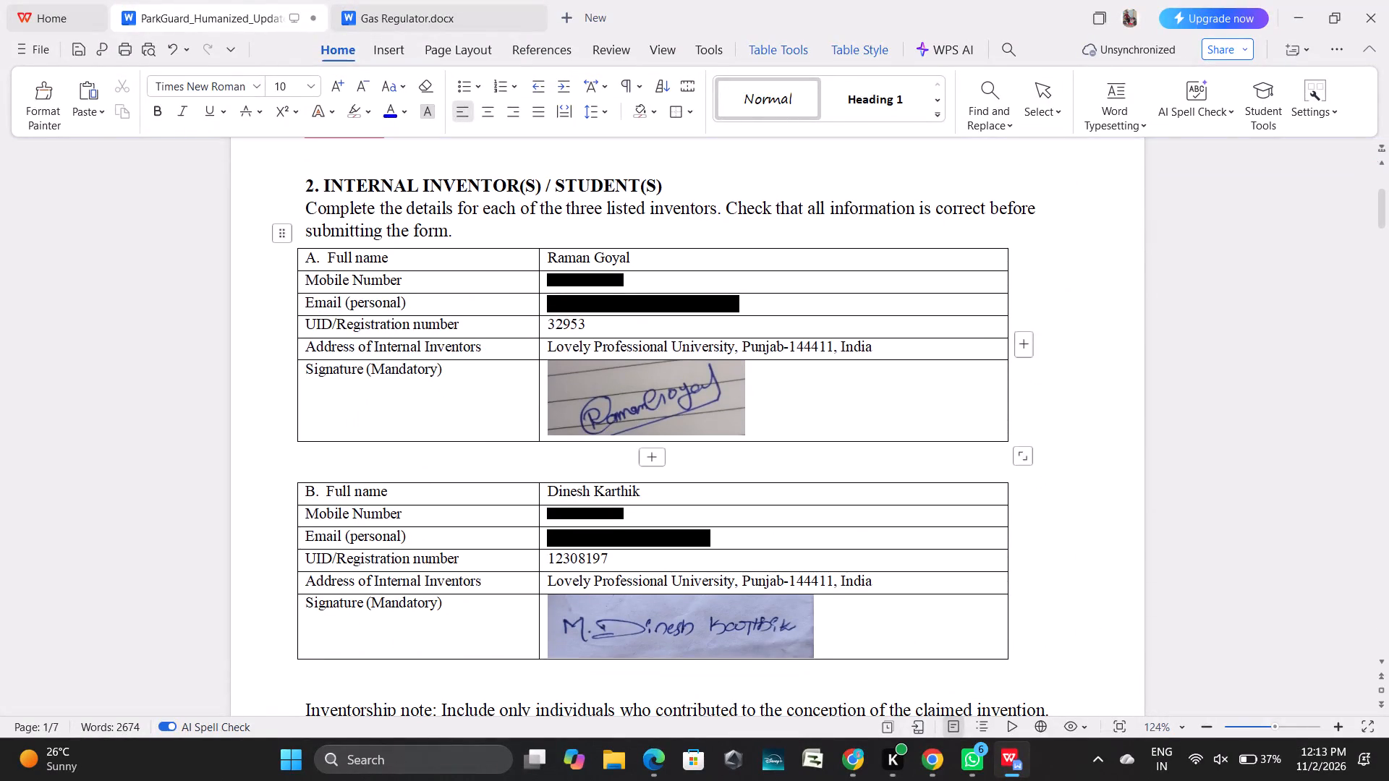
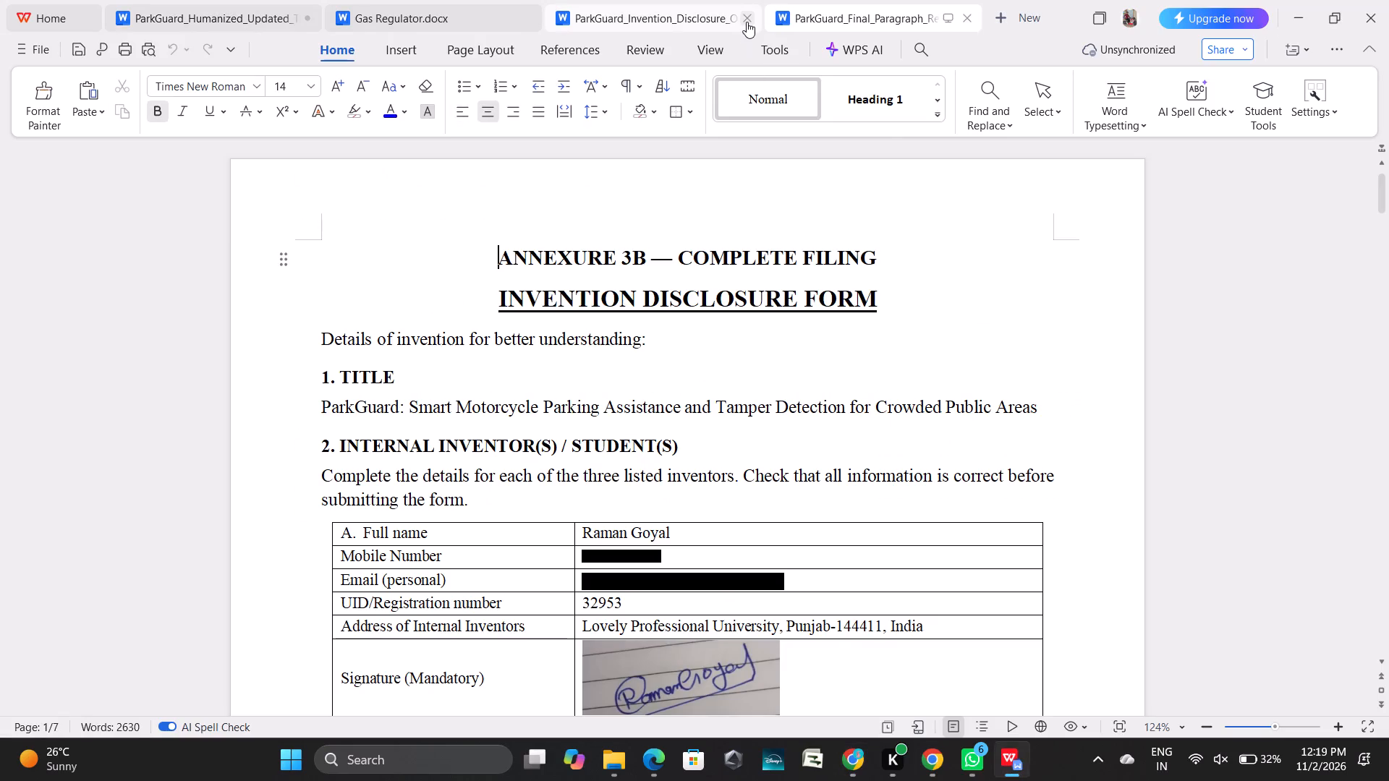
# Close the ParkGuard_Invention_Disclosure_Original and Gas Regulator documents.
pyautogui.click(747, 20)
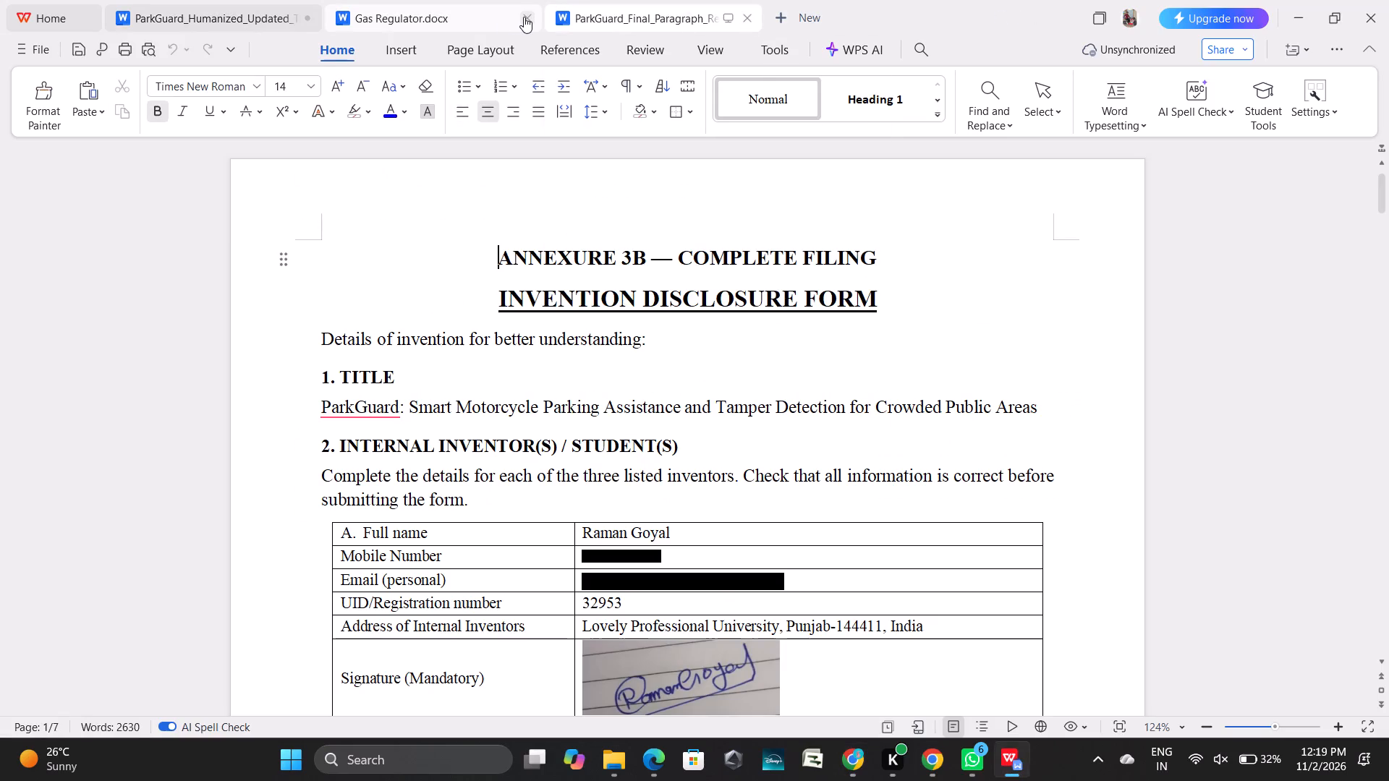
pyautogui.click(524, 17)
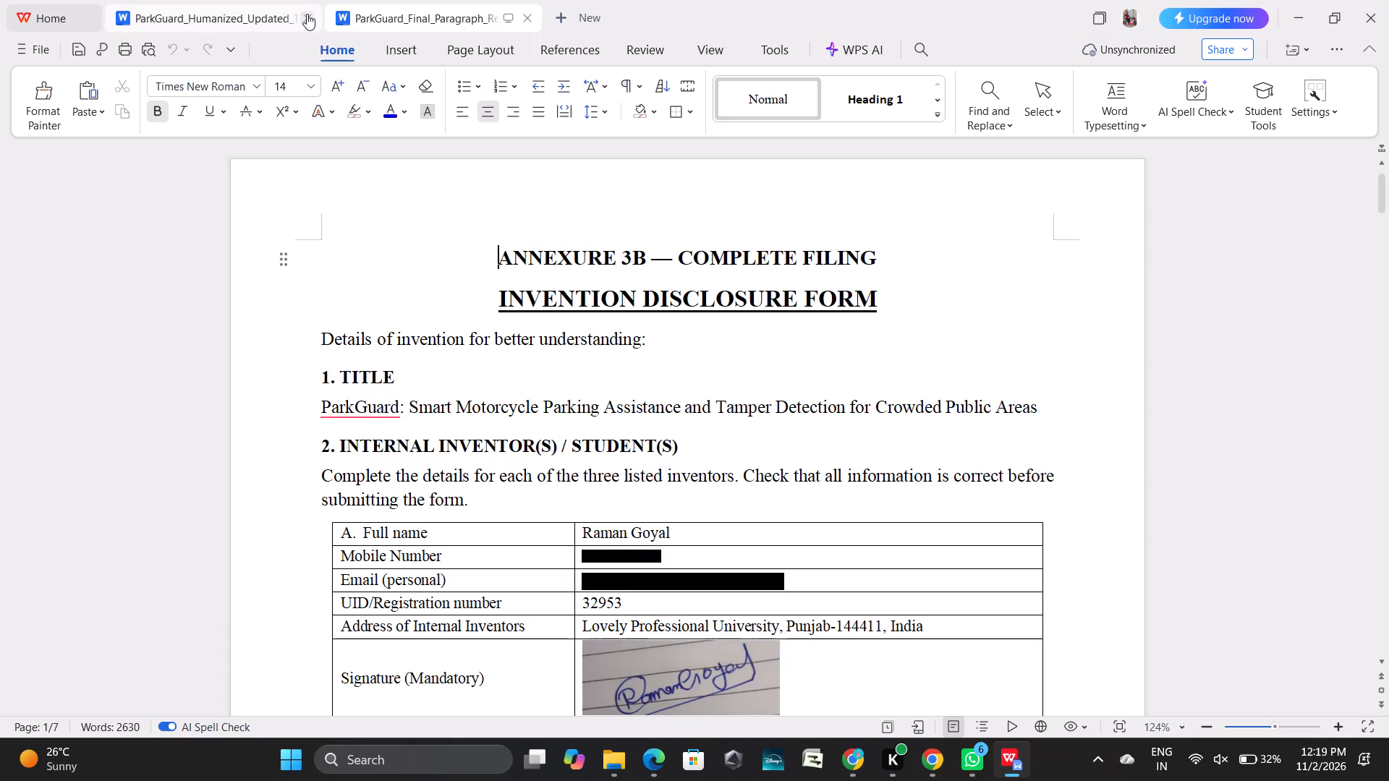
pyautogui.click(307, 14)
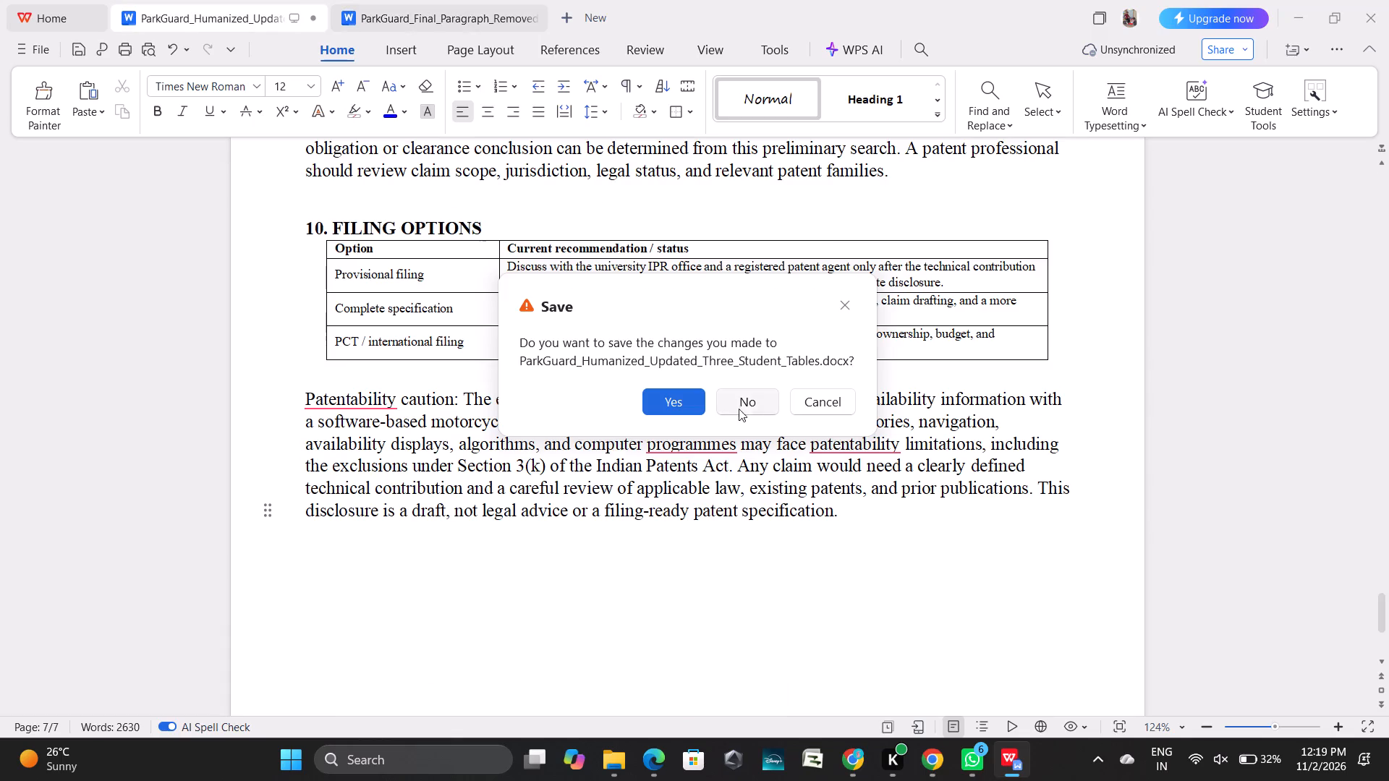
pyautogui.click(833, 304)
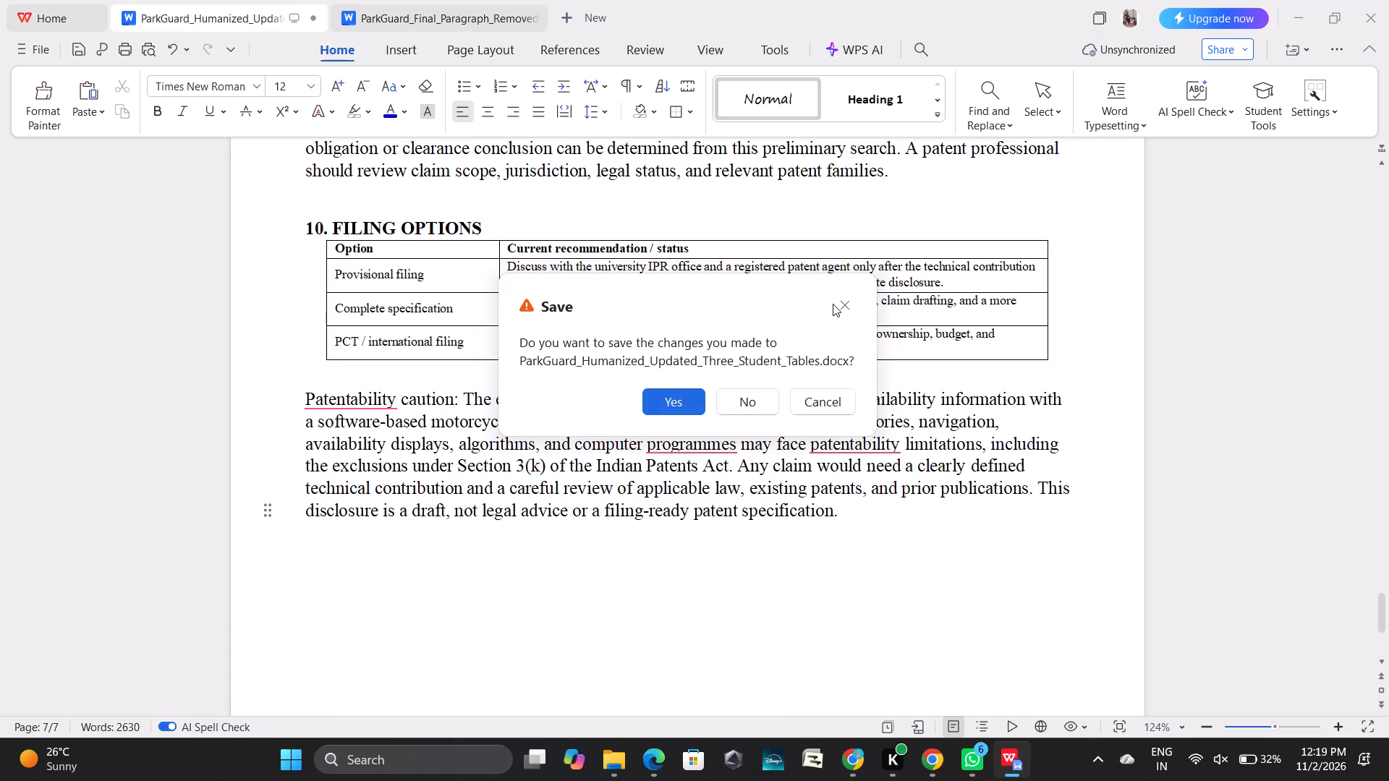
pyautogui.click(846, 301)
# Switch to the ParkGuard_Final_Paragraph_Removed document and check the inventor detail tables in section 2.
pyautogui.click(414, 12)
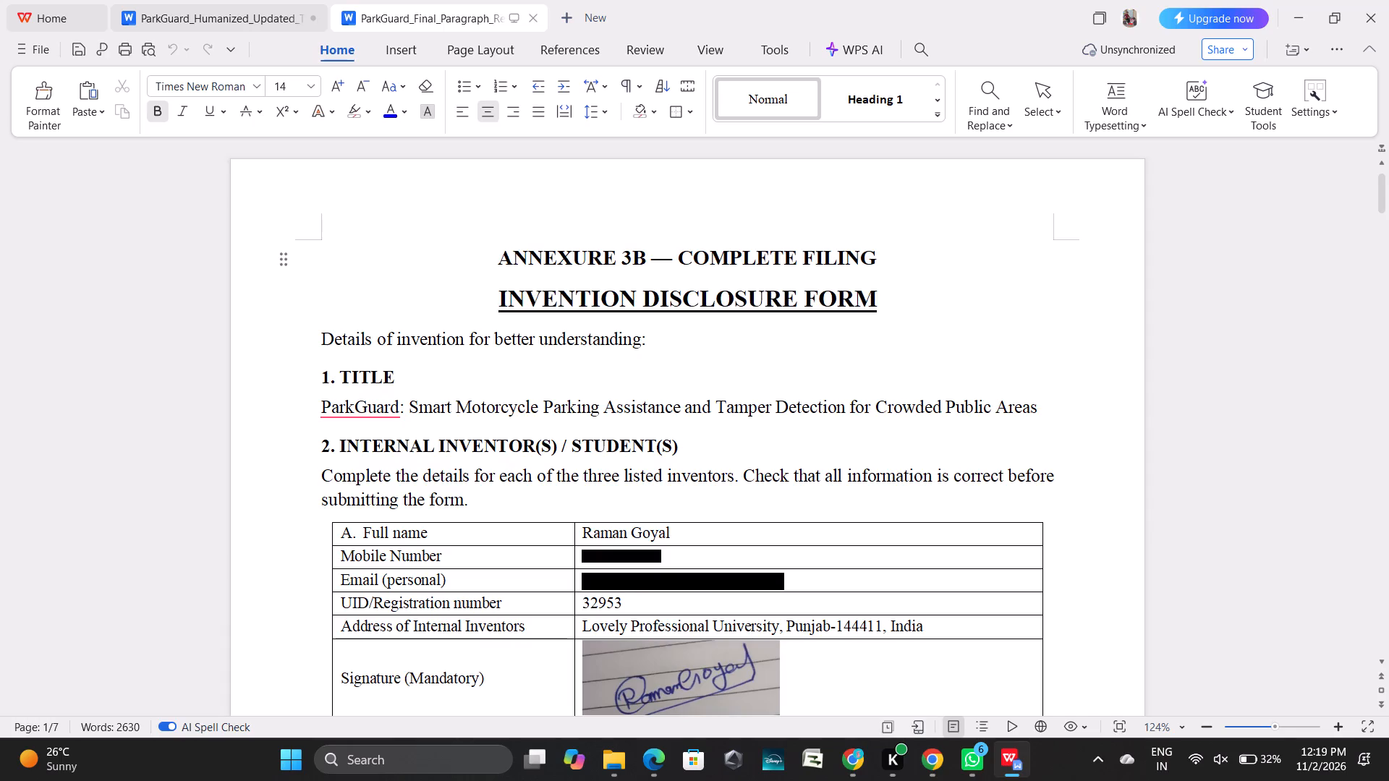
pyautogui.scroll(-8, 663, 364)
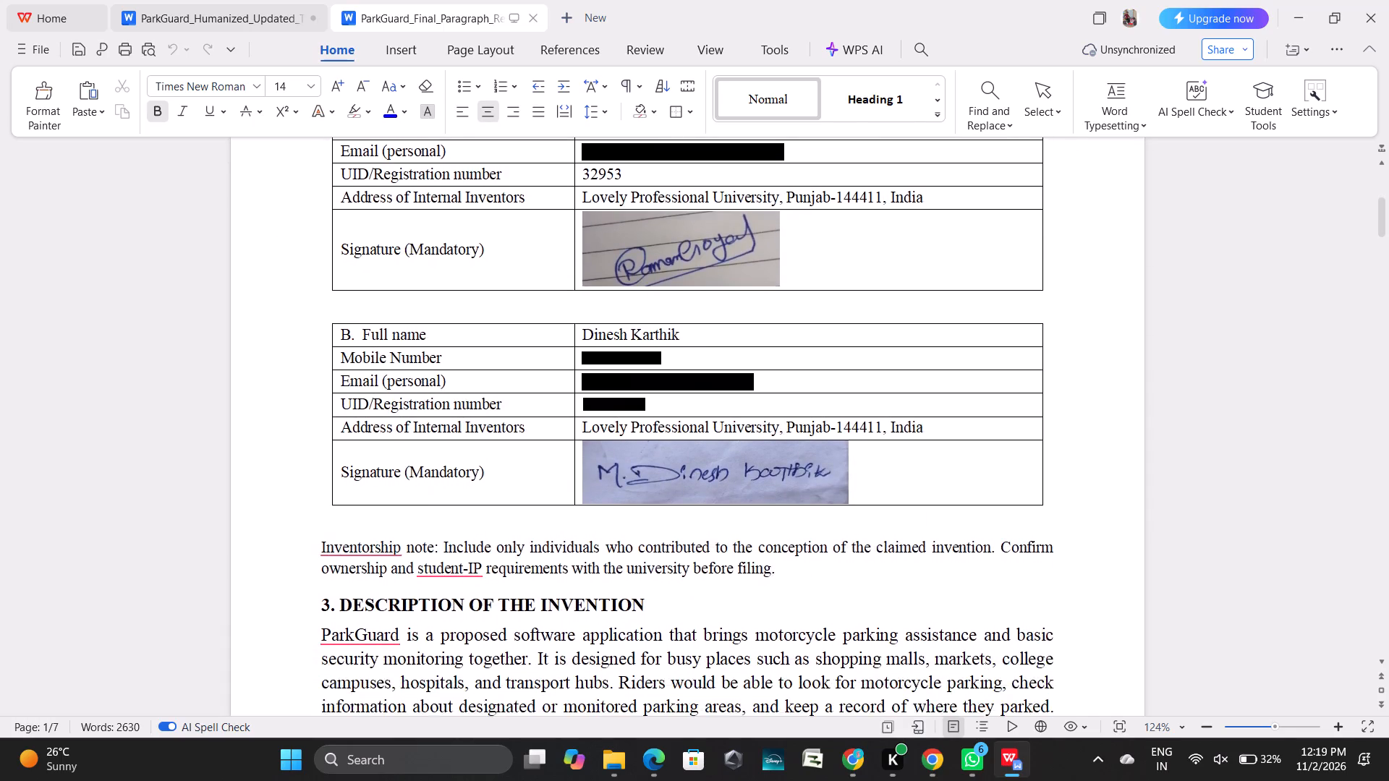
pyautogui.scroll(-1, 663, 364)
pyautogui.scroll(3, 663, 364)
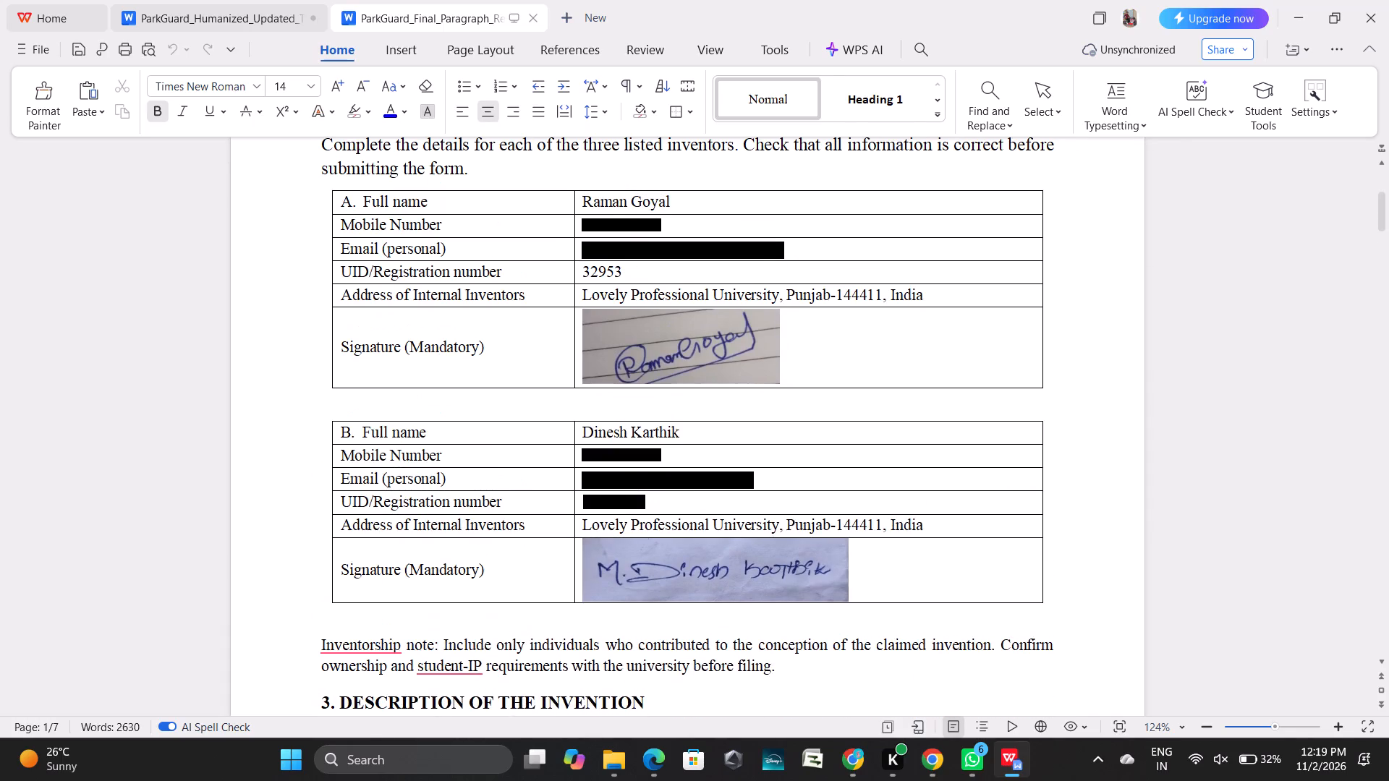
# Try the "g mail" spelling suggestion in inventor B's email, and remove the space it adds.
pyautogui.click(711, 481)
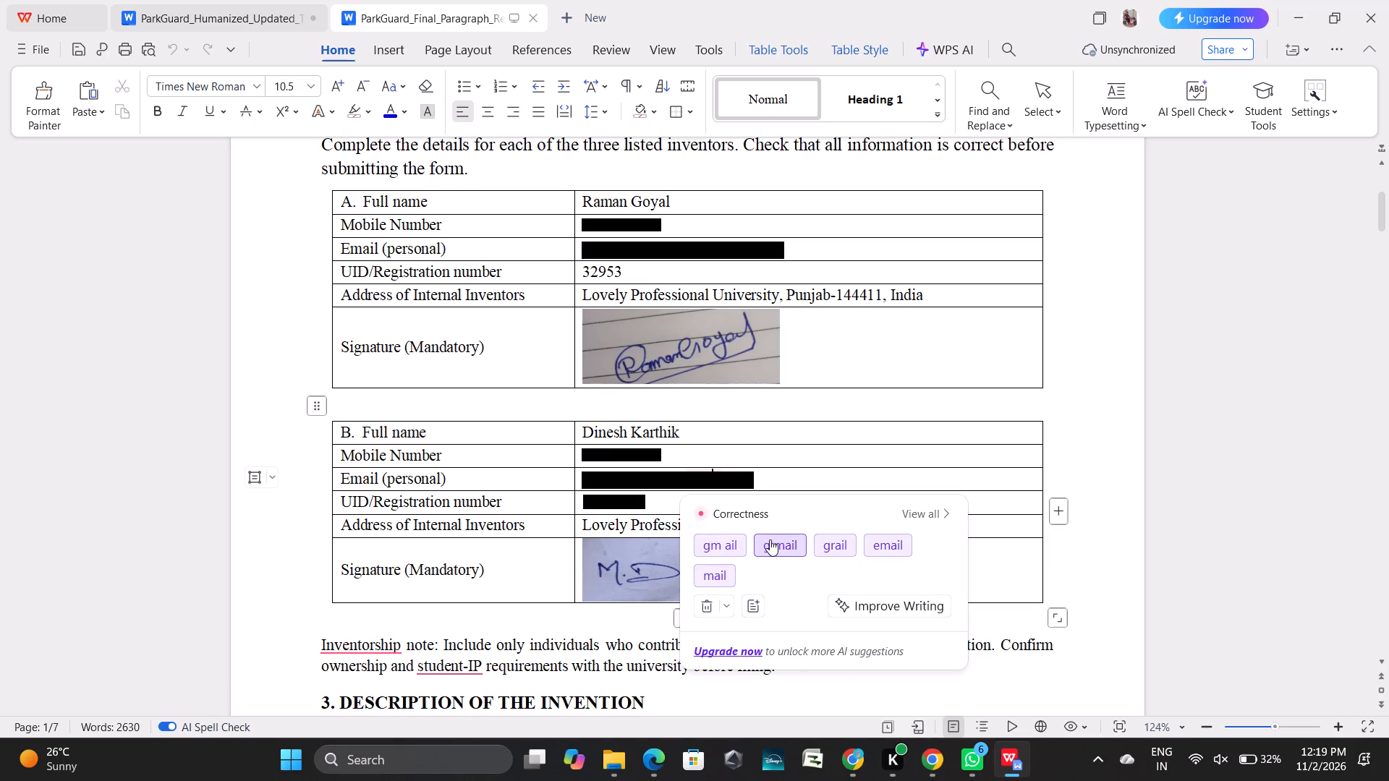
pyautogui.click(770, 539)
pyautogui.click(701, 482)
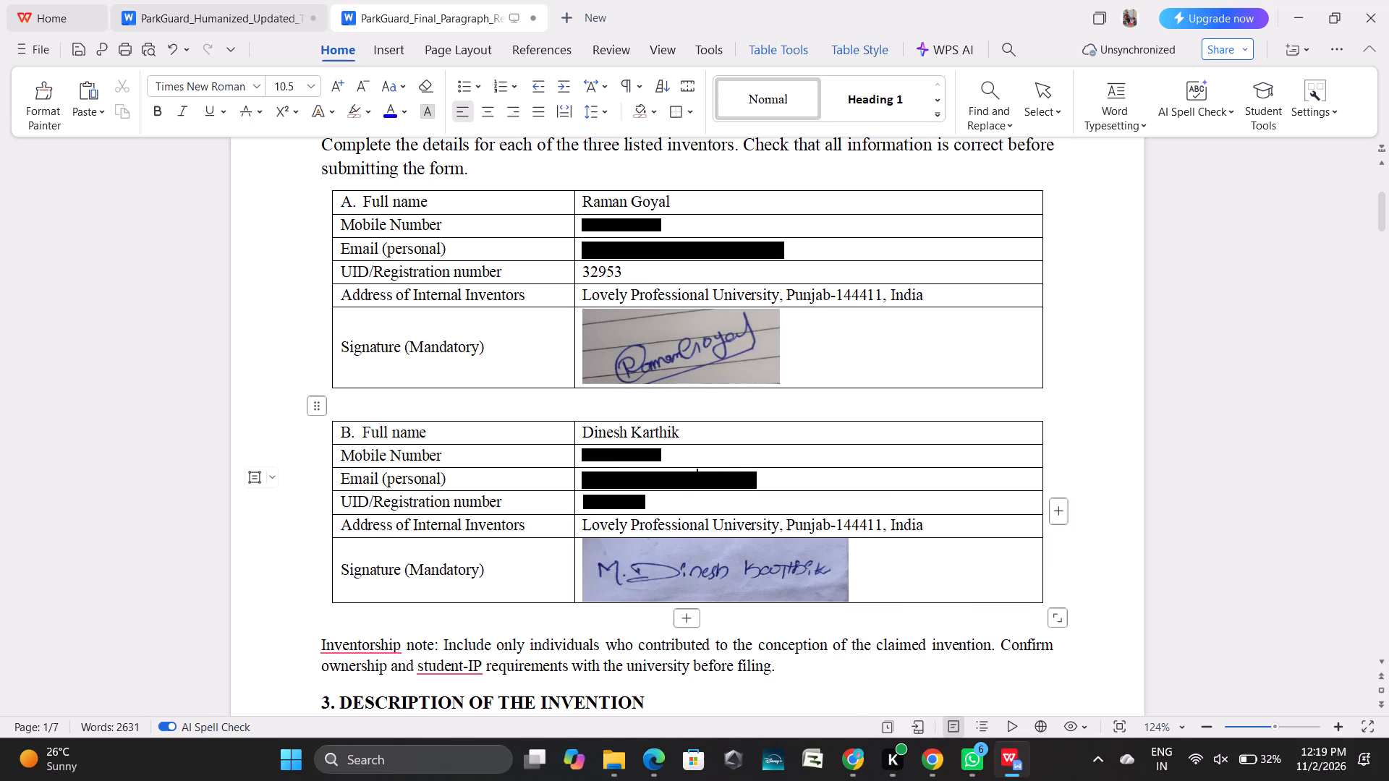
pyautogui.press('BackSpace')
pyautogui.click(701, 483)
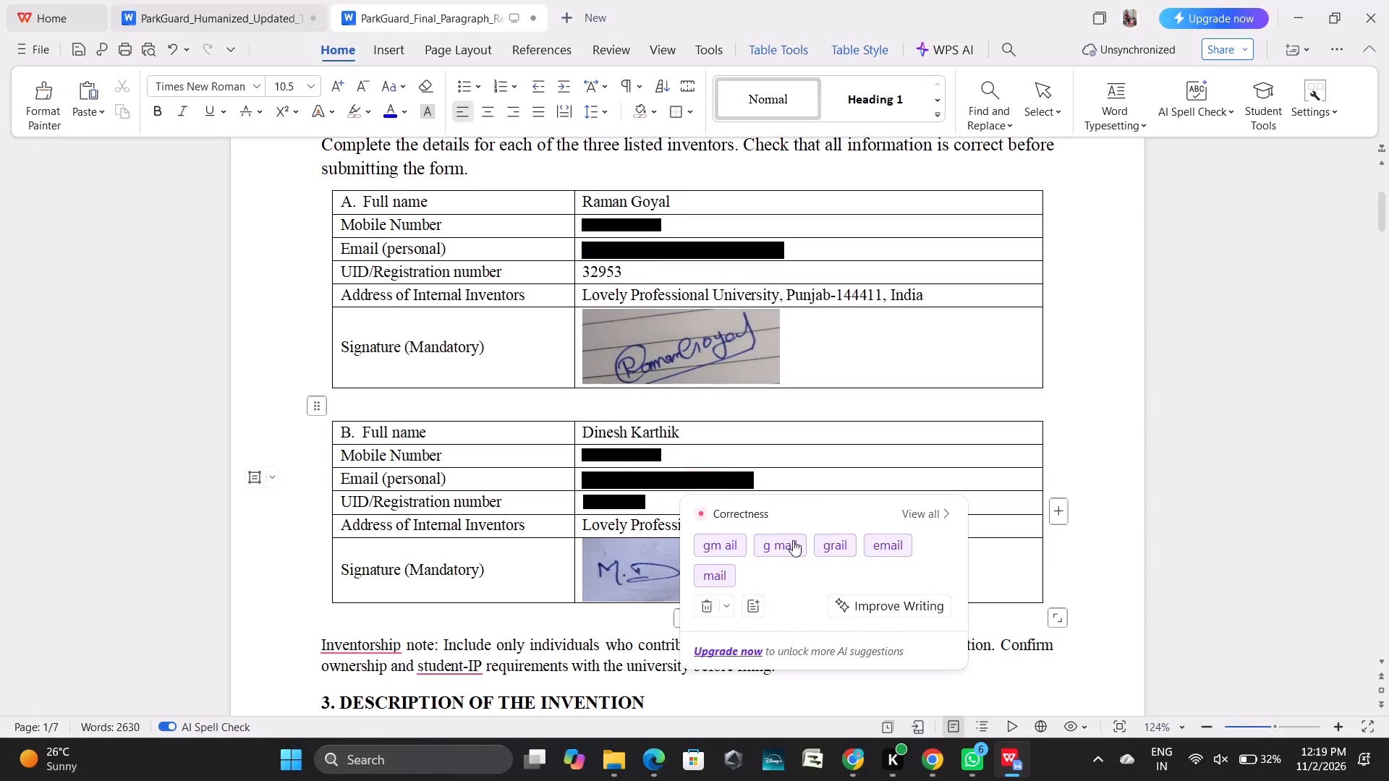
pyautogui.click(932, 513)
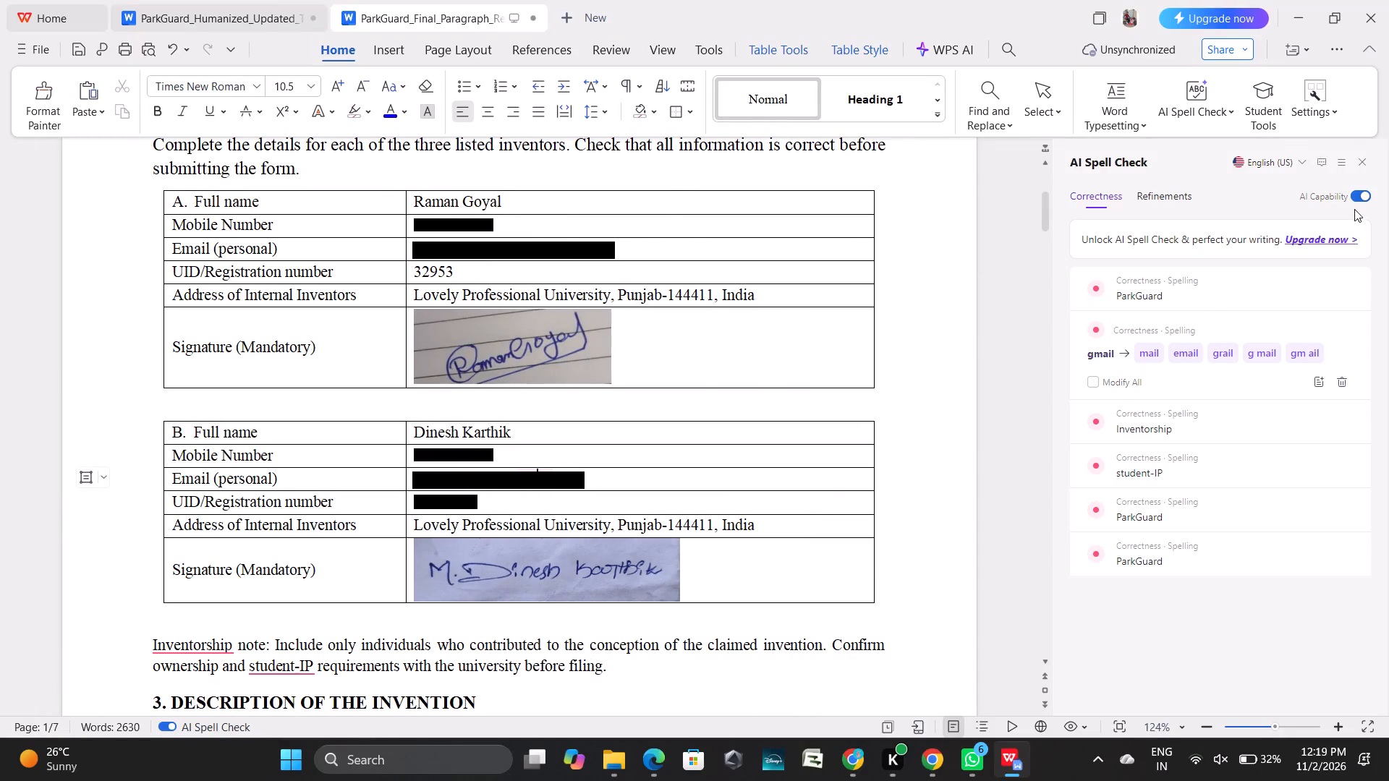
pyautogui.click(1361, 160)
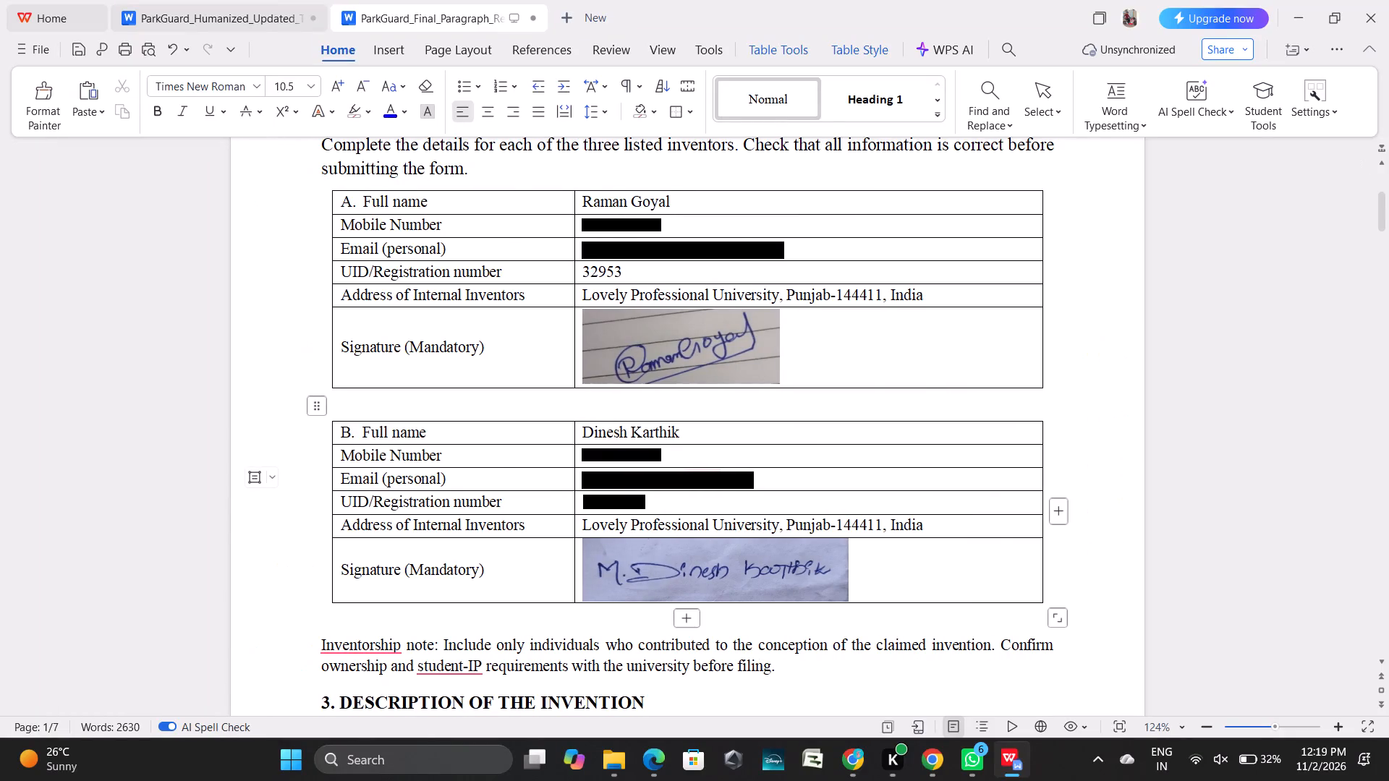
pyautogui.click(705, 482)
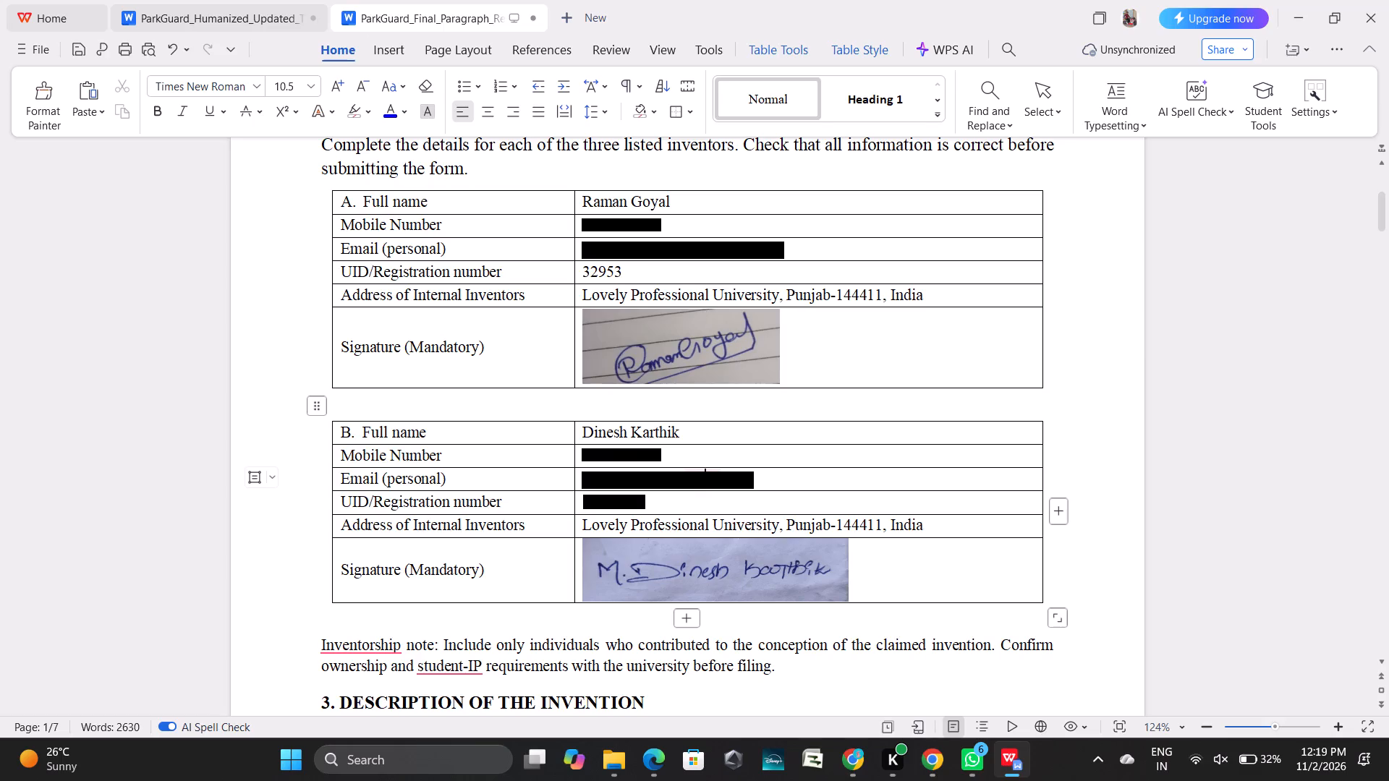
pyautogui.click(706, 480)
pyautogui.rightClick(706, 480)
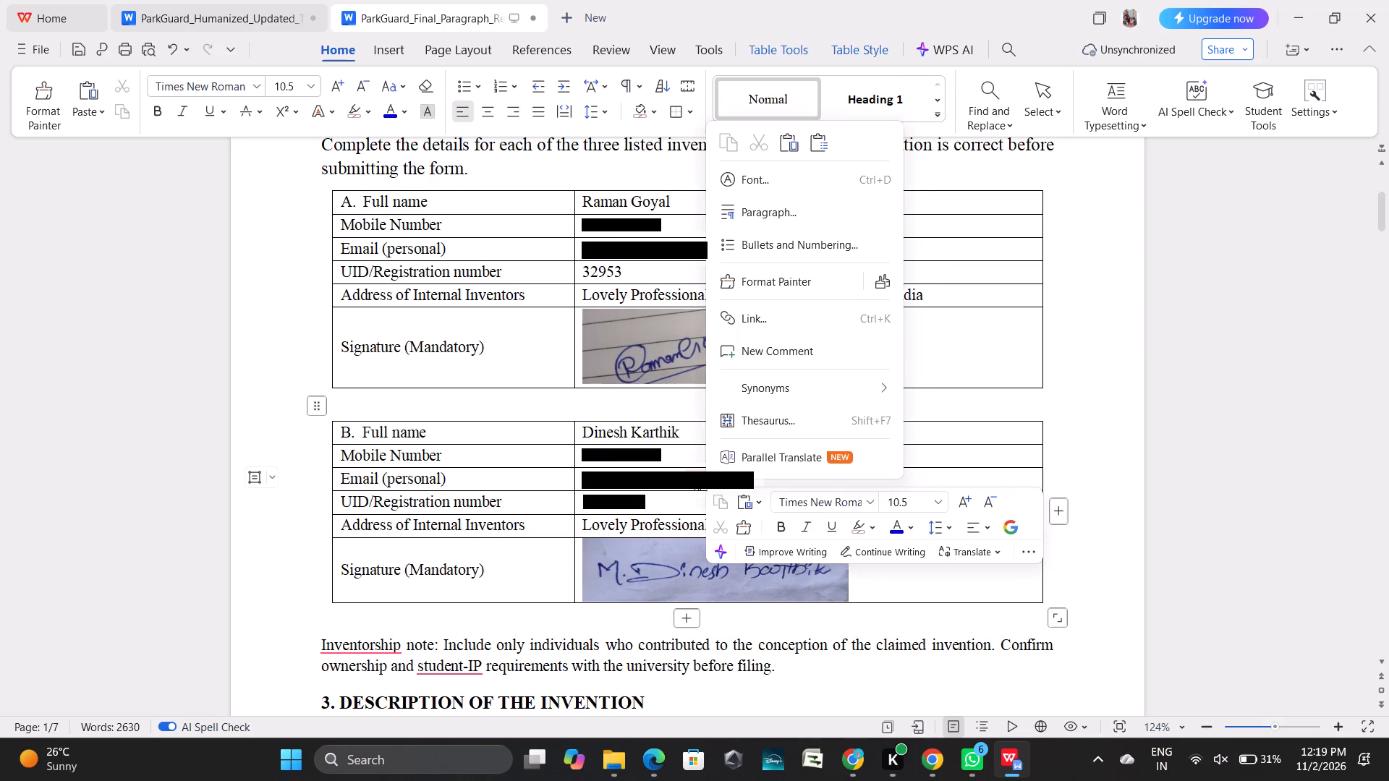
# Ignore the spelling flag on "gmail" in inventor B's email row.
pyautogui.click(694, 477)
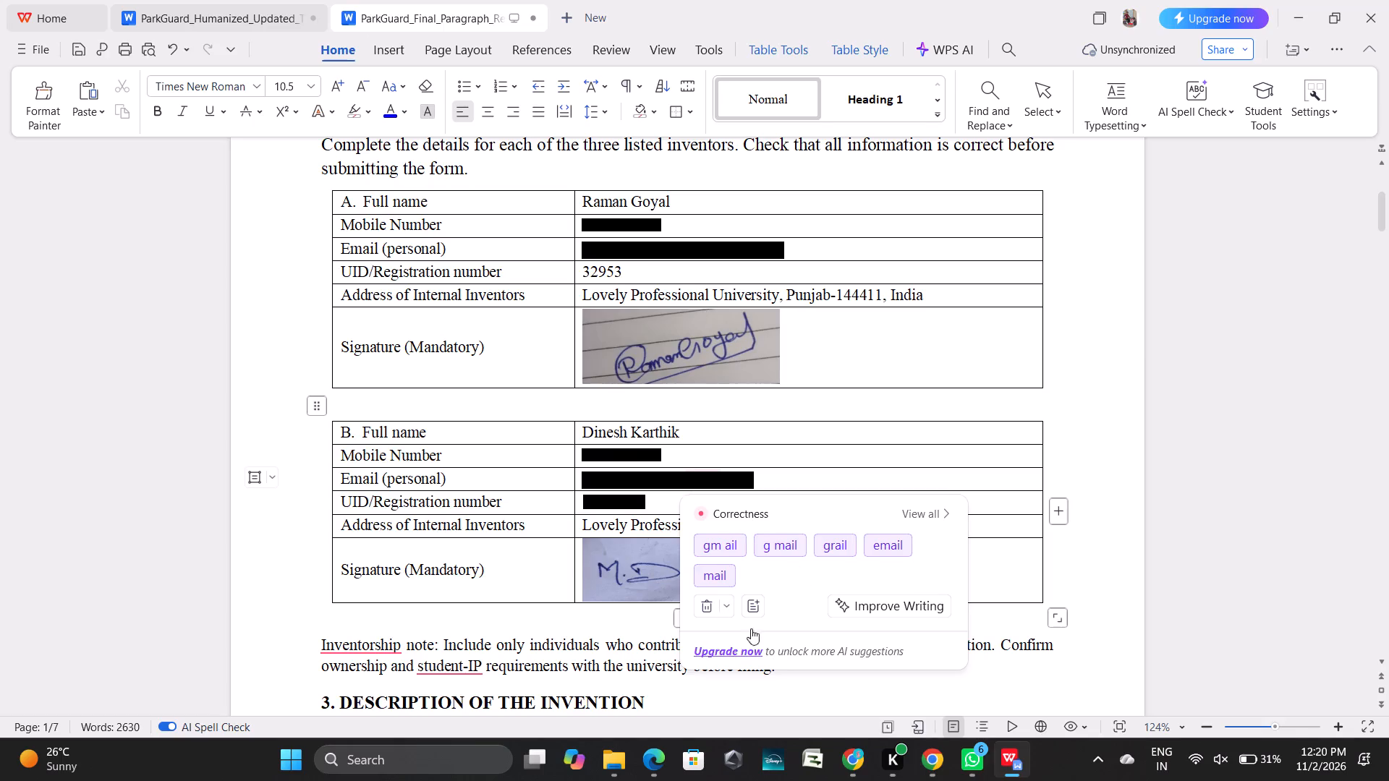
pyautogui.click(701, 607)
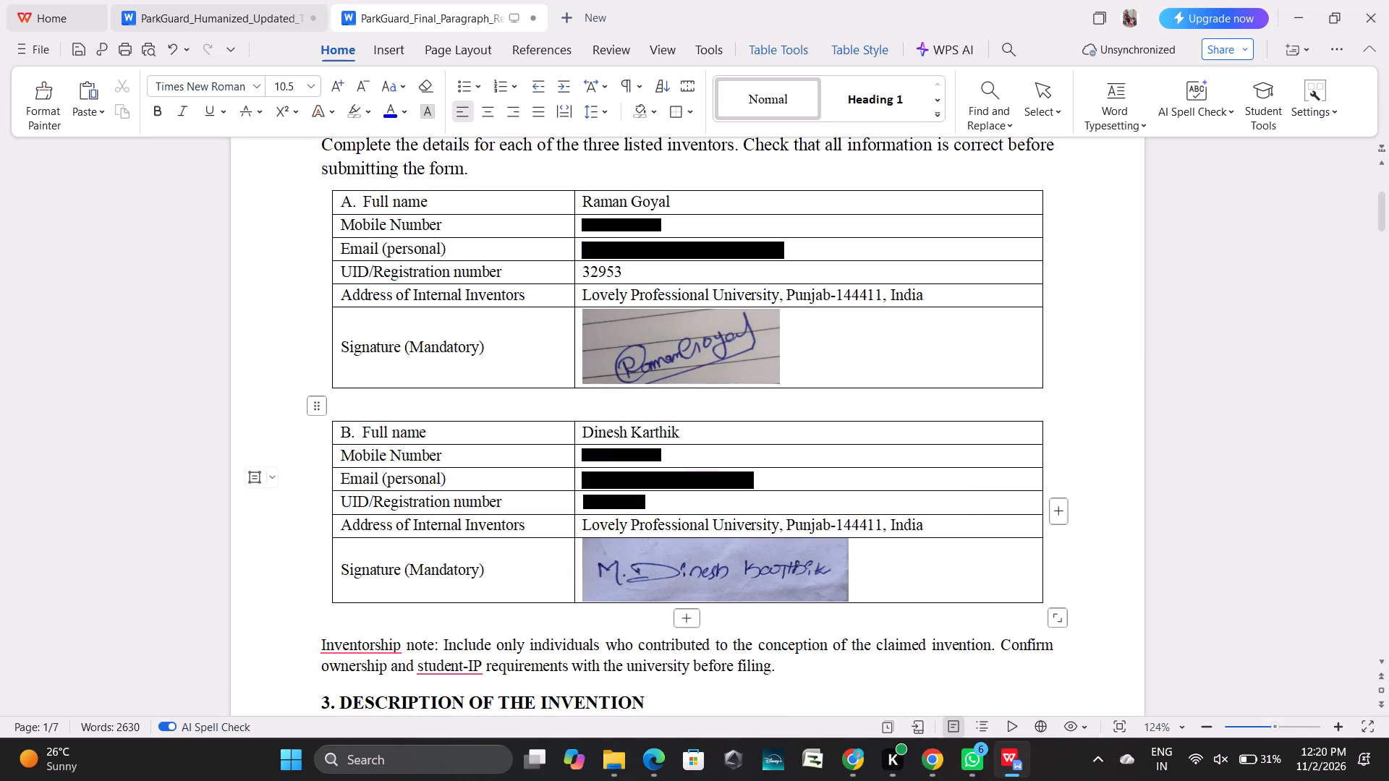
# Check the rest of the document, from the invention description through the Use and Disclosure section.
pyautogui.scroll(-3, 775, 511)
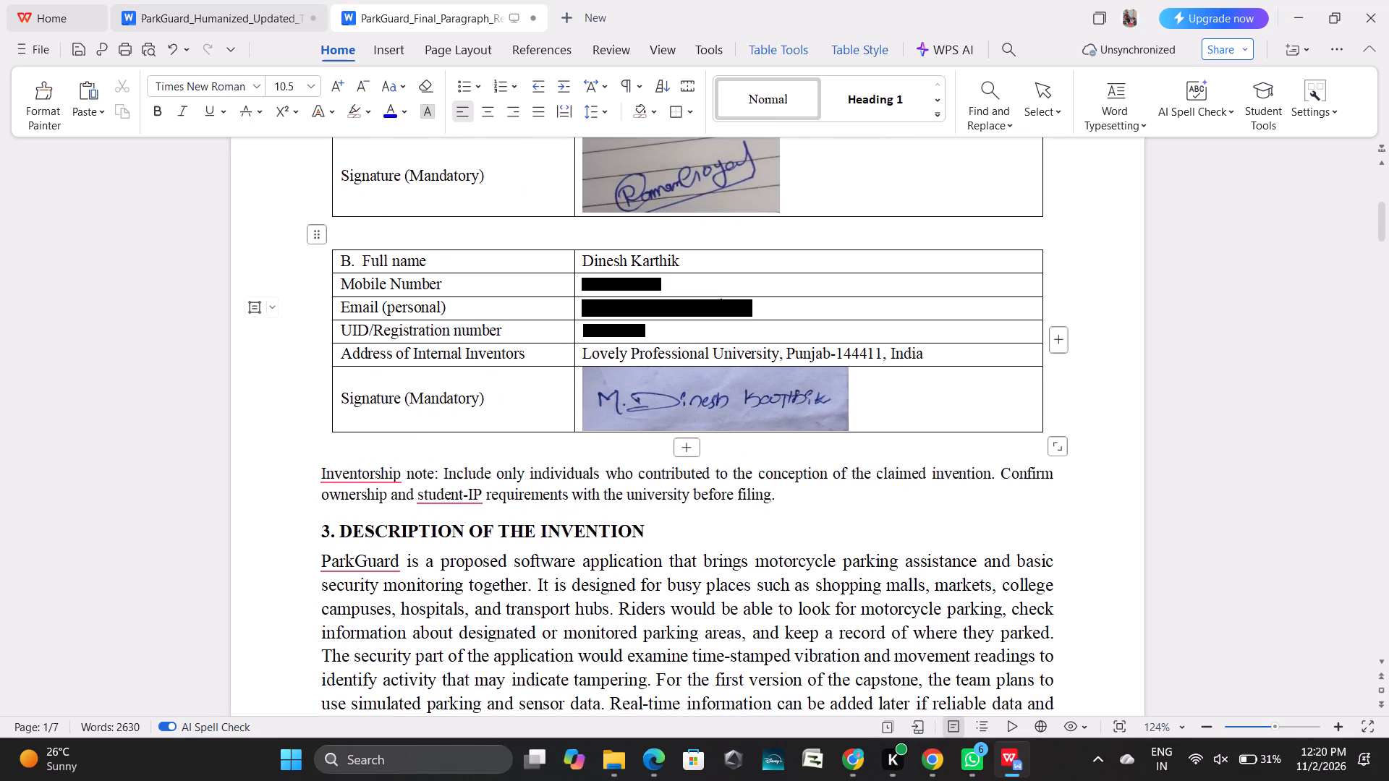
pyautogui.scroll(-4, 775, 511)
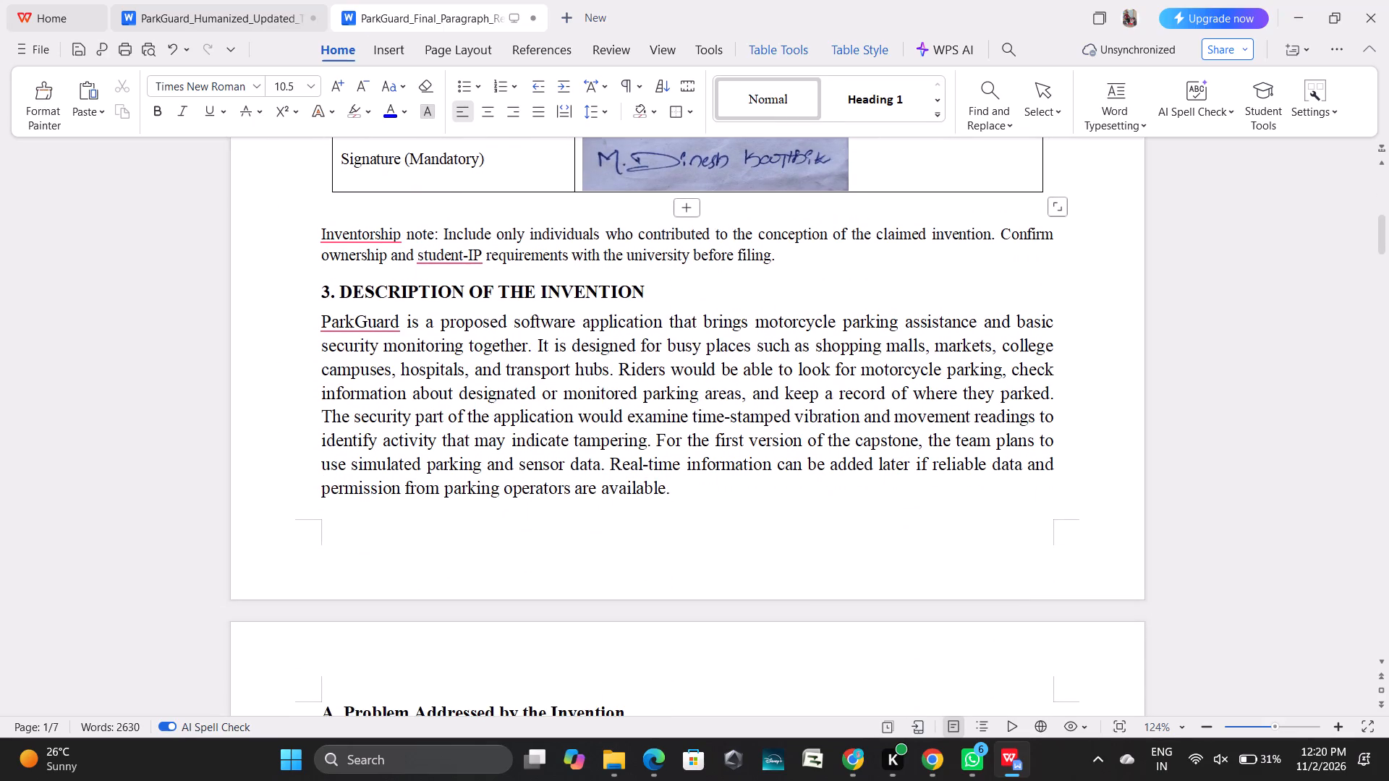
pyautogui.scroll(-7, 775, 511)
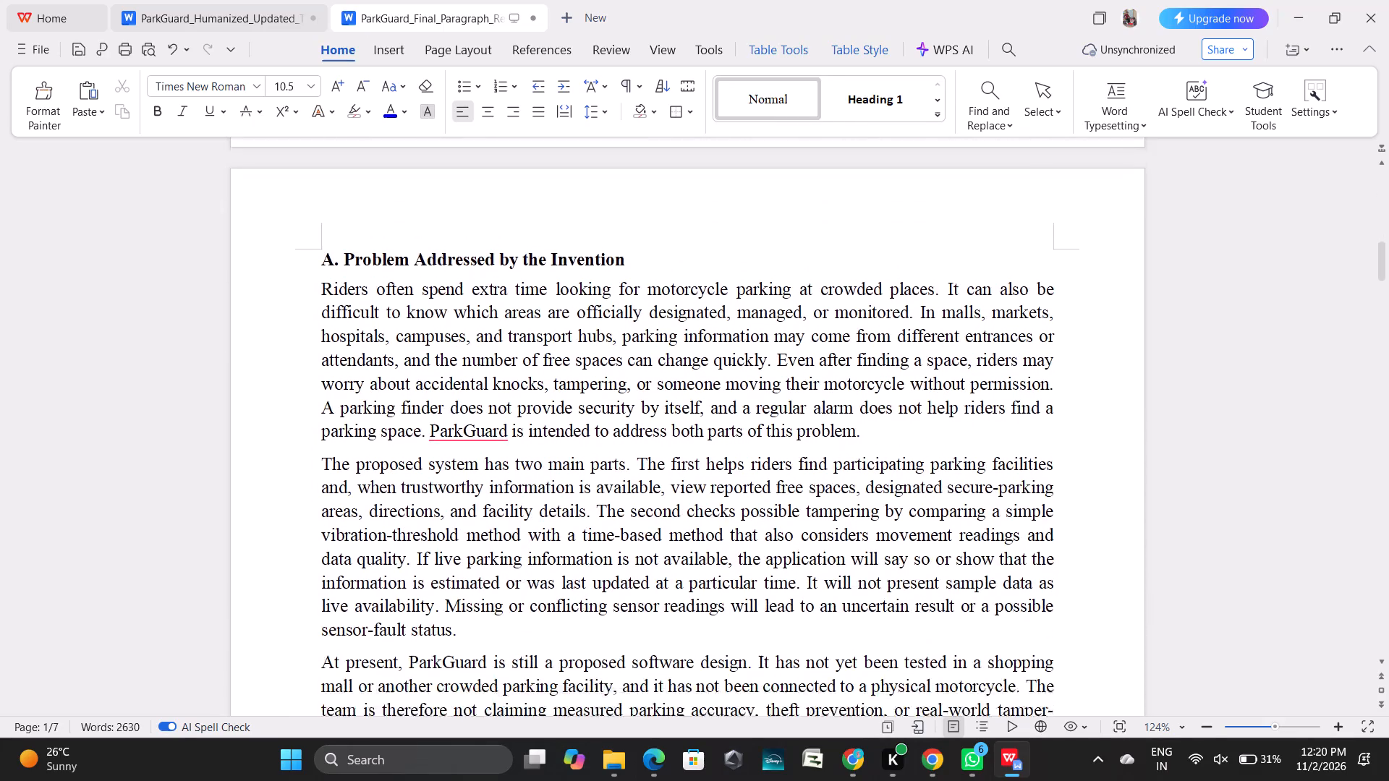
pyautogui.scroll(-13, 775, 511)
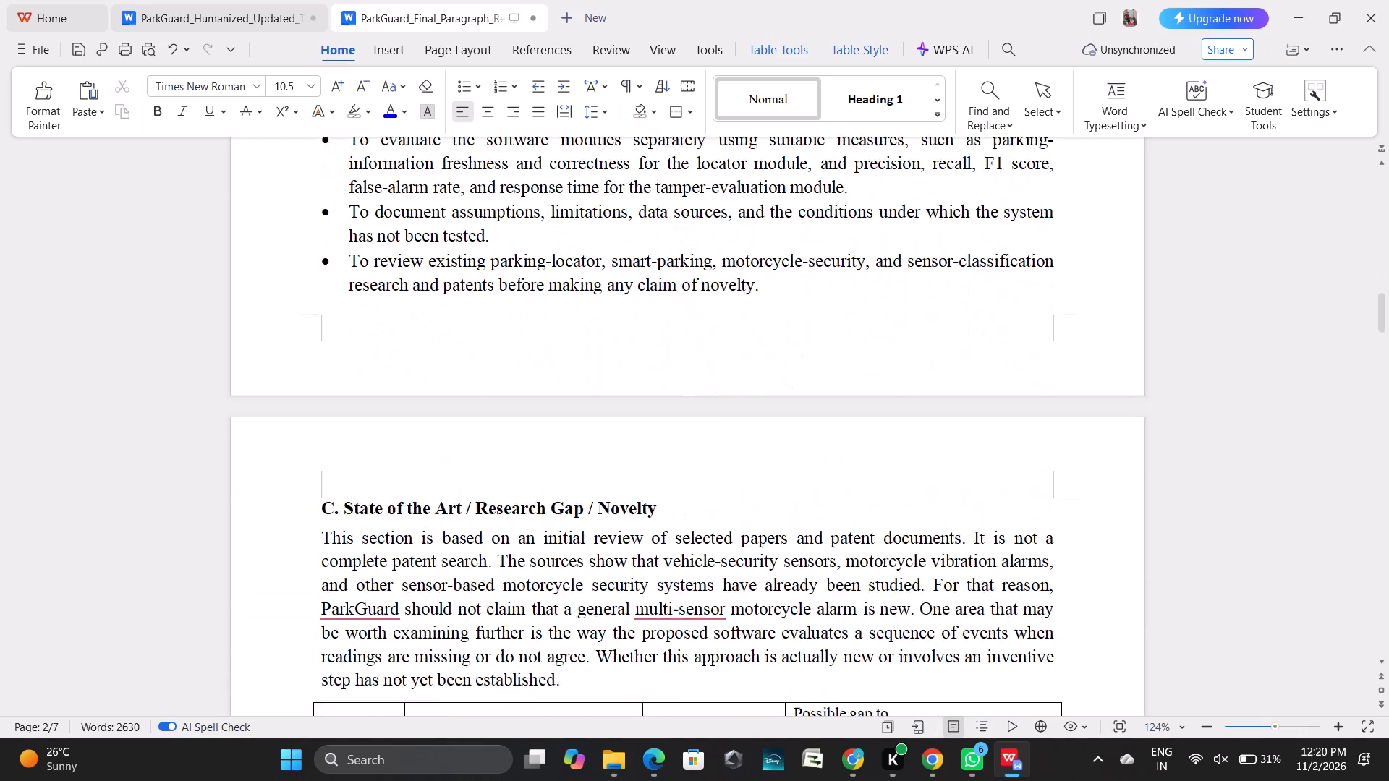
pyautogui.scroll(-10, 775, 511)
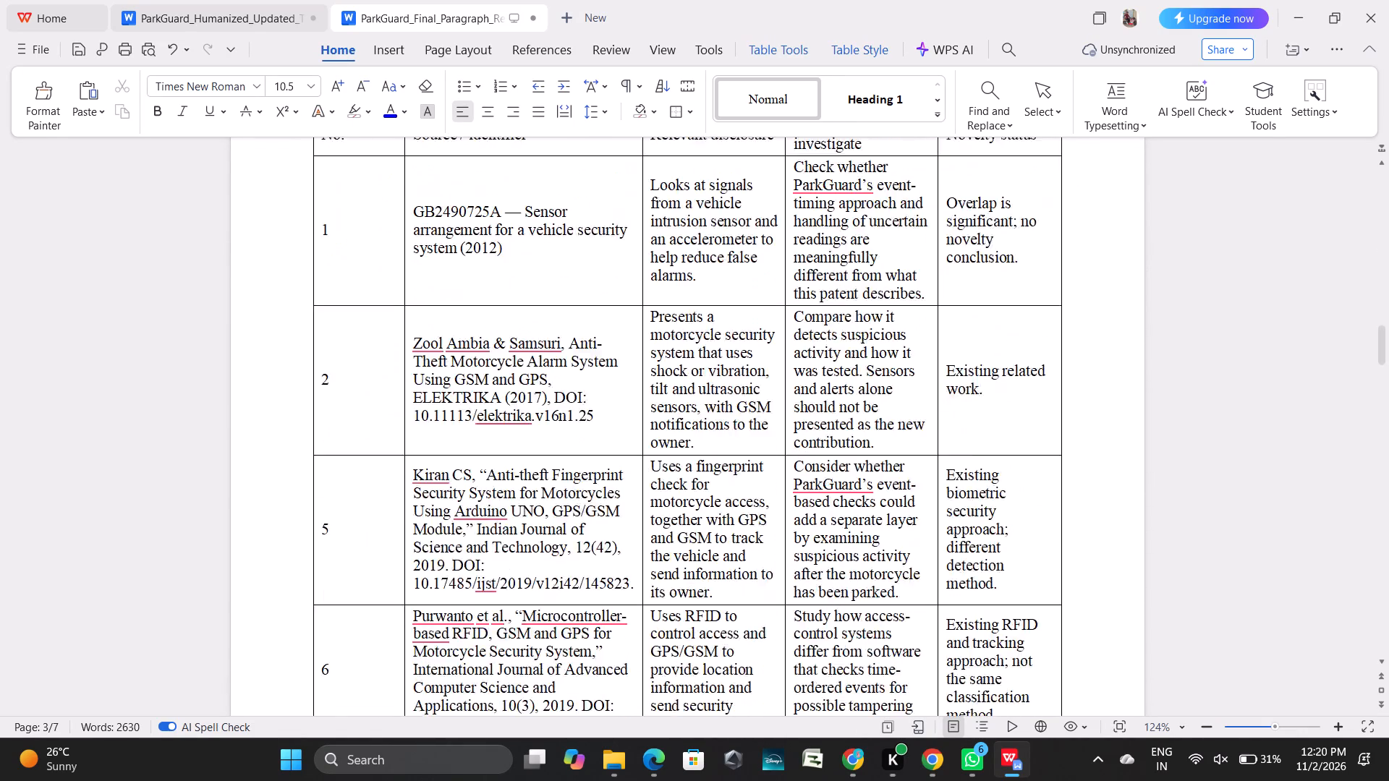
pyautogui.scroll(-6, 775, 511)
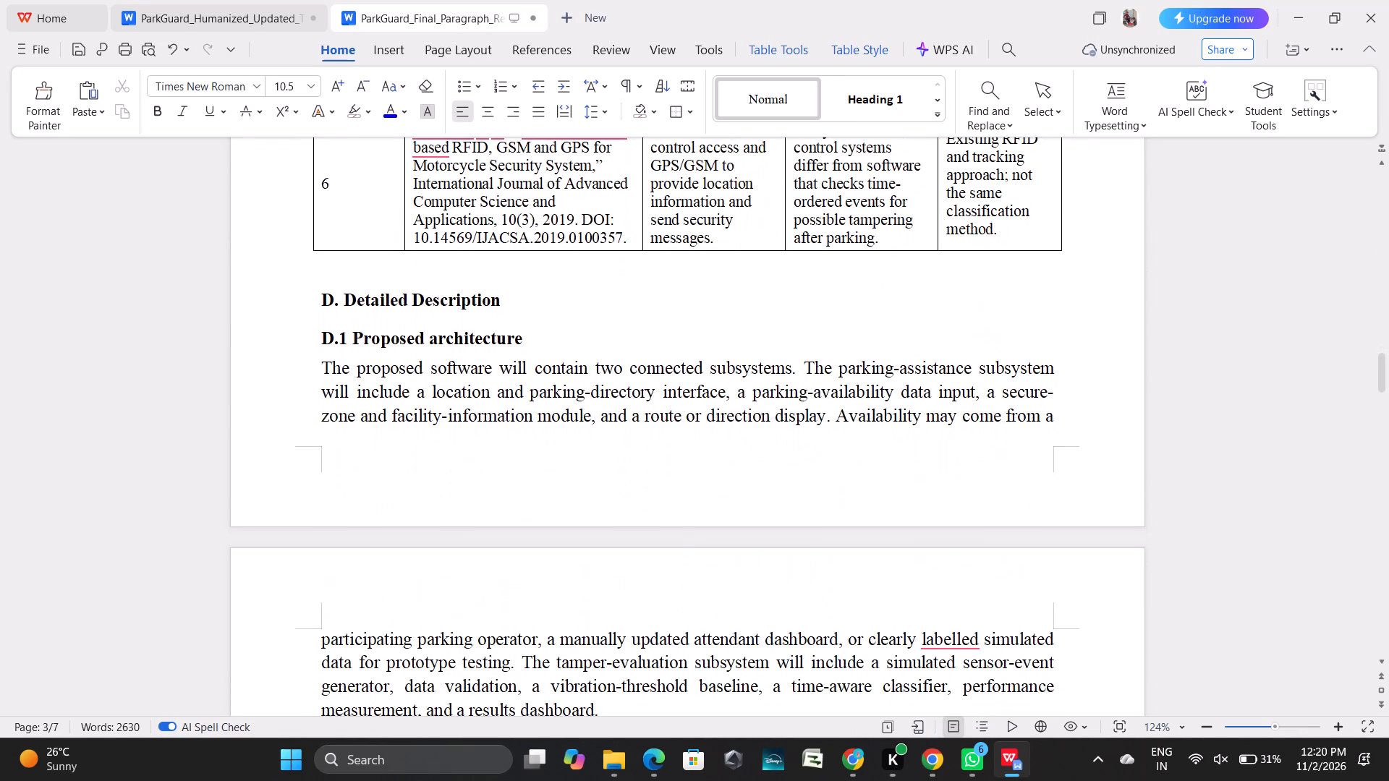
pyautogui.scroll(-11, 775, 511)
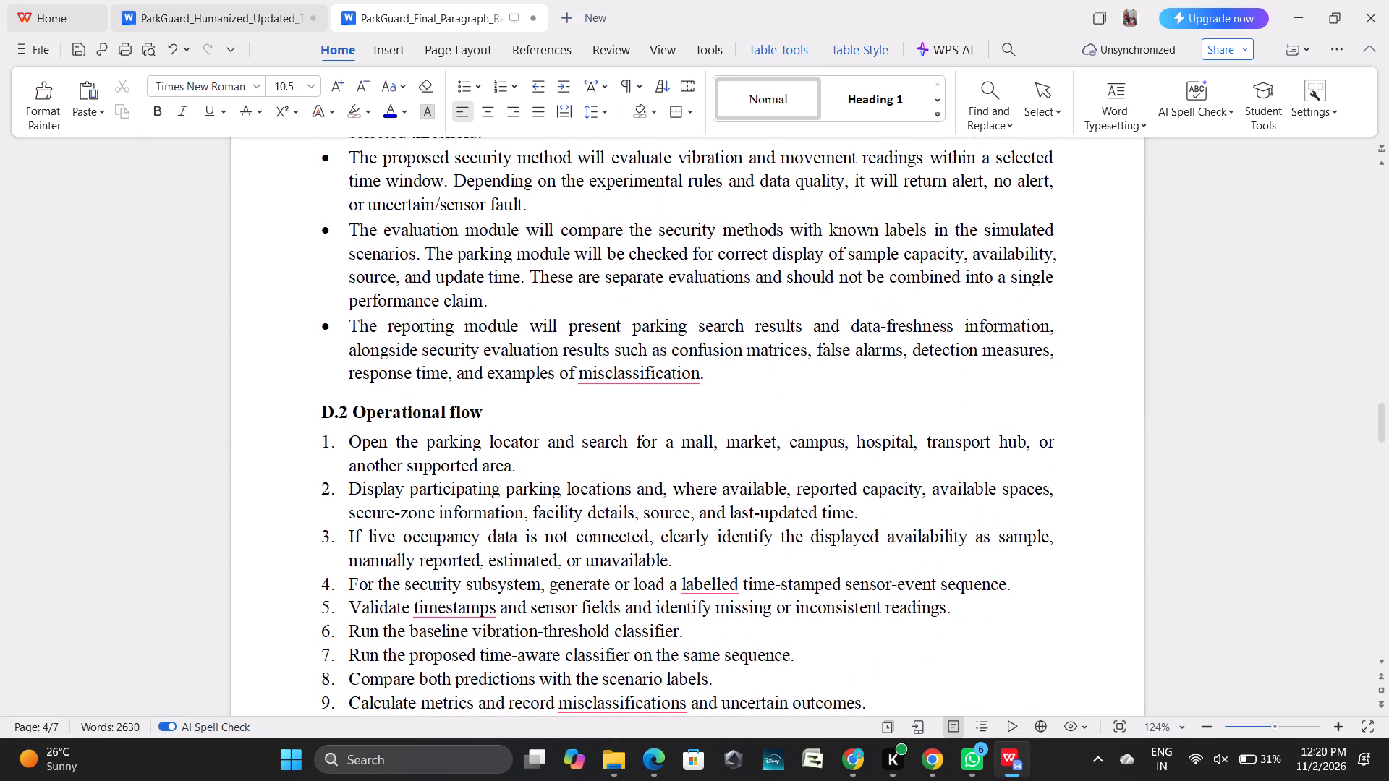
pyautogui.scroll(-20, 775, 511)
pyautogui.scroll(-4, 775, 511)
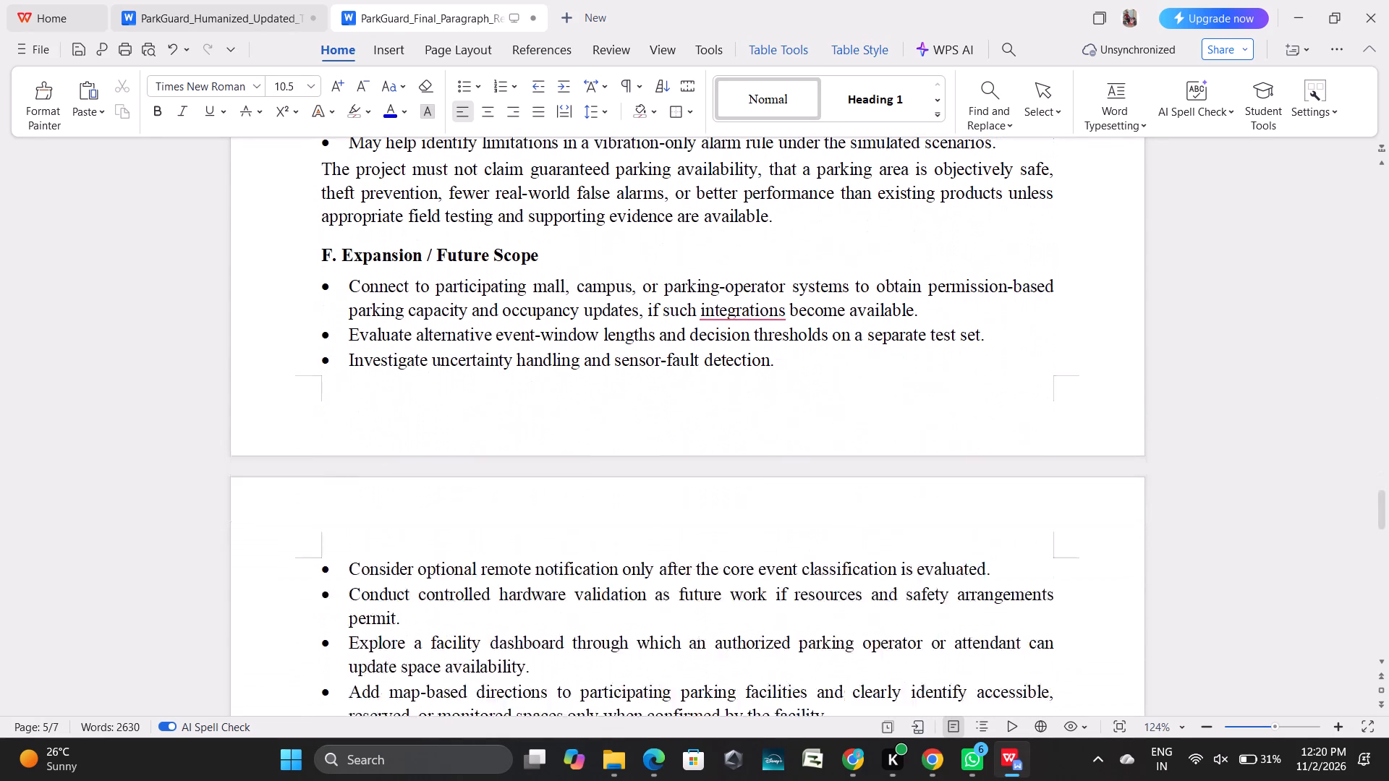
pyautogui.scroll(-10, 775, 511)
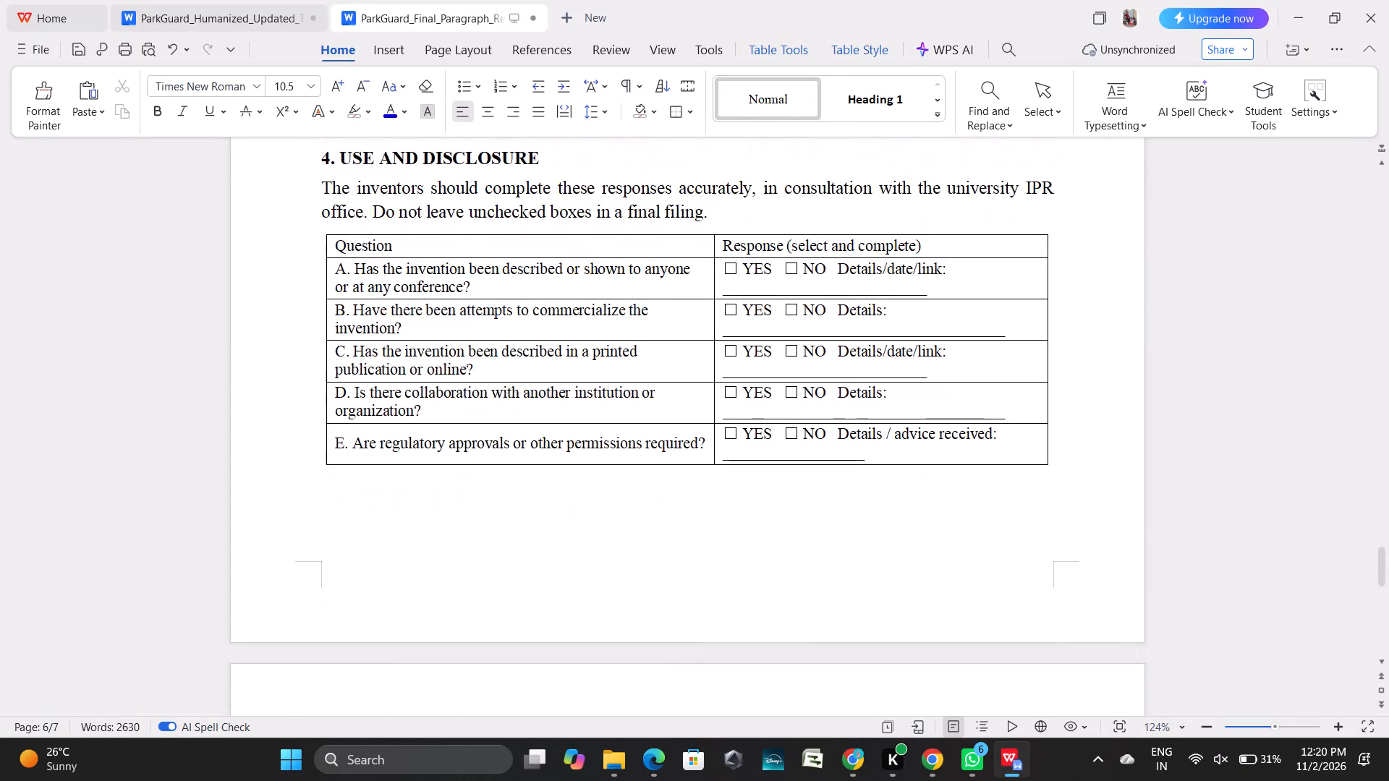
pyautogui.scroll(-2, 775, 511)
# Capture a screenshot of section 4, Use and Disclosure, including its heading, instructions and the full question table.
pyautogui.scroll(7, 775, 511)
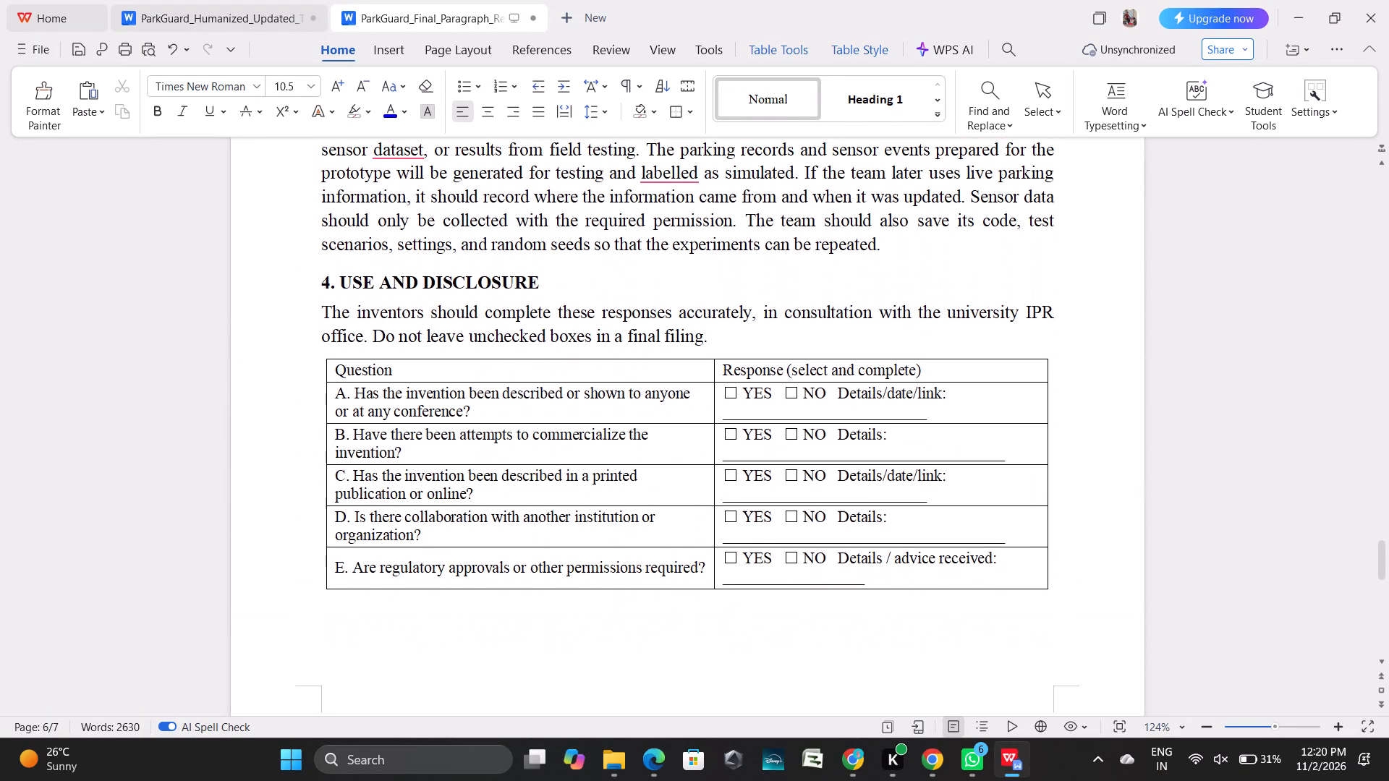
pyautogui.press('Print')
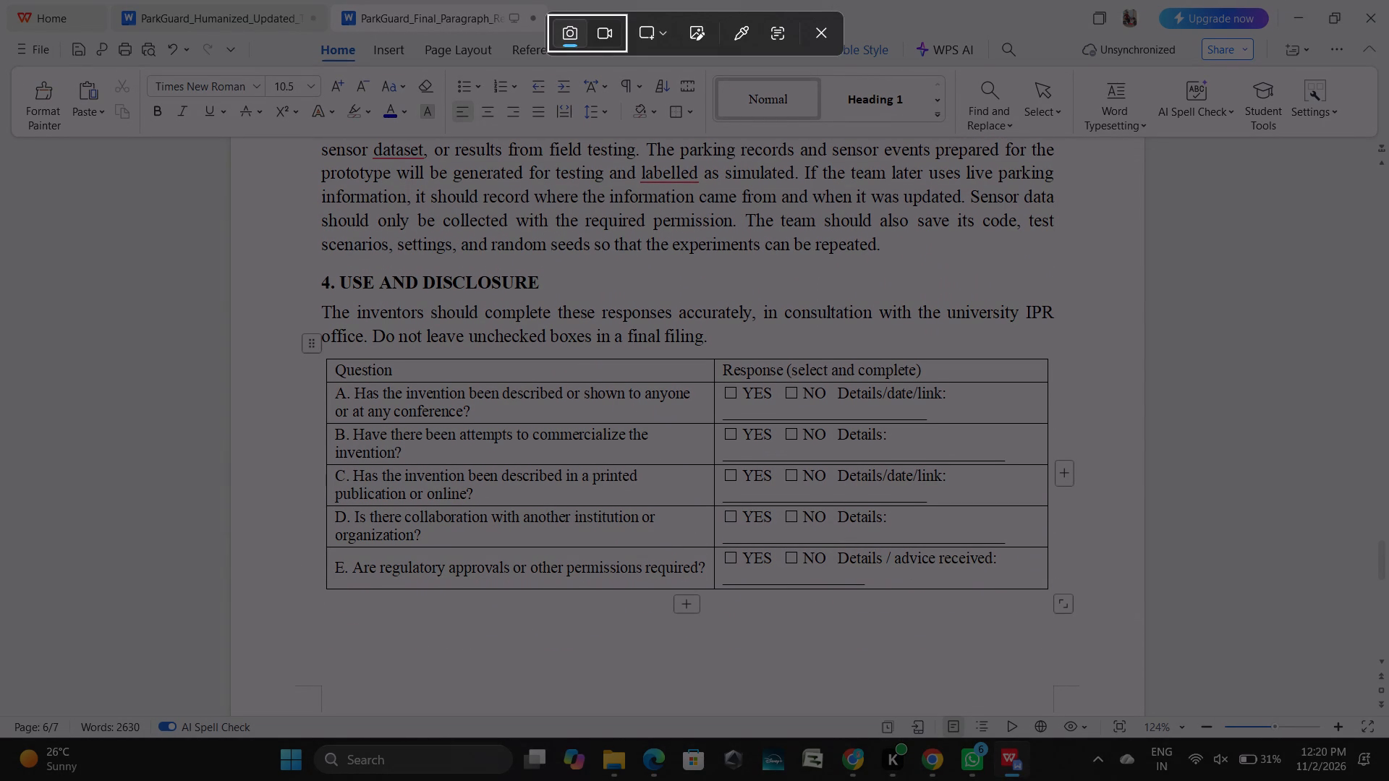
pyautogui.moveTo(310, 268); pyautogui.dragTo(904, 545)
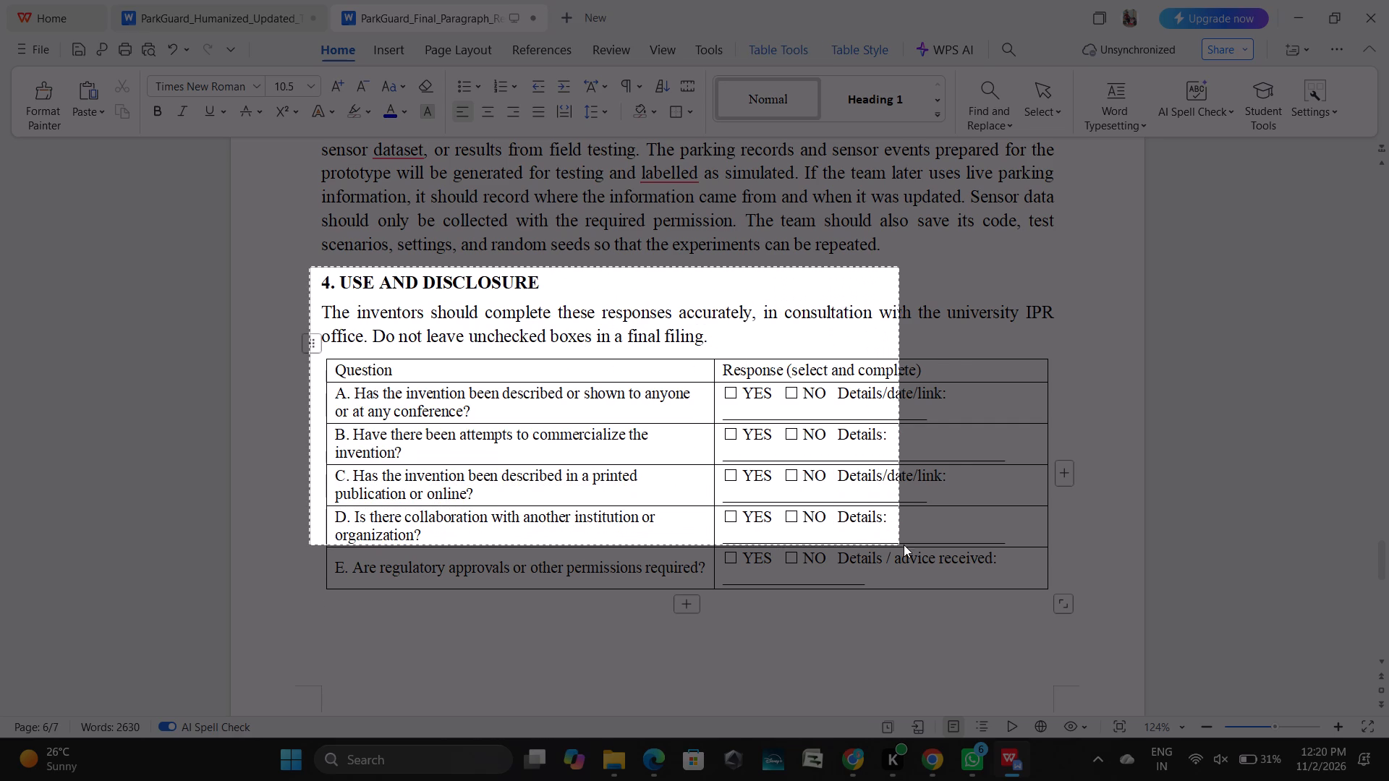
pyautogui.moveTo(904, 545); pyautogui.dragTo(1084, 668)
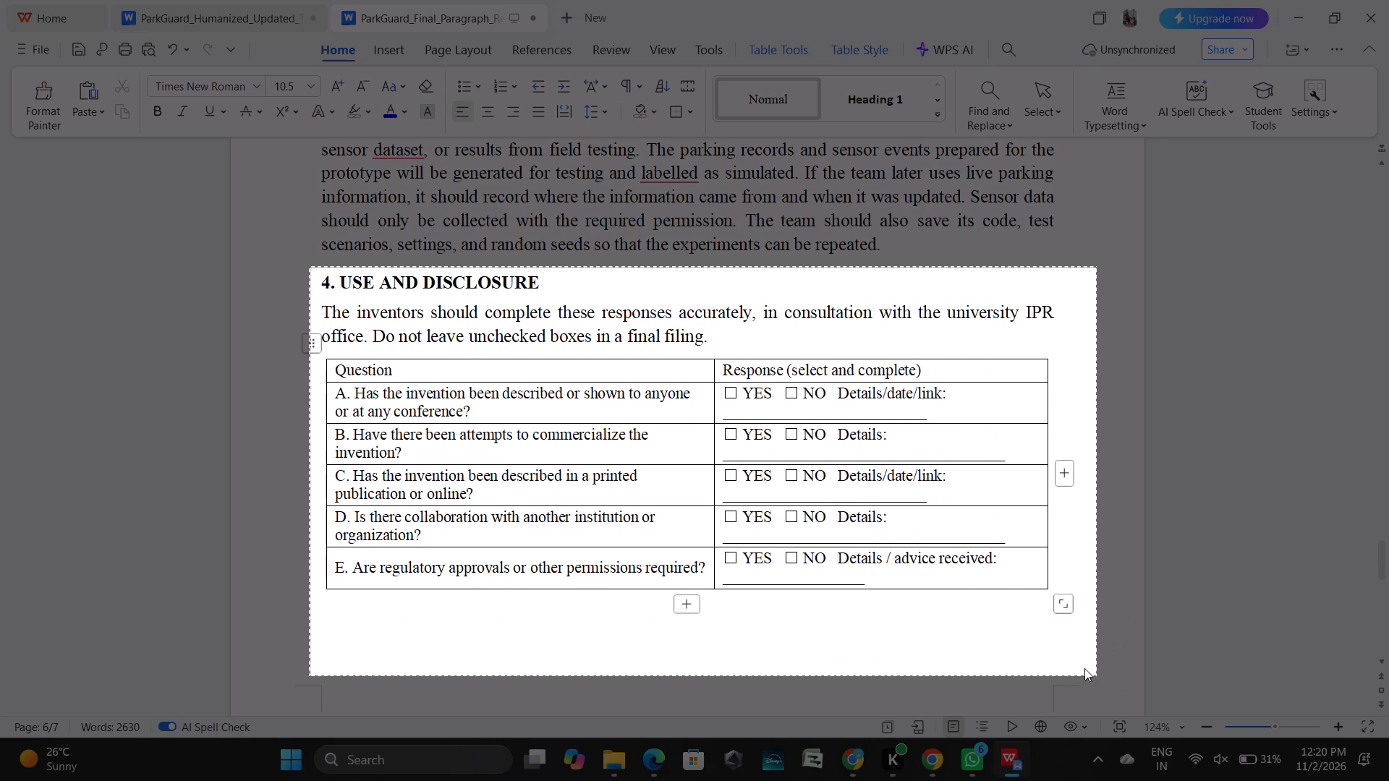
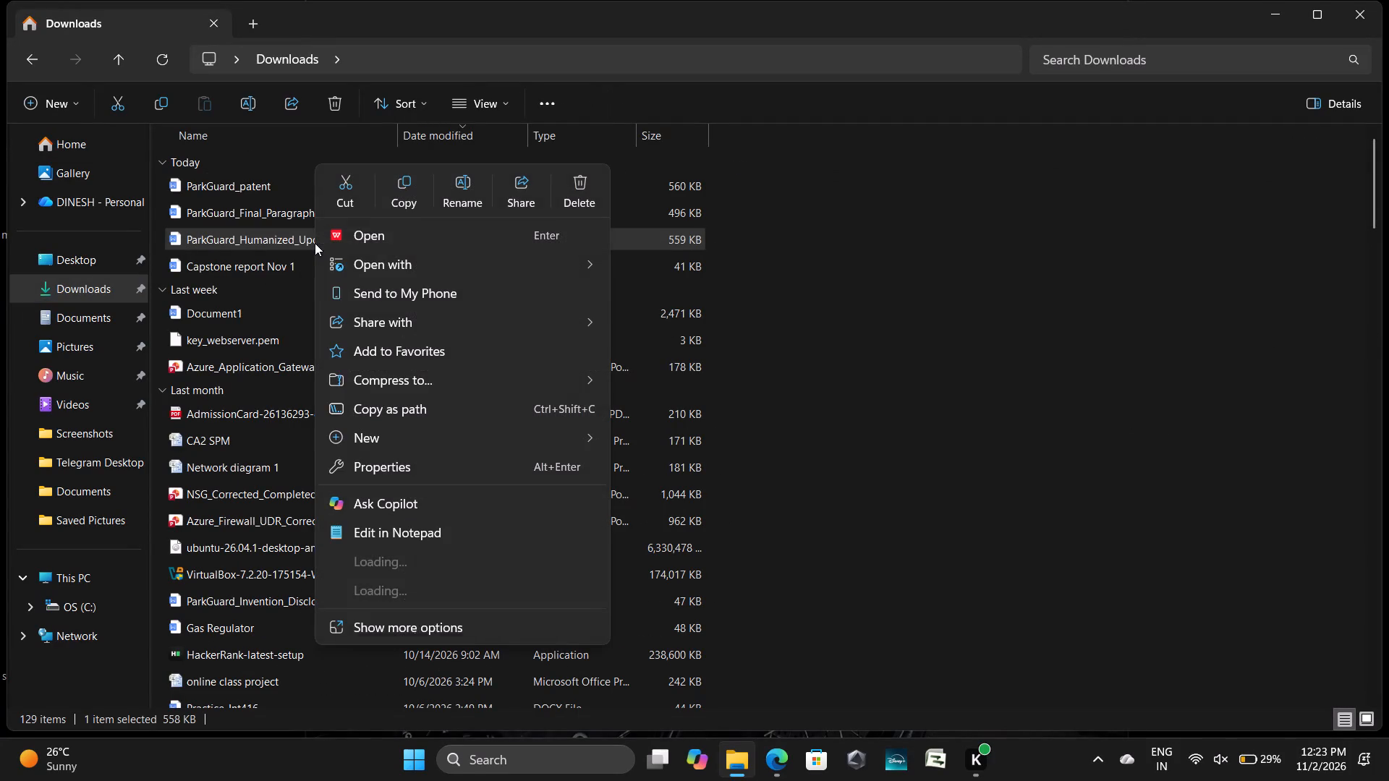
pyautogui.click(579, 185)
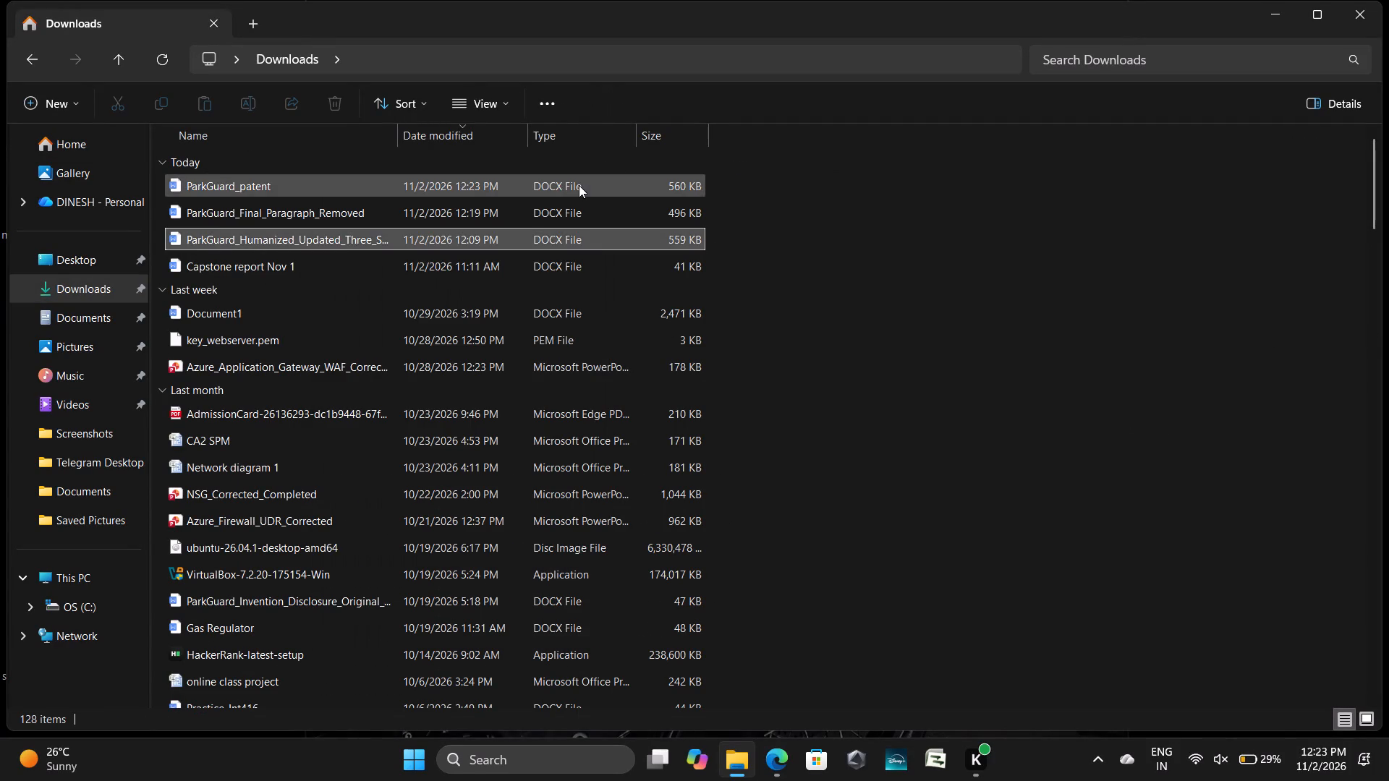
pyautogui.rightClick(373, 208)
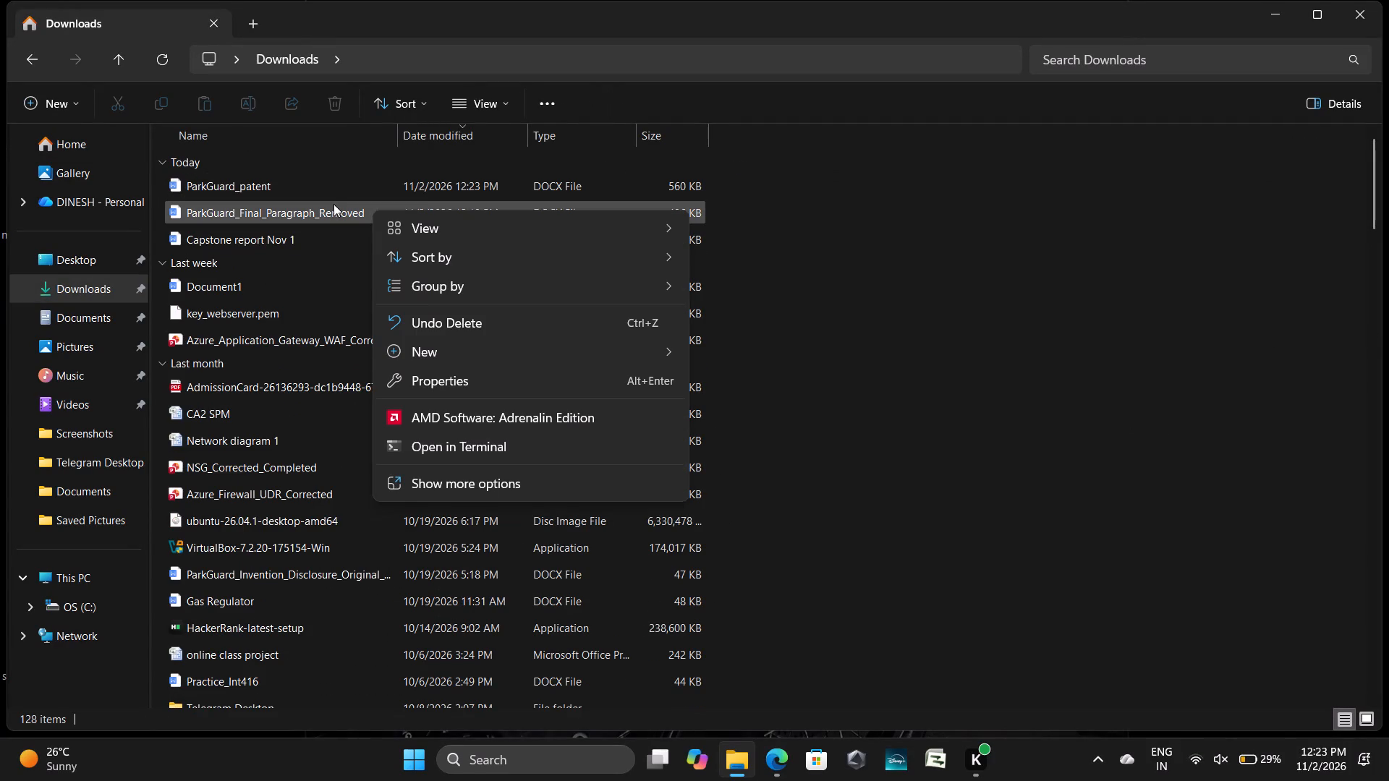
pyautogui.click(333, 204)
pyautogui.rightClick(333, 204)
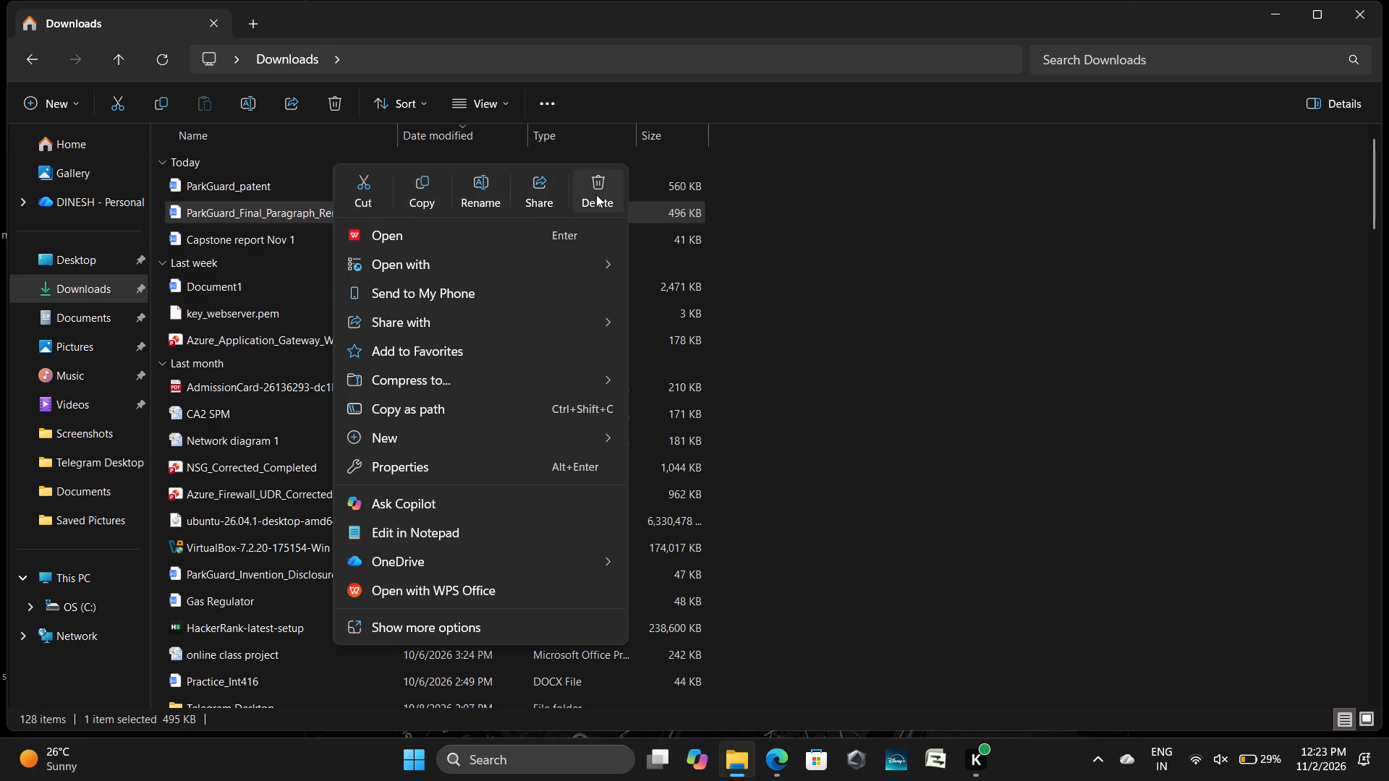
pyautogui.click(596, 195)
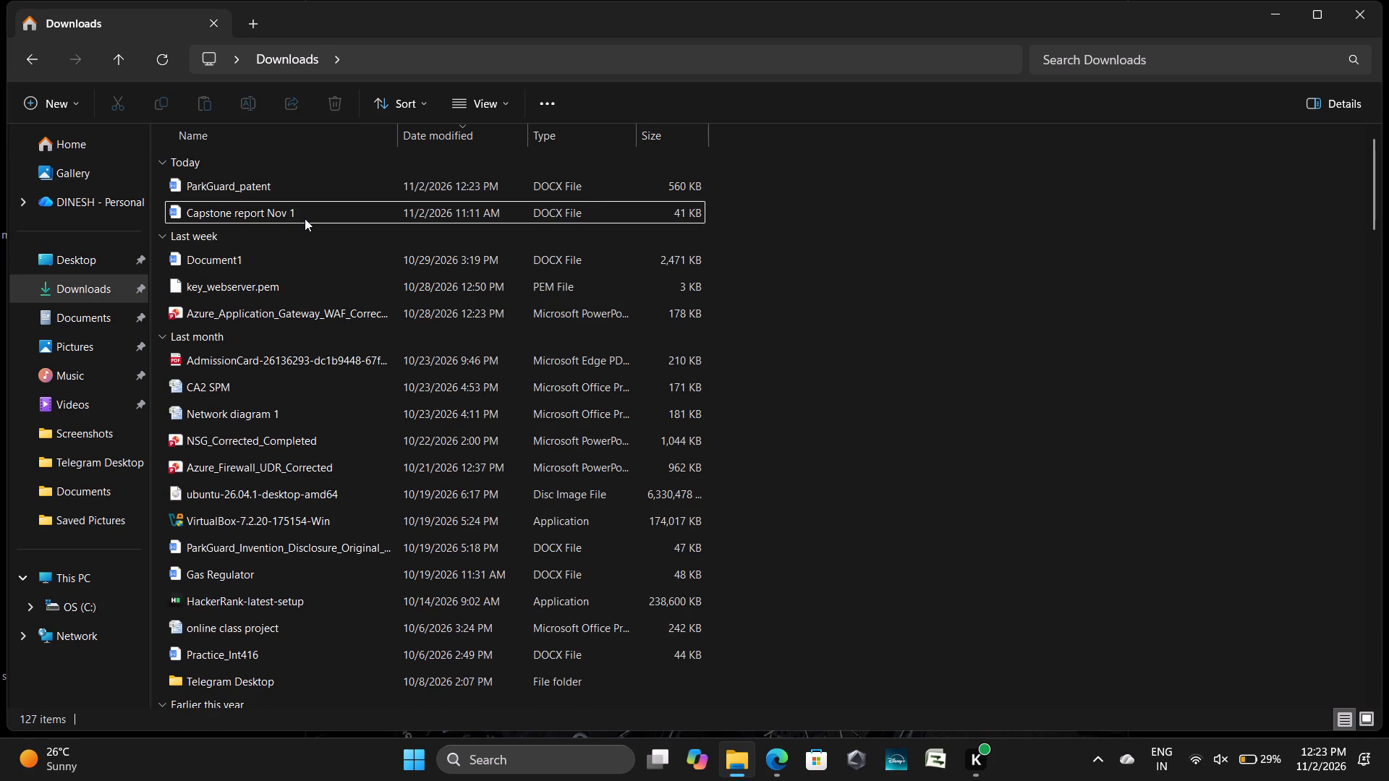
pyautogui.rightClick(285, 214)
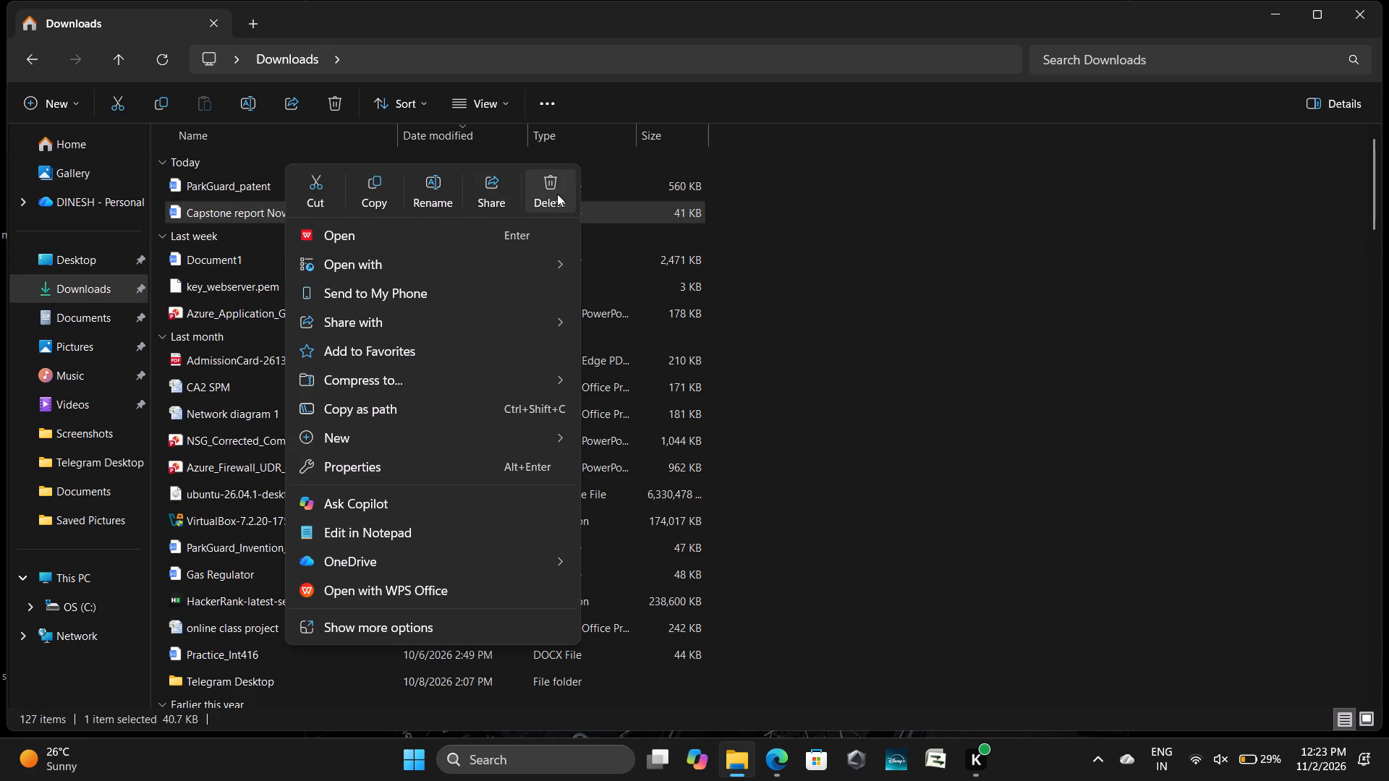
pyautogui.click(557, 194)
# Open Document1.docx from Downloads in WPS Office to check its contents, and close it.
pyautogui.doubleClick(260, 229)
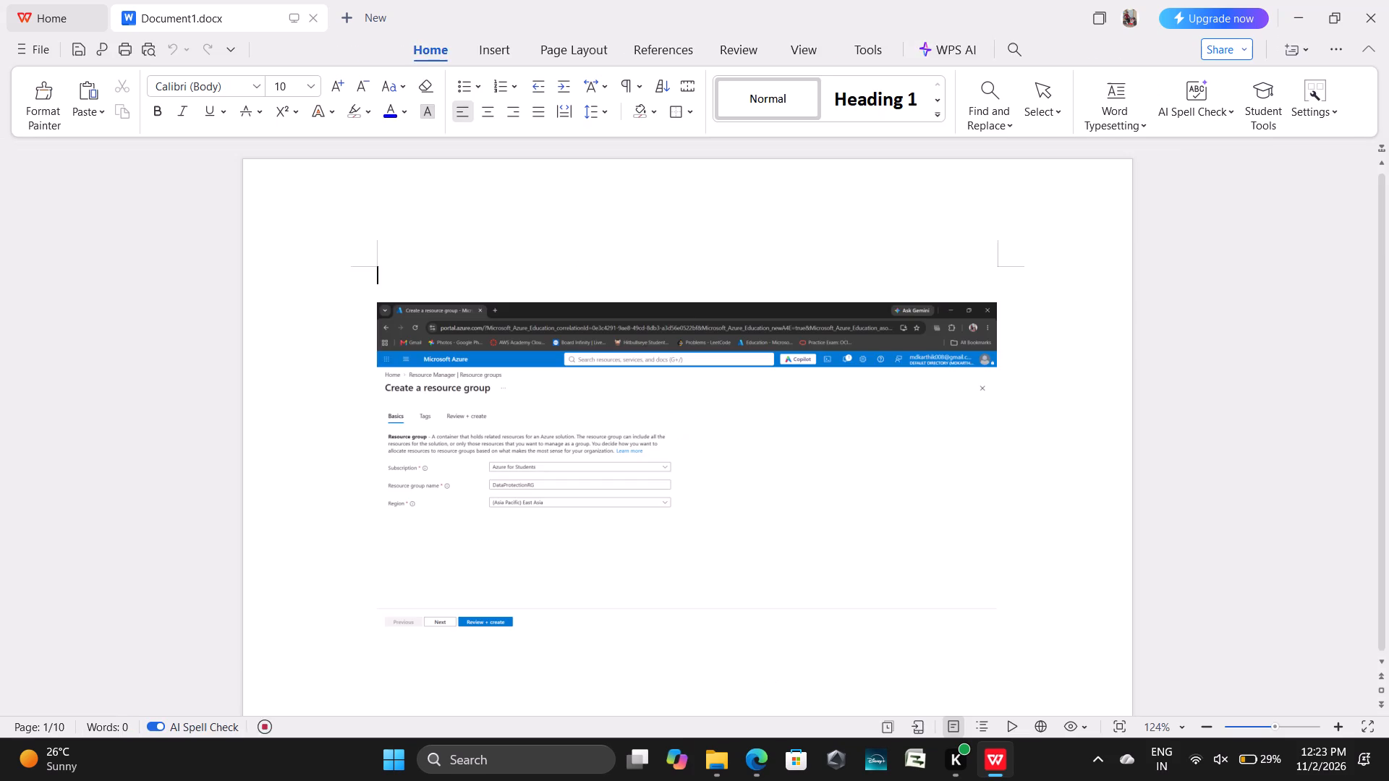
pyautogui.scroll(-10, 637, 295)
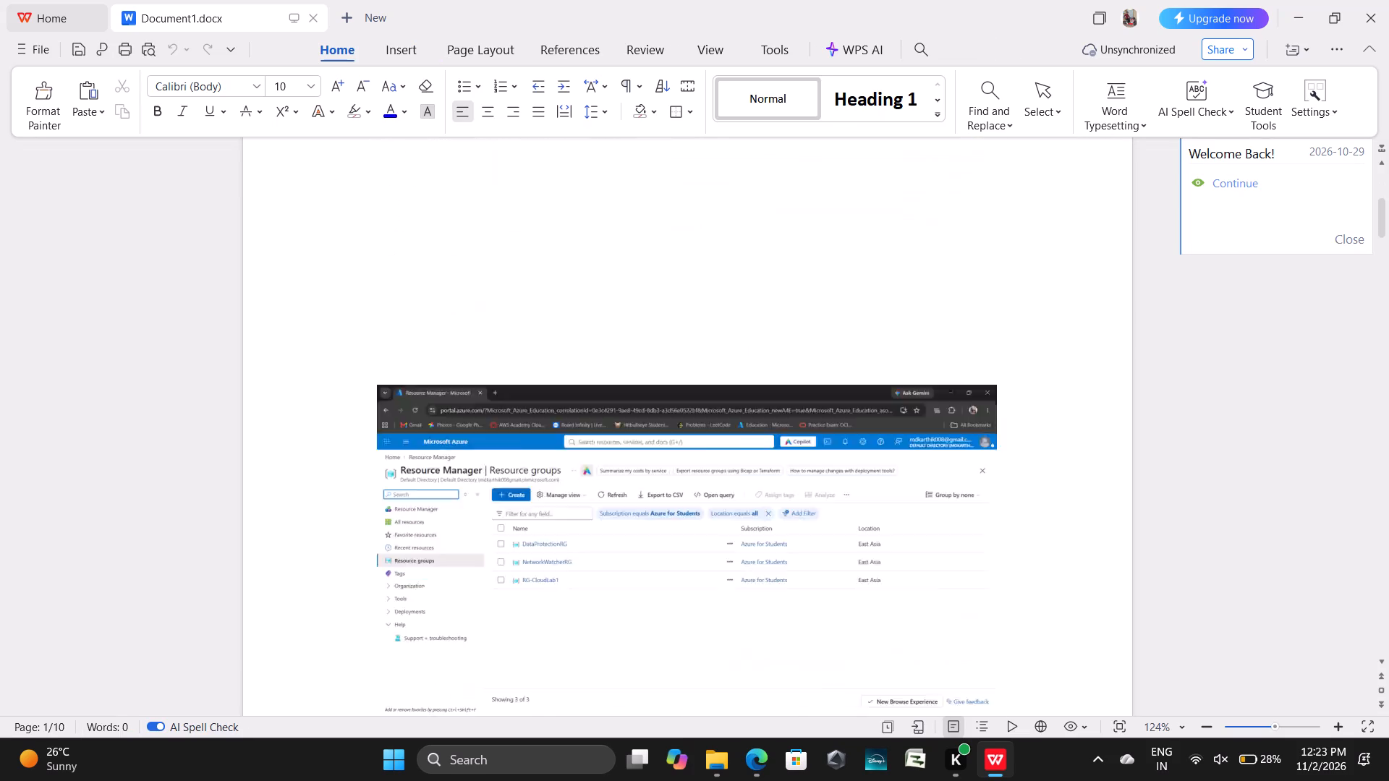
pyautogui.click(1388, 0)
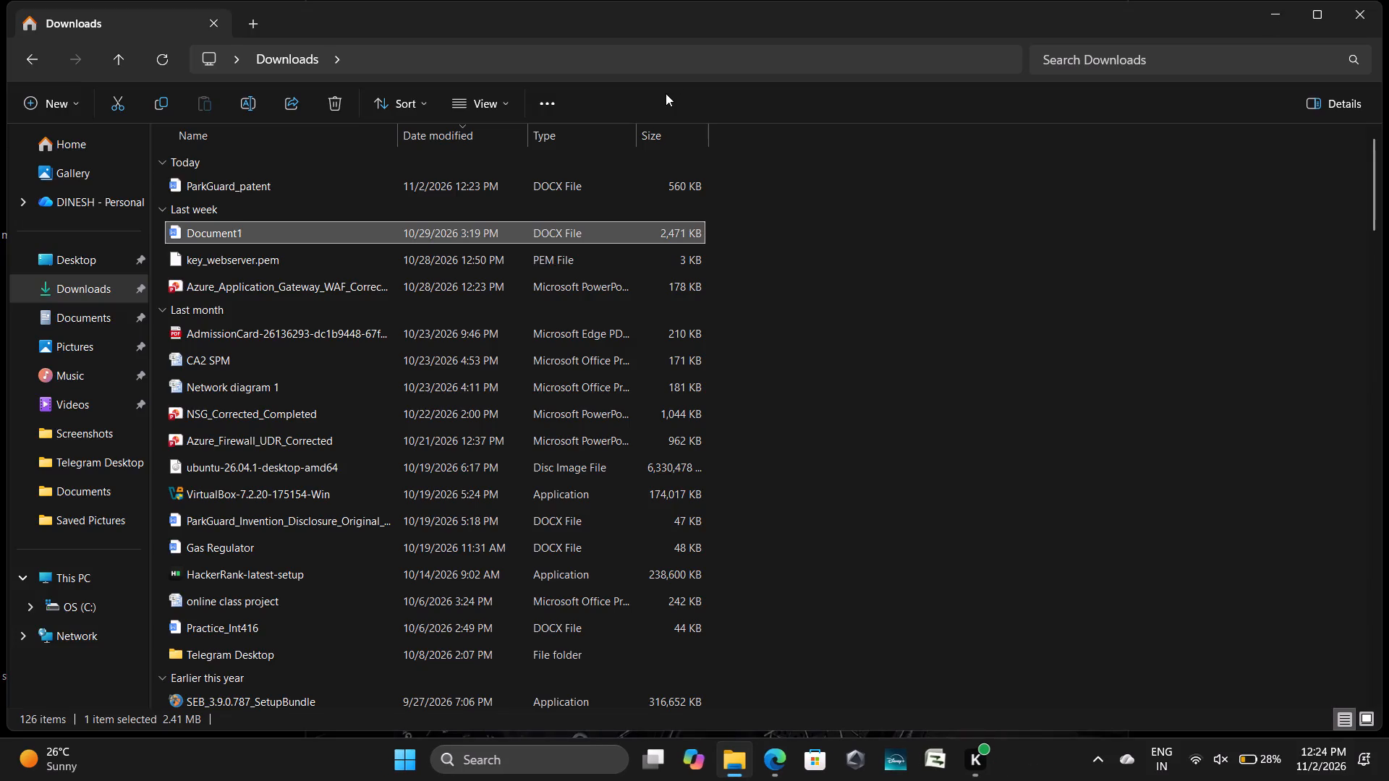
# Open ParkGuard_patent.docx from Downloads, review the disclosure form through to its filing options section, and close it.
pyautogui.doubleClick(233, 187)
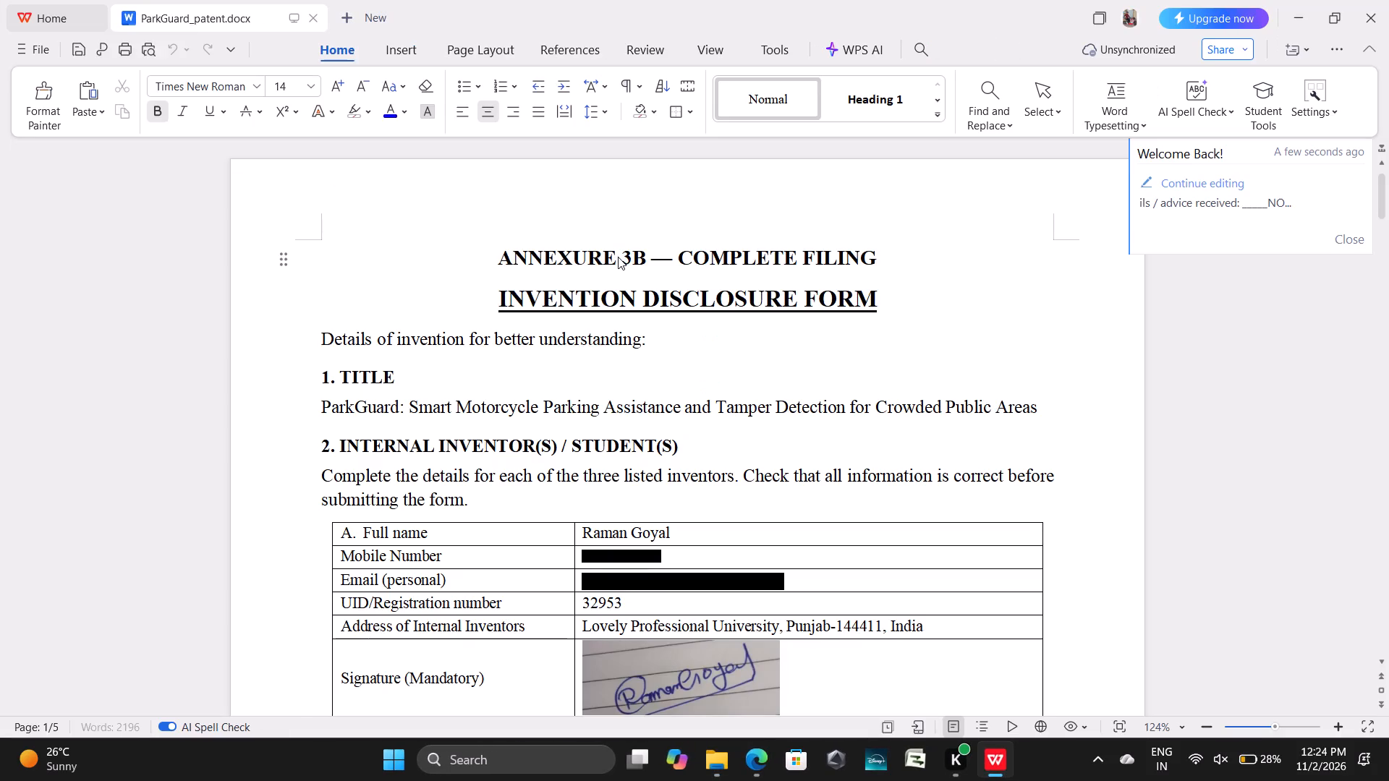
pyautogui.scroll(-7, 655, 411)
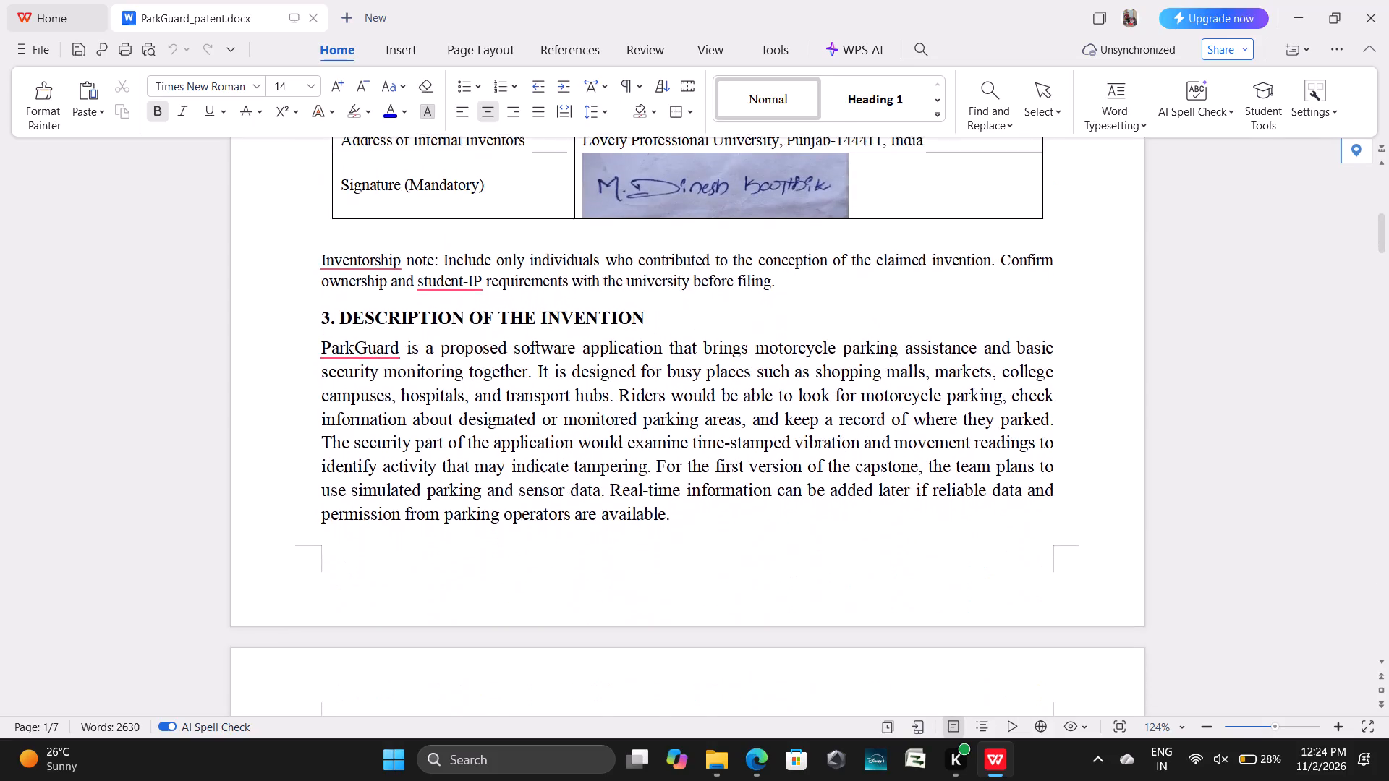
pyautogui.scroll(-15, 655, 411)
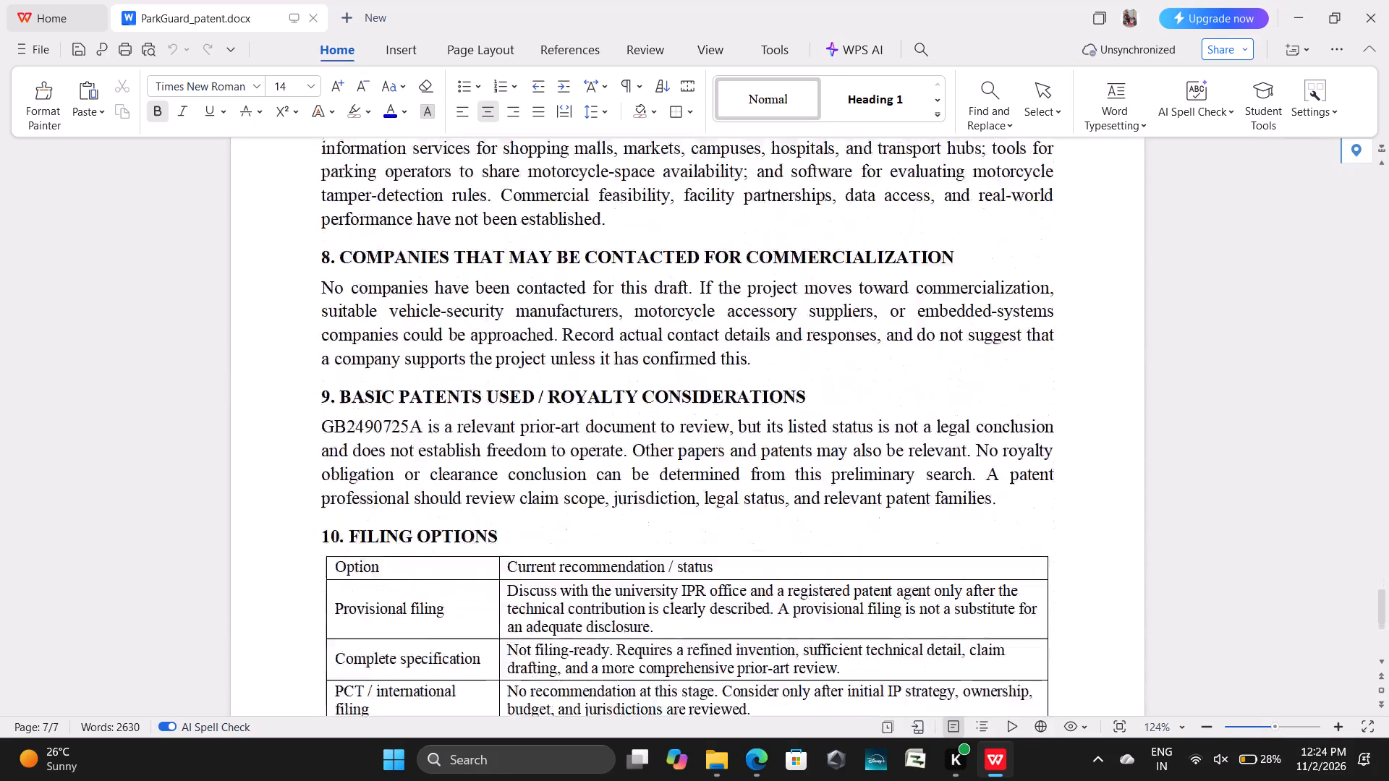
pyautogui.scroll(-3, 655, 411)
pyautogui.click(1388, 0)
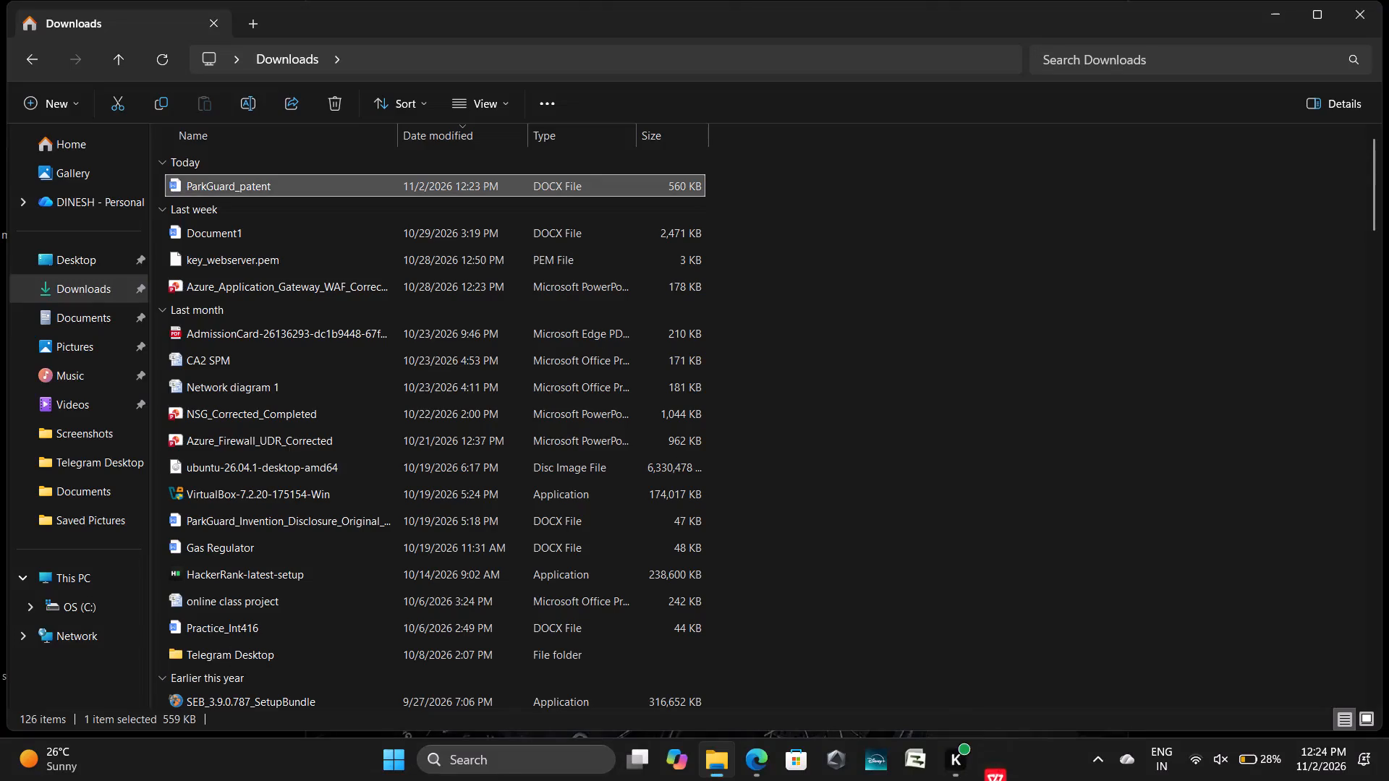
# Reopen ParkGuard_patent.docx, save a copy in PDF format as ParkGuard_patent.pdf in the Downloads folder, and close WPS Office.
pyautogui.doubleClick(565, 186)
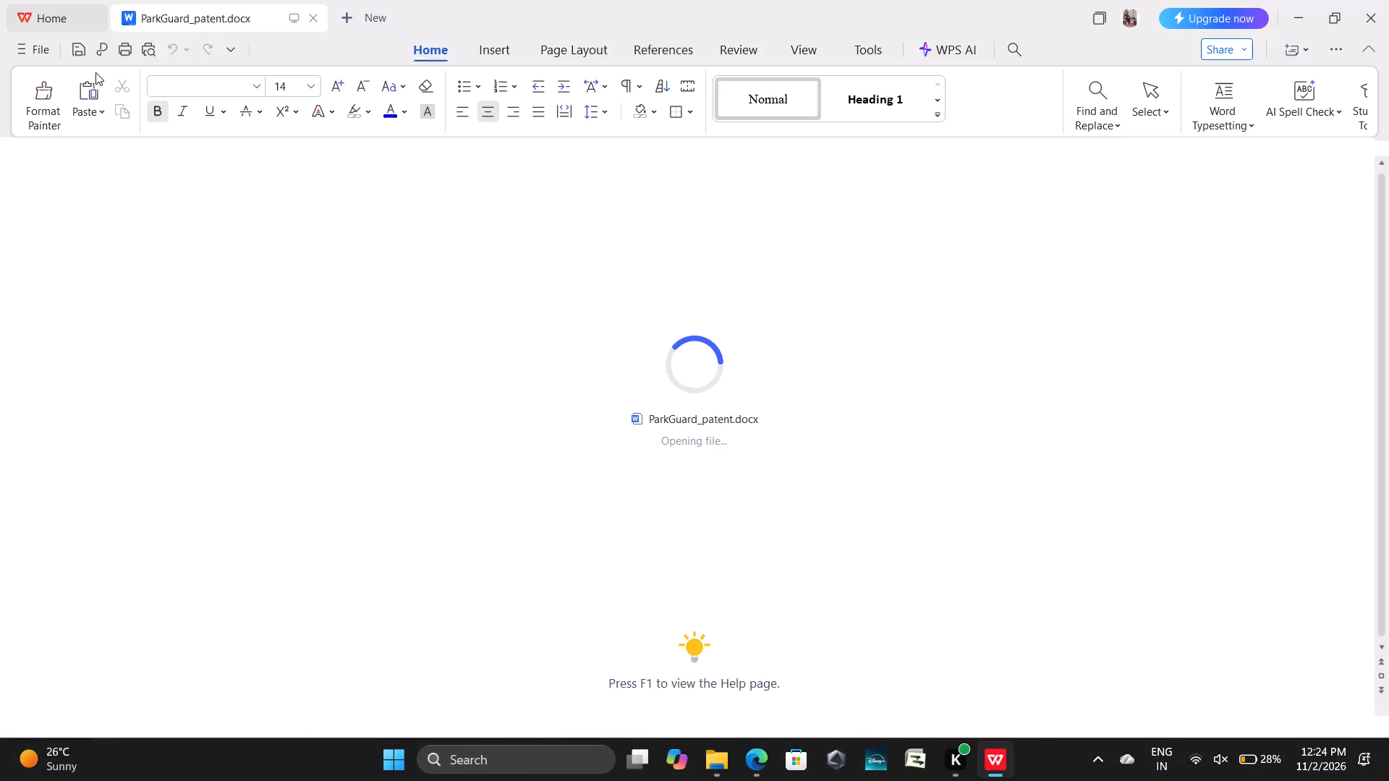
pyautogui.click(24, 45)
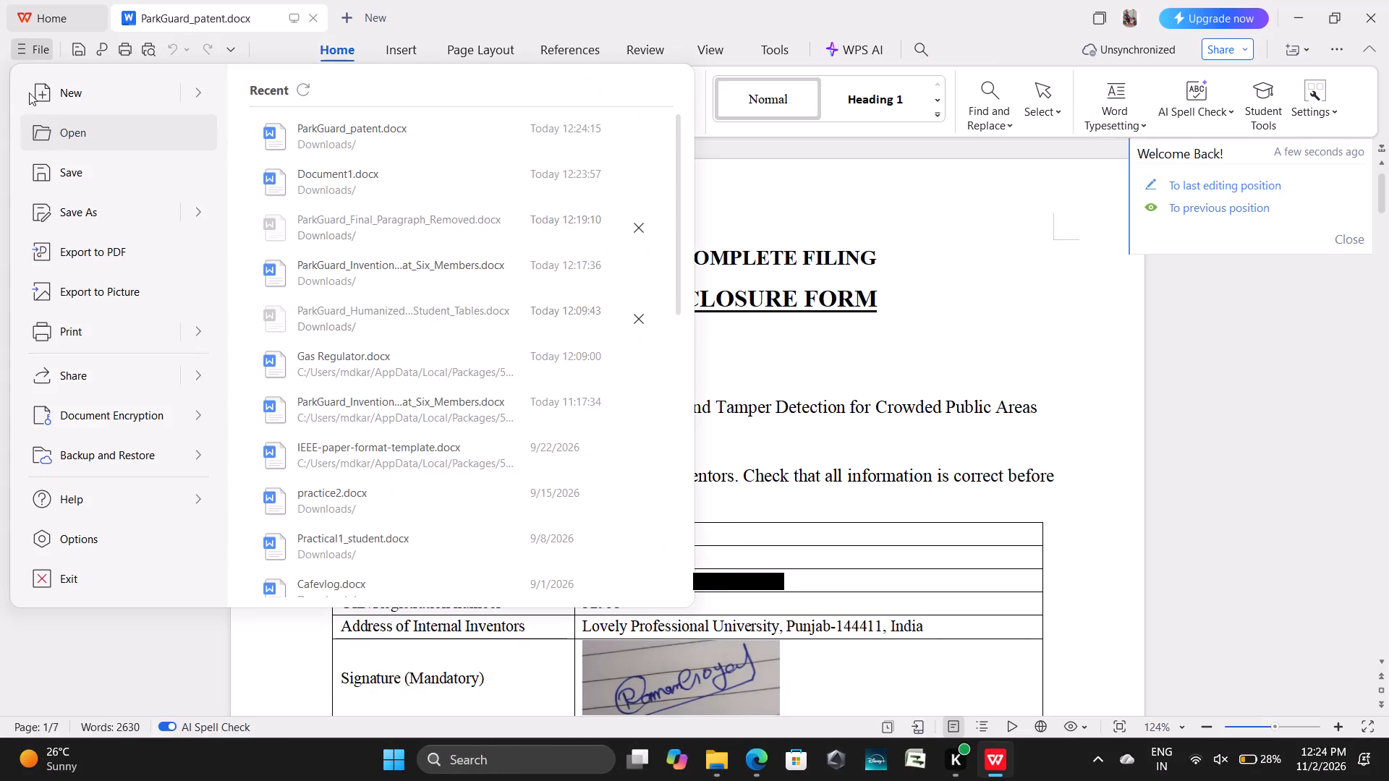
pyautogui.click(203, 208)
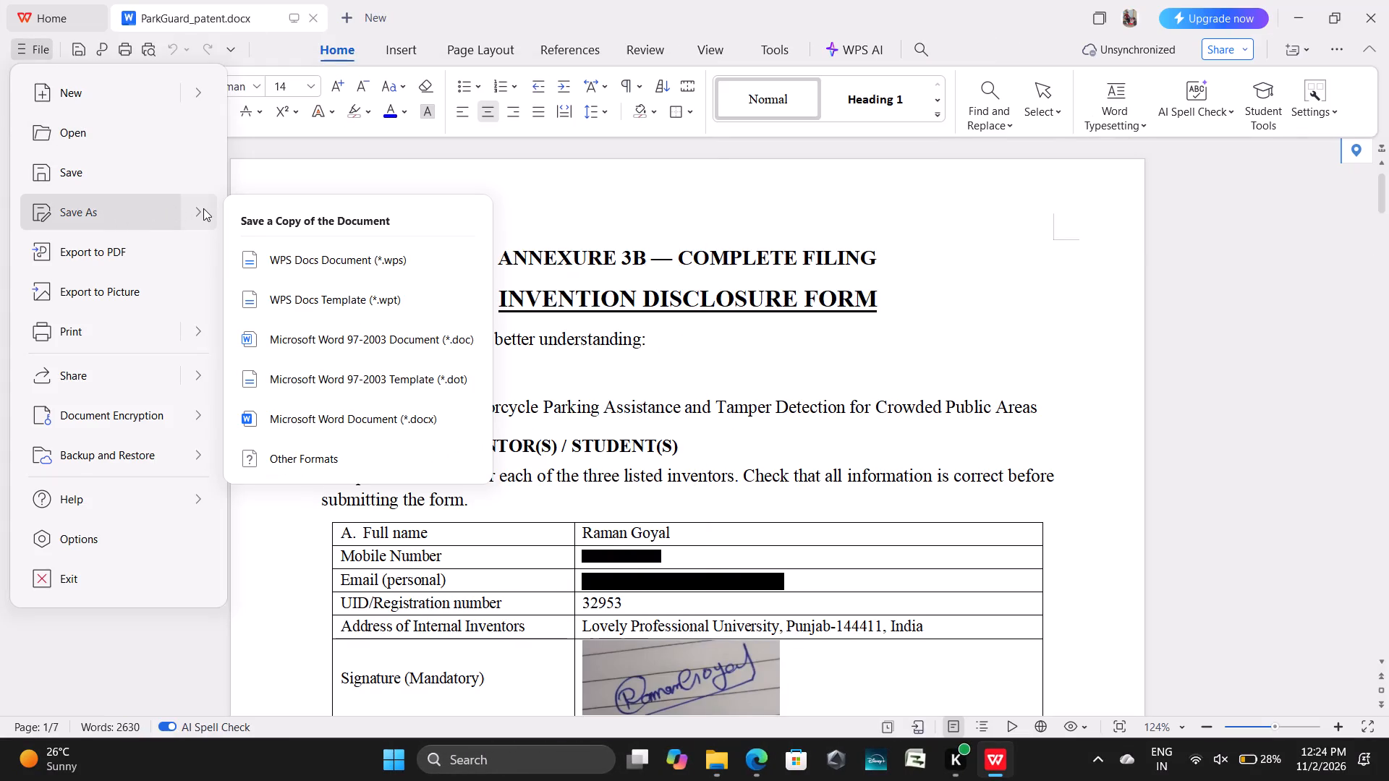
pyautogui.click(195, 213)
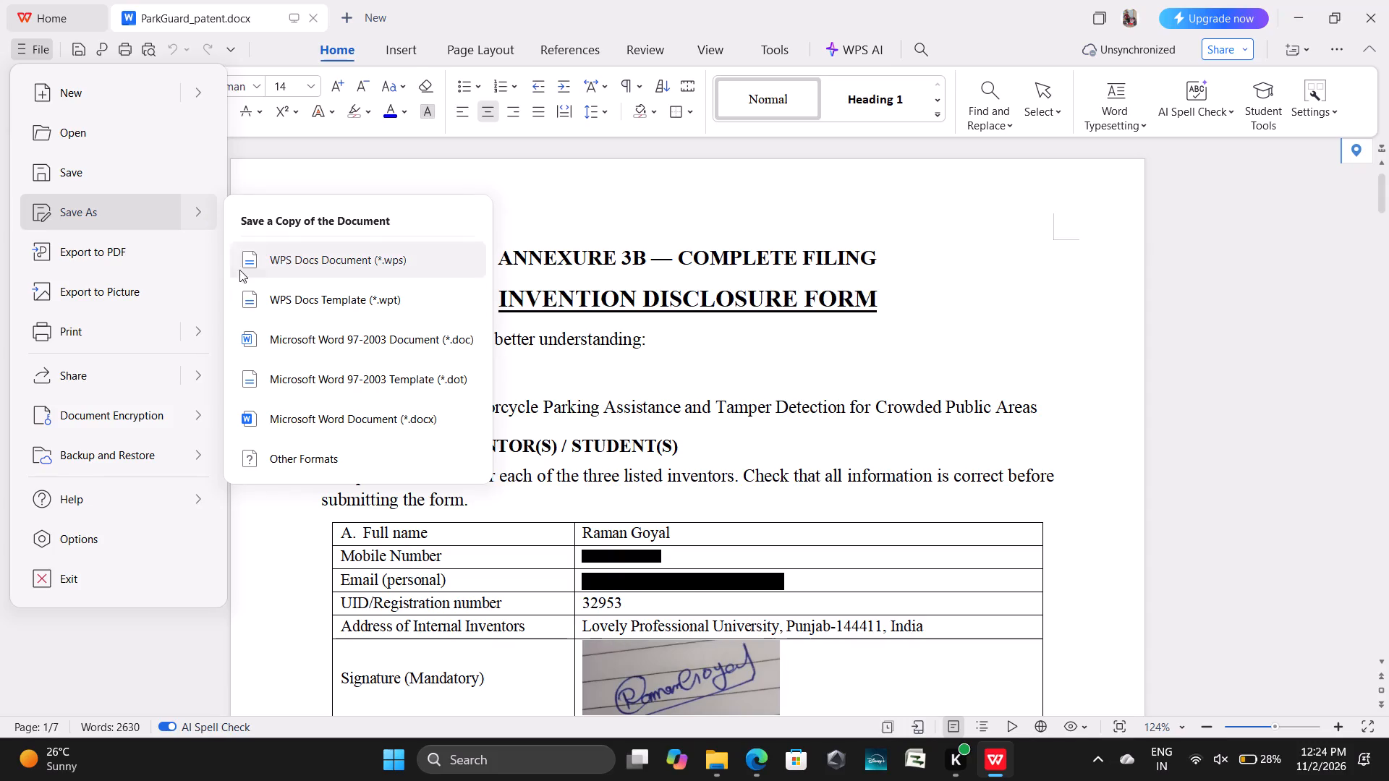
pyautogui.click(312, 457)
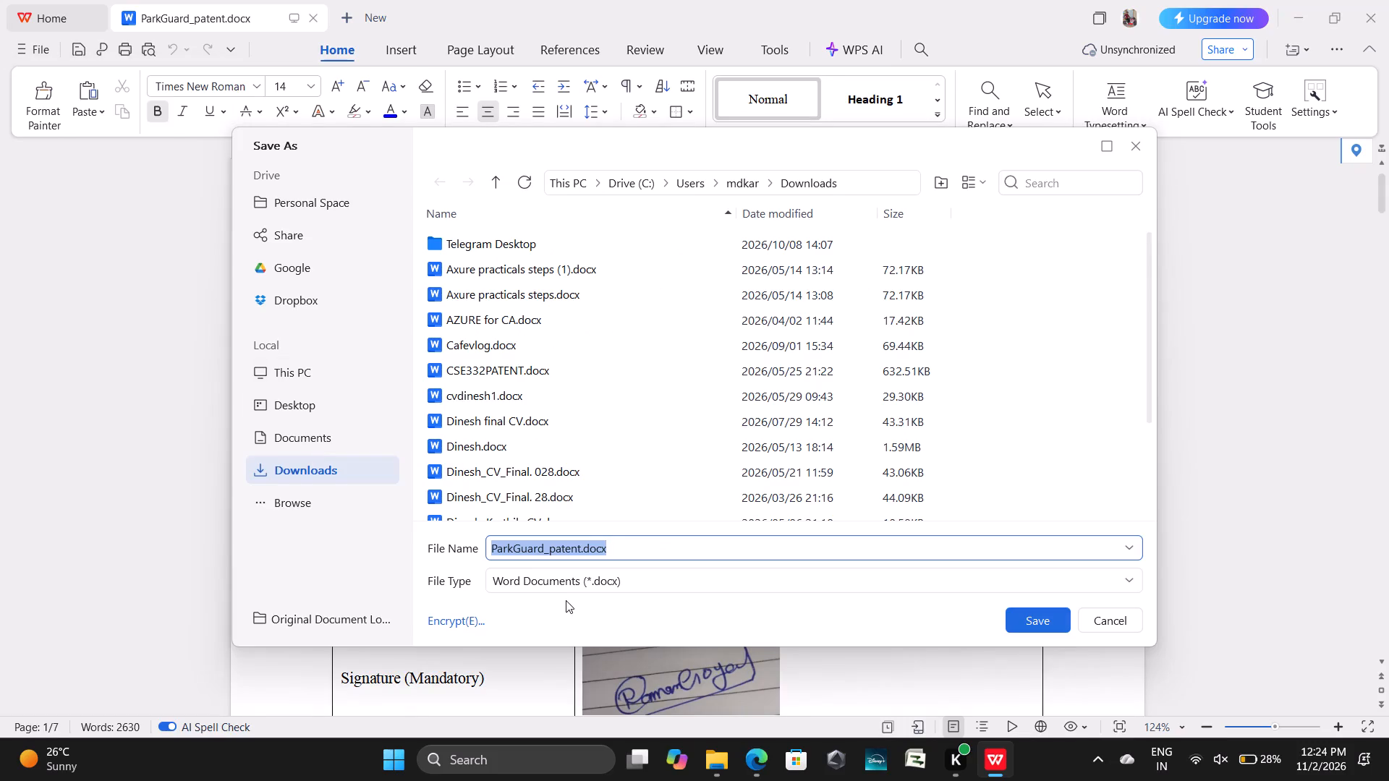
pyautogui.click(599, 584)
pyautogui.scroll(-2, 601, 498)
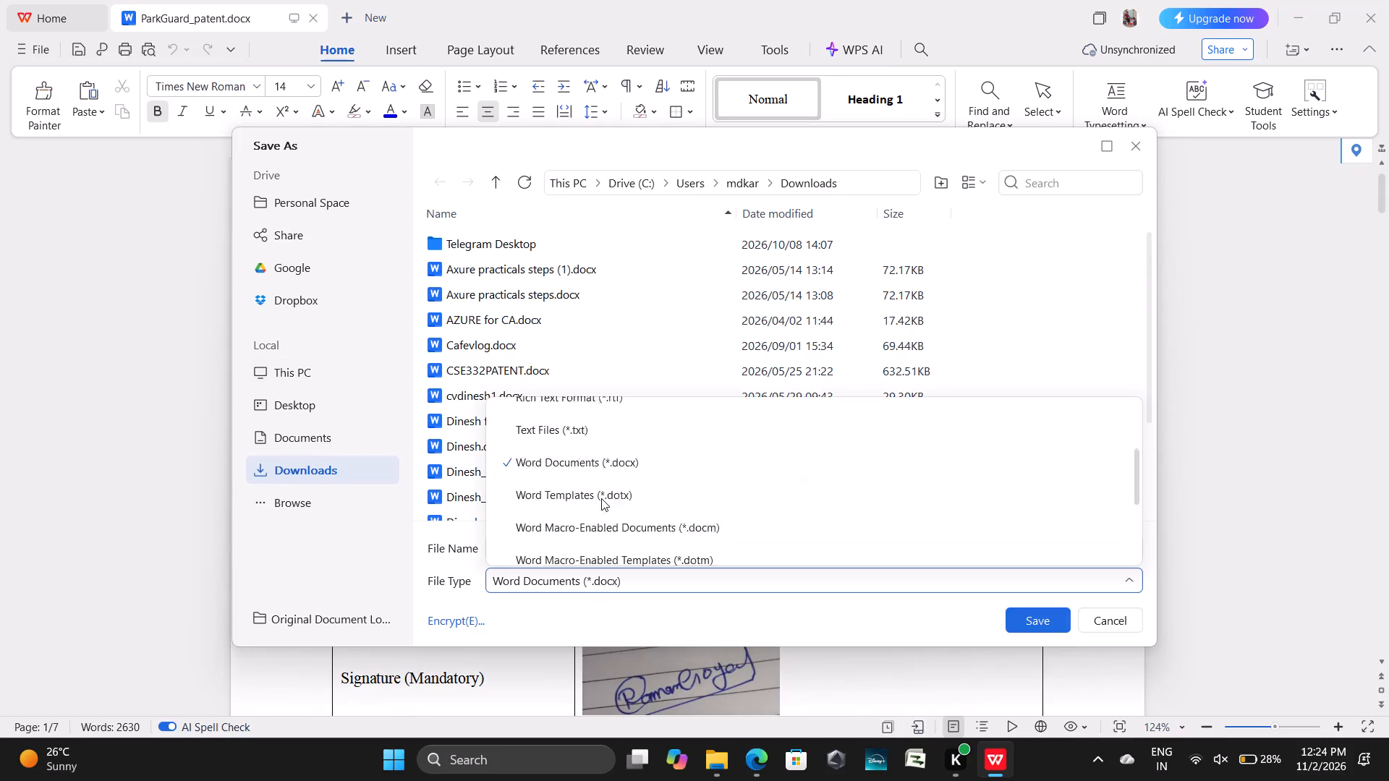
pyautogui.scroll(-8, 601, 498)
pyautogui.click(583, 548)
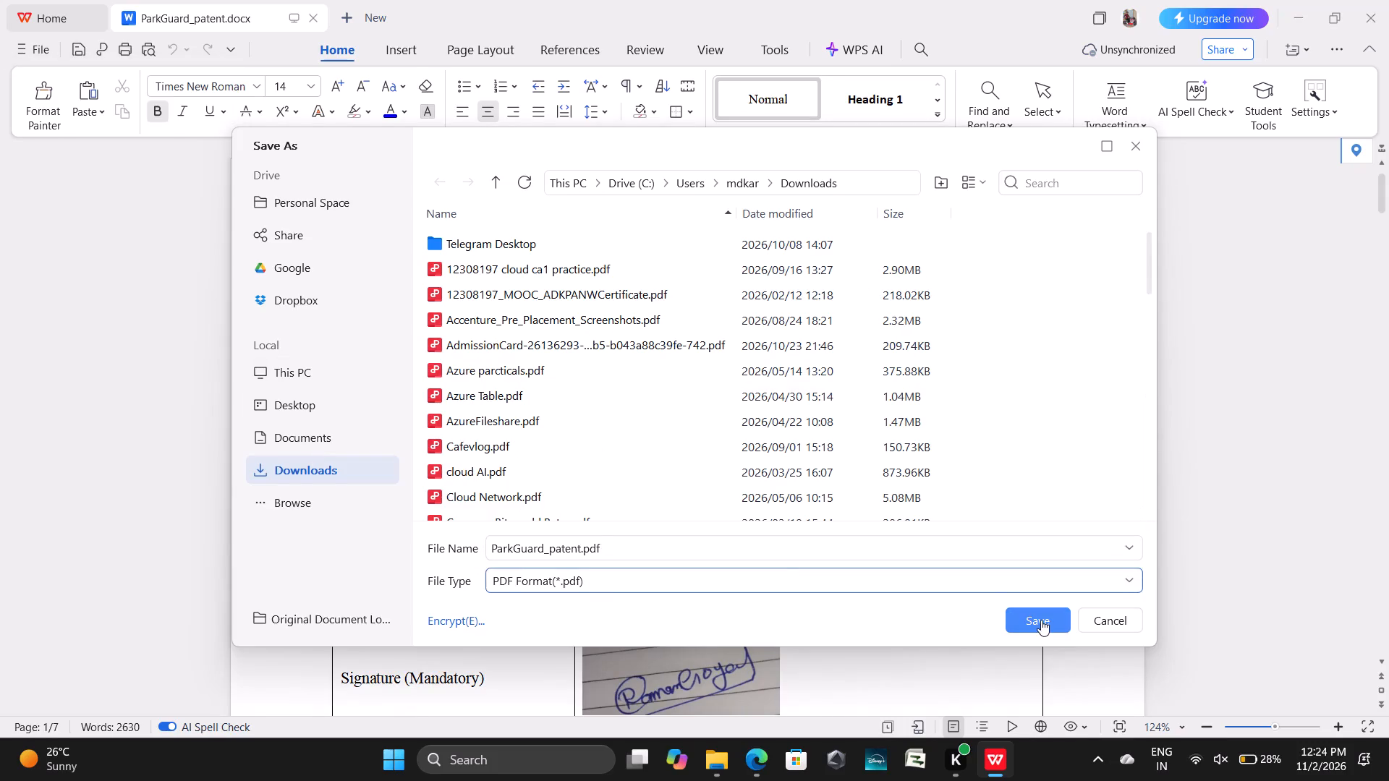
pyautogui.click(1041, 620)
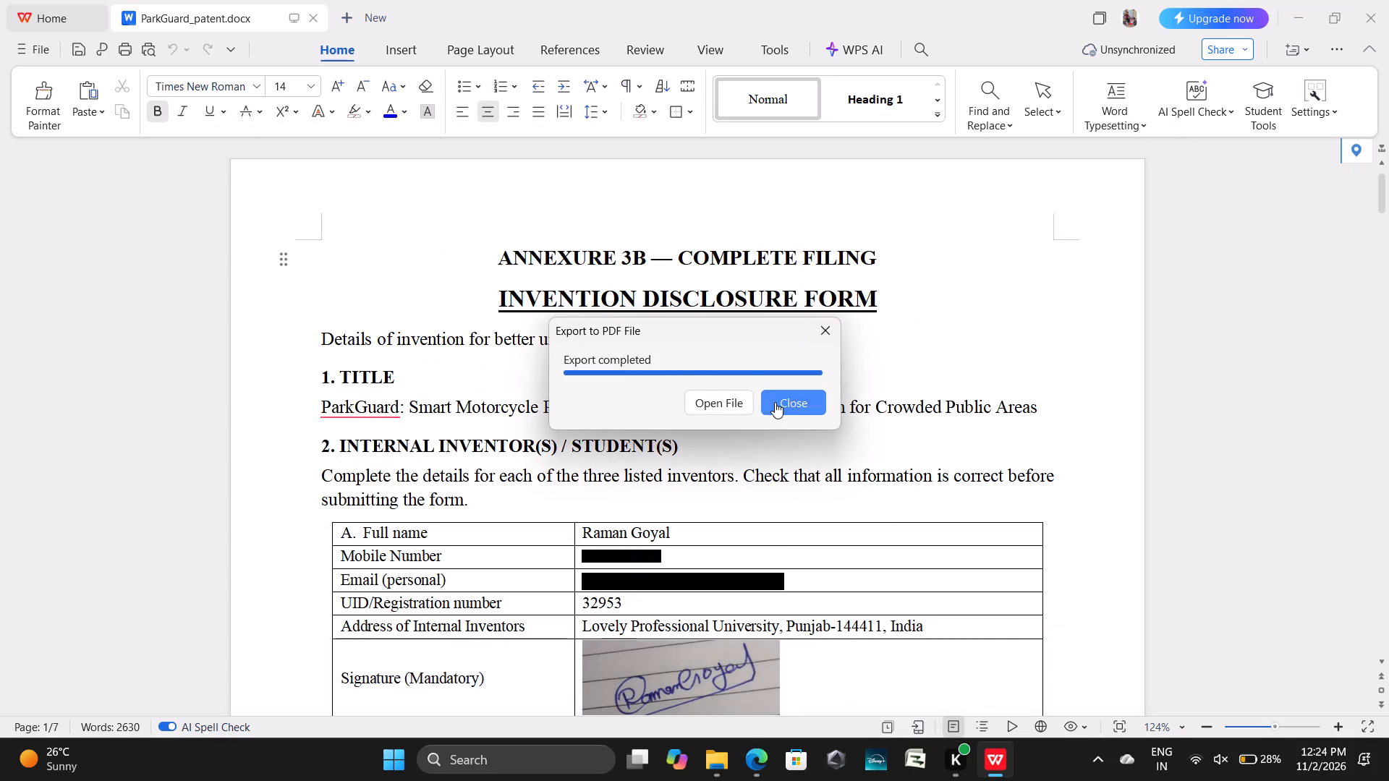
pyautogui.click(789, 404)
pyautogui.click(1388, 0)
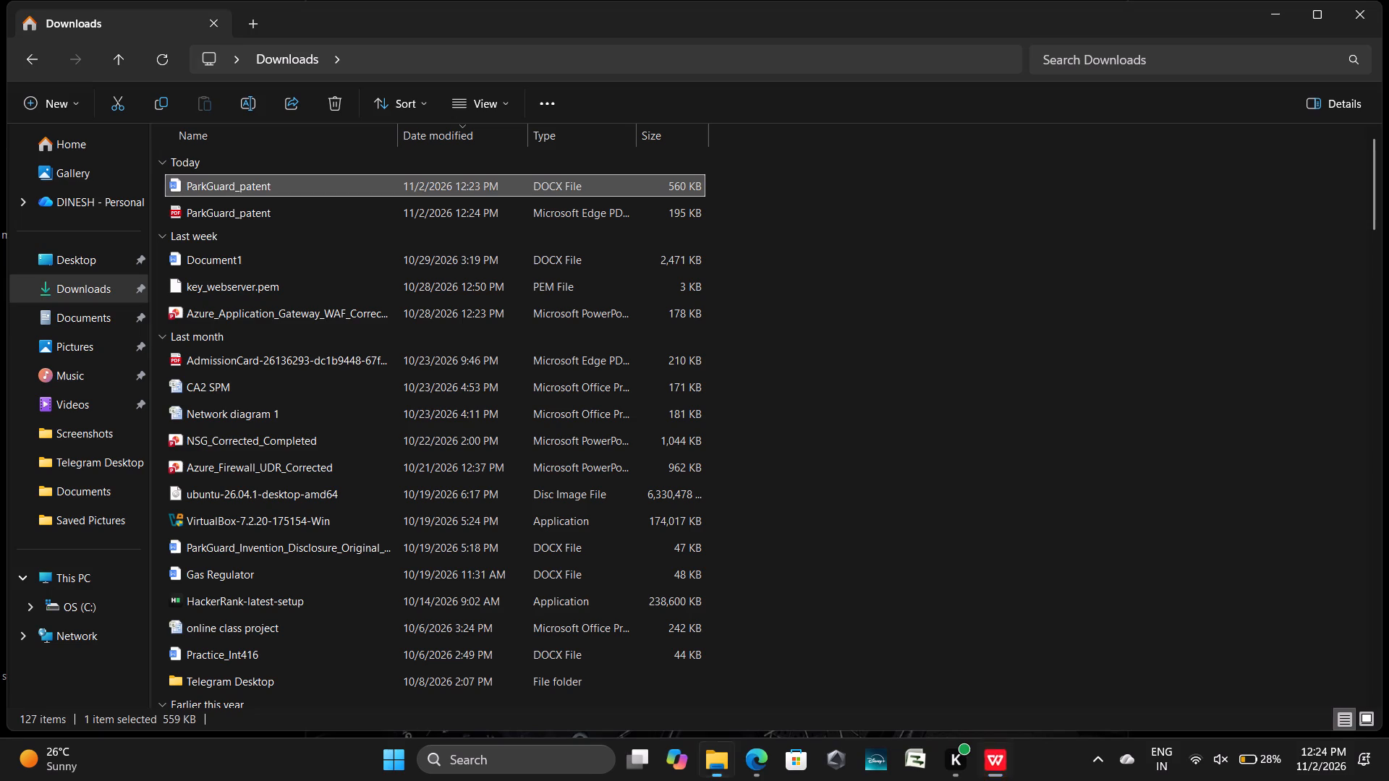
# Find WhatsApp among the installed apps.
pyautogui.scroll(4, 440, 273)
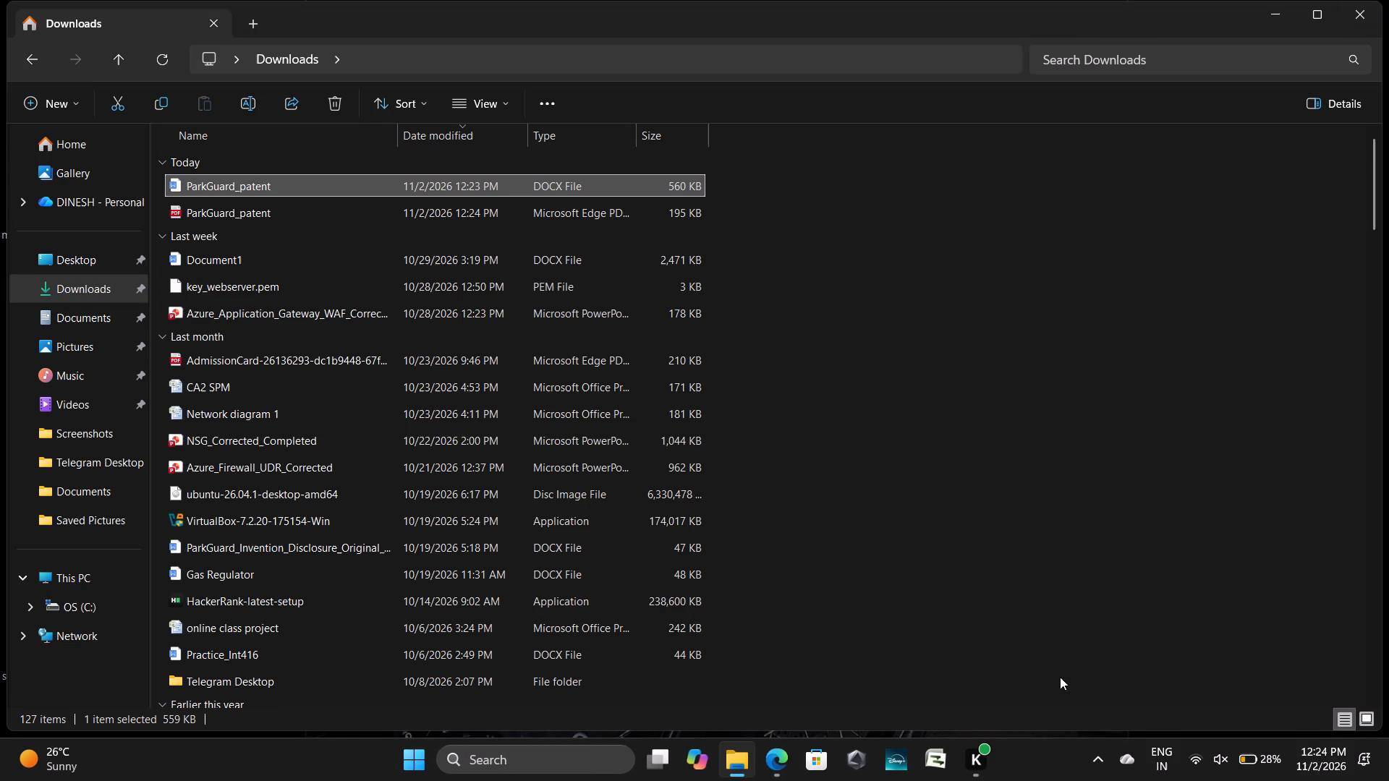
pyautogui.click(407, 751)
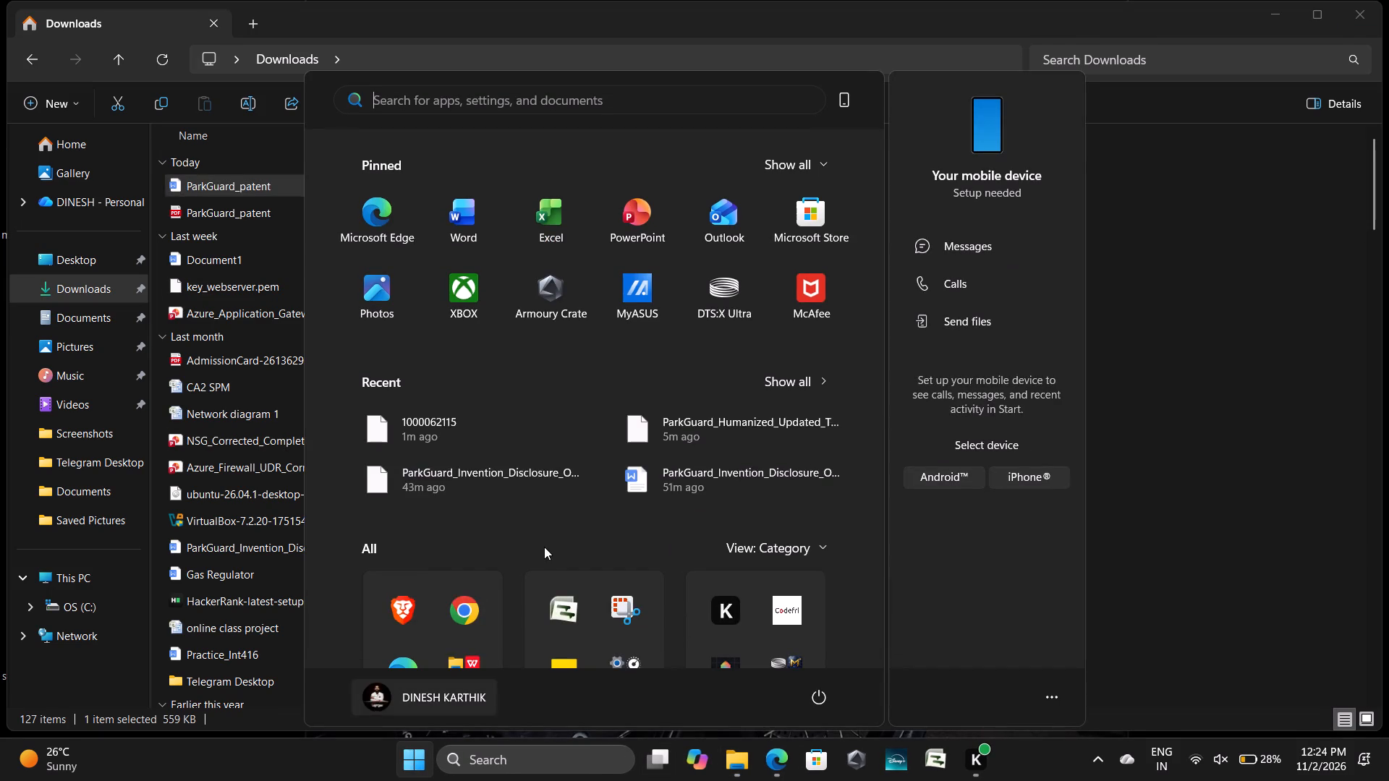
pyautogui.scroll(-3, 543, 391)
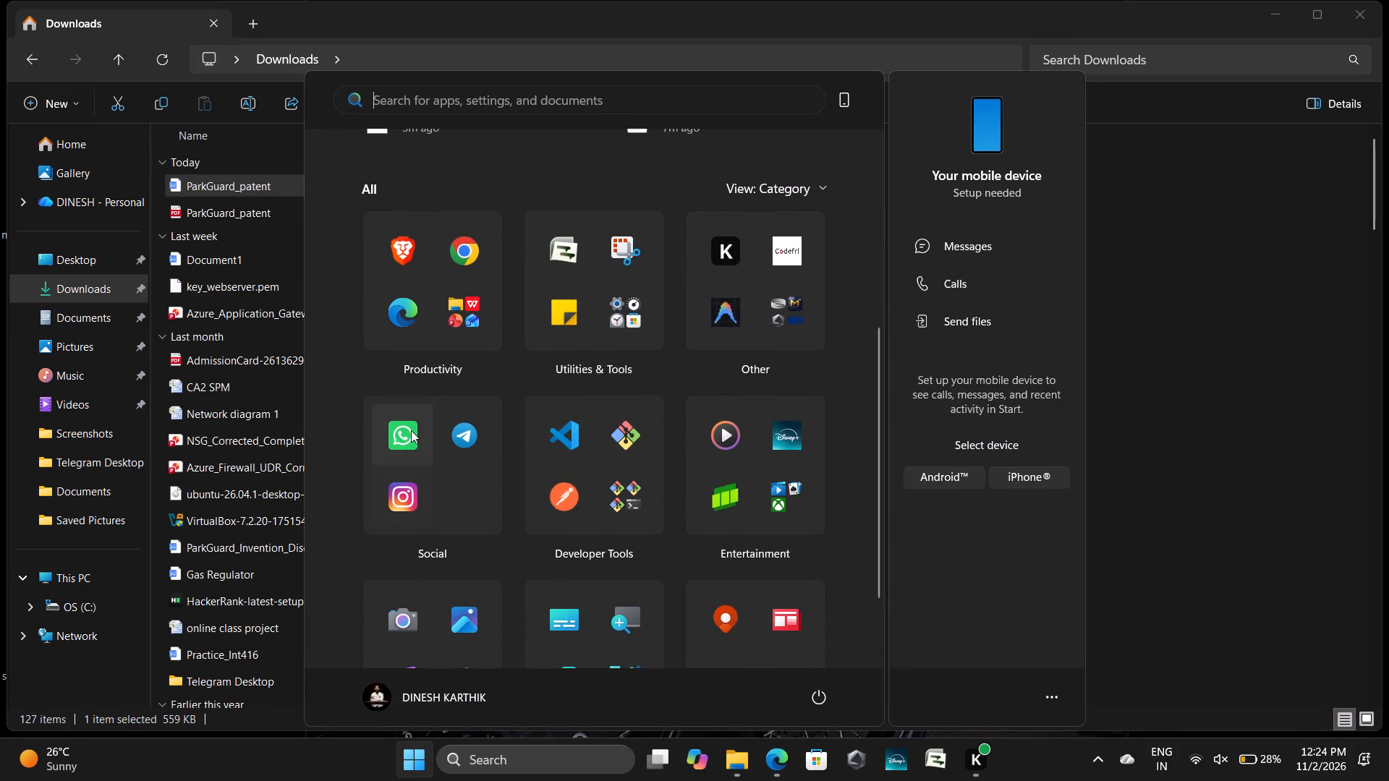